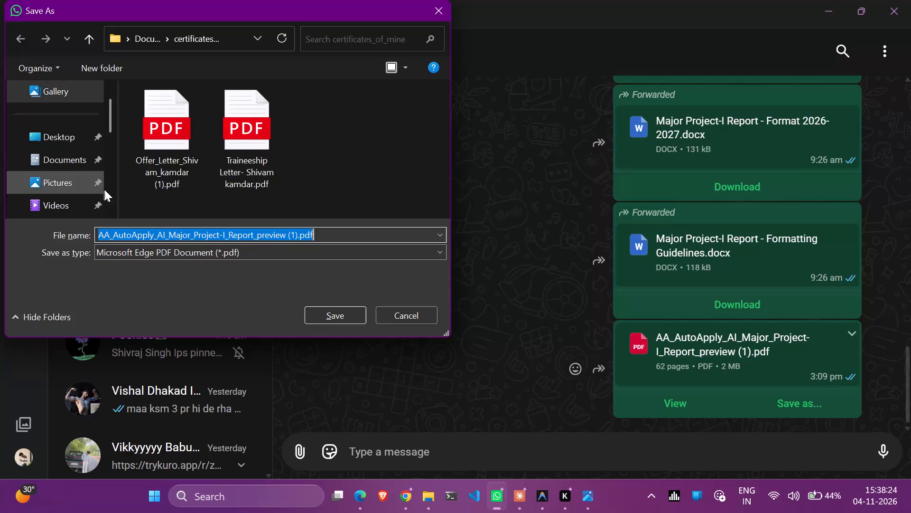
Choose the Pictures folder as the save location for AA_AutoApply_AI_Major_Project-I_Report_preview (1).pdf.
scroll(160, 180, "down", 3)
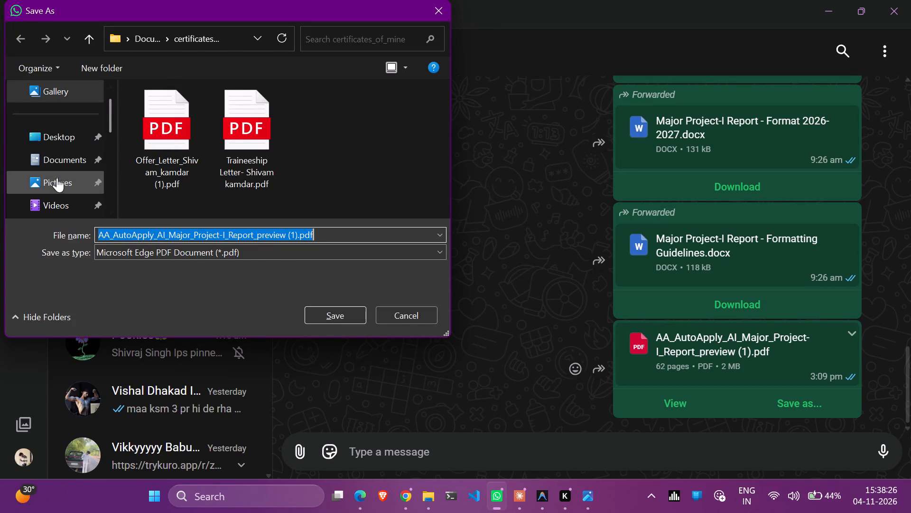
left_click(57, 180)
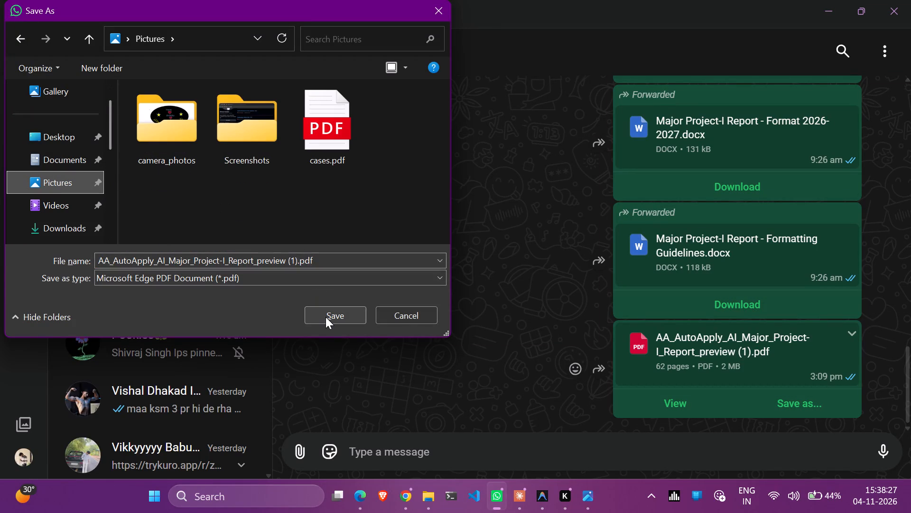
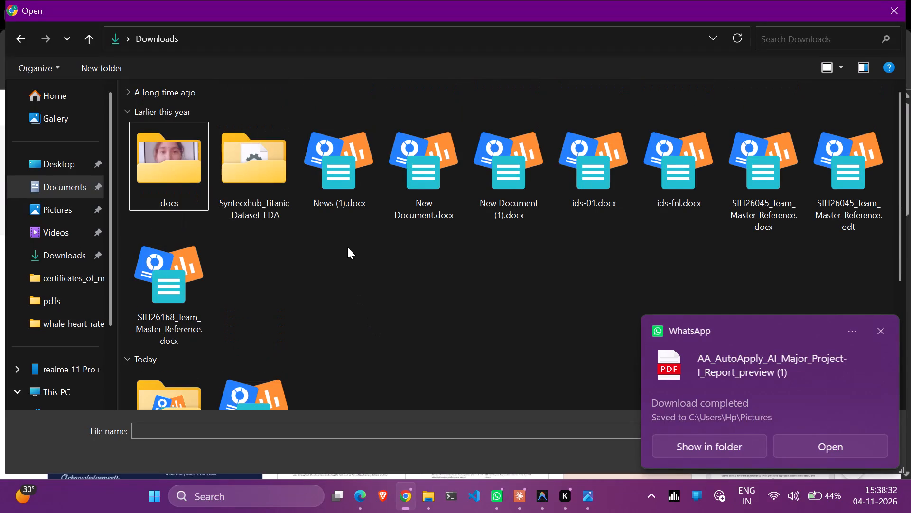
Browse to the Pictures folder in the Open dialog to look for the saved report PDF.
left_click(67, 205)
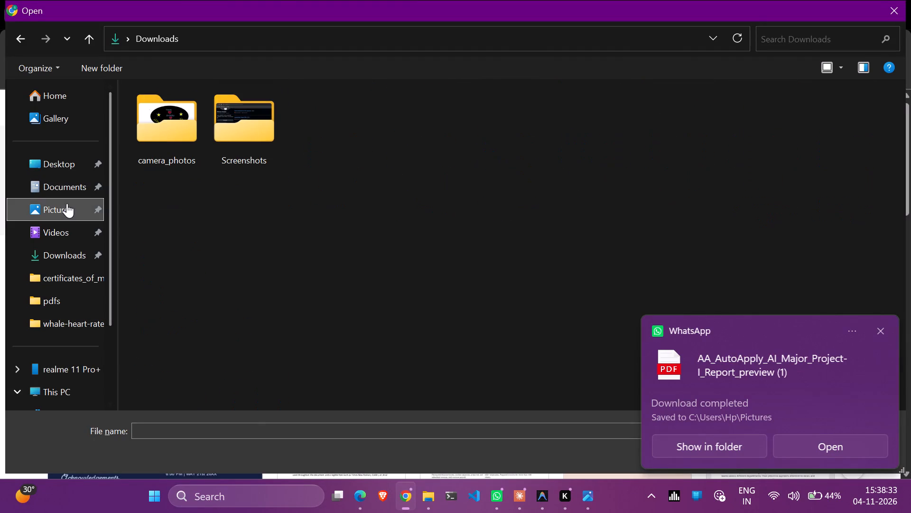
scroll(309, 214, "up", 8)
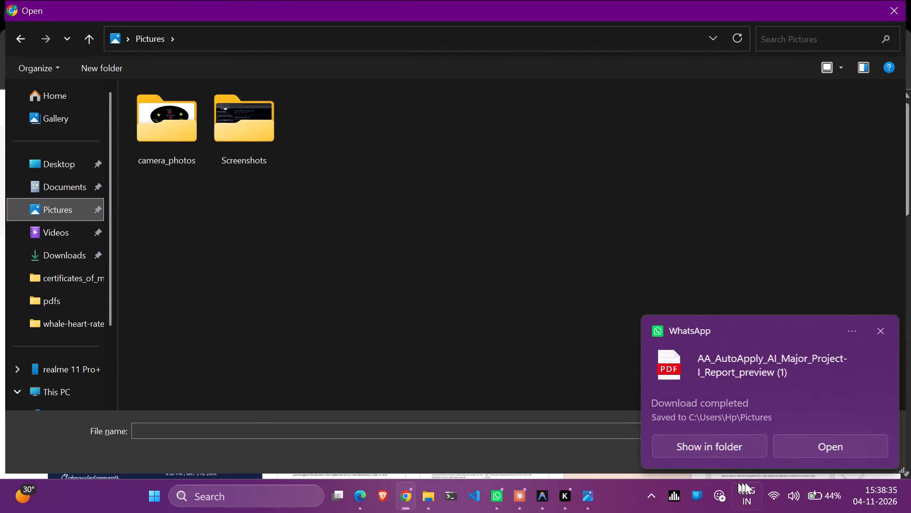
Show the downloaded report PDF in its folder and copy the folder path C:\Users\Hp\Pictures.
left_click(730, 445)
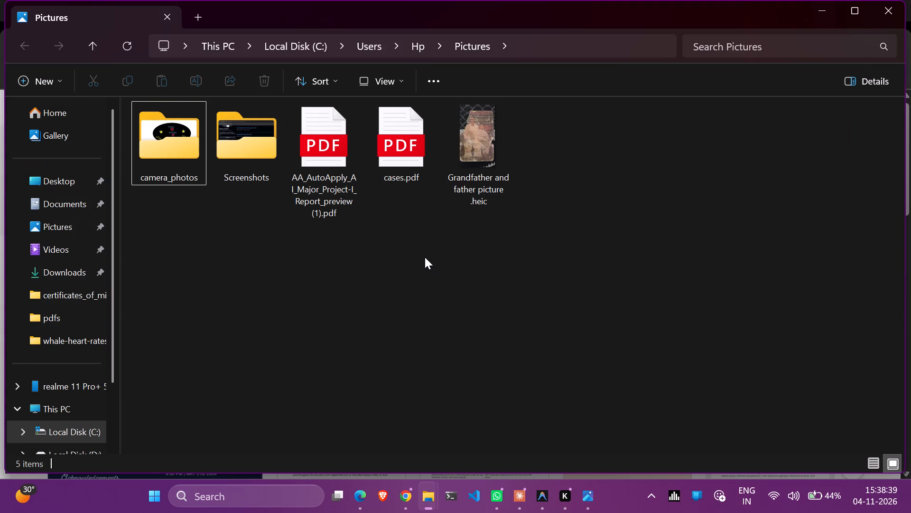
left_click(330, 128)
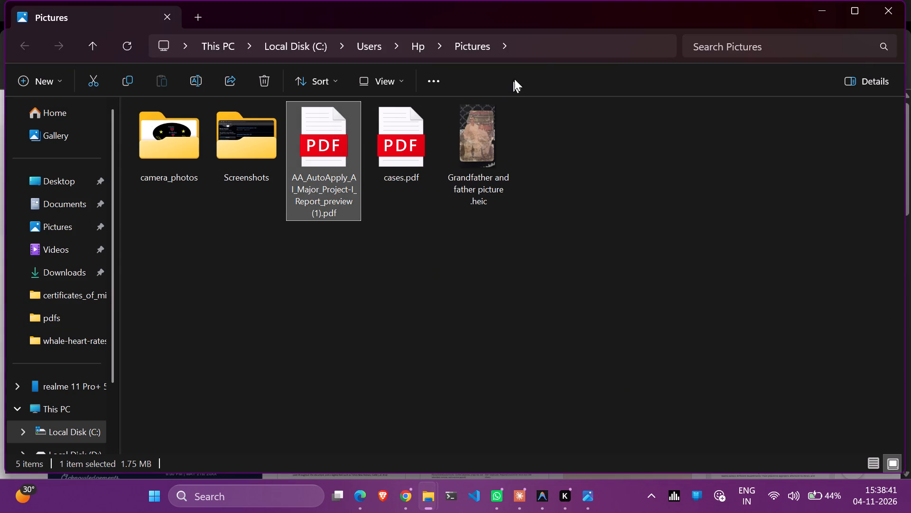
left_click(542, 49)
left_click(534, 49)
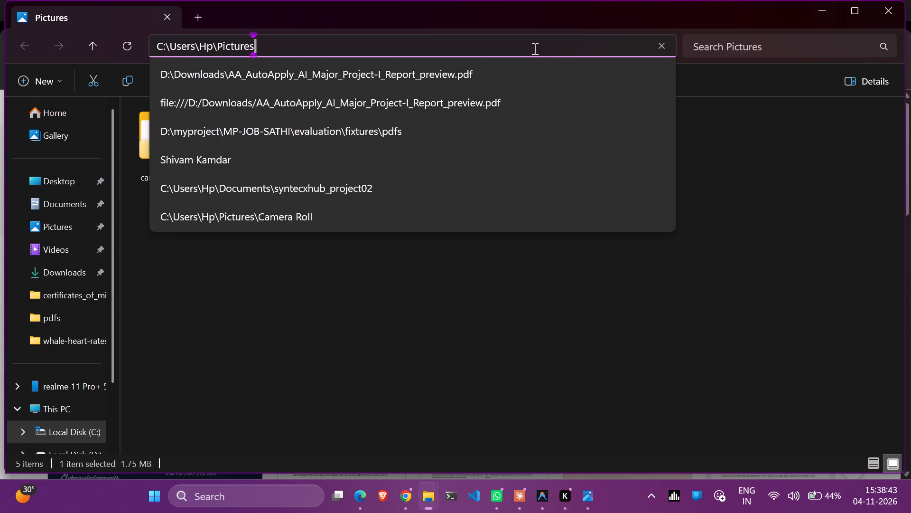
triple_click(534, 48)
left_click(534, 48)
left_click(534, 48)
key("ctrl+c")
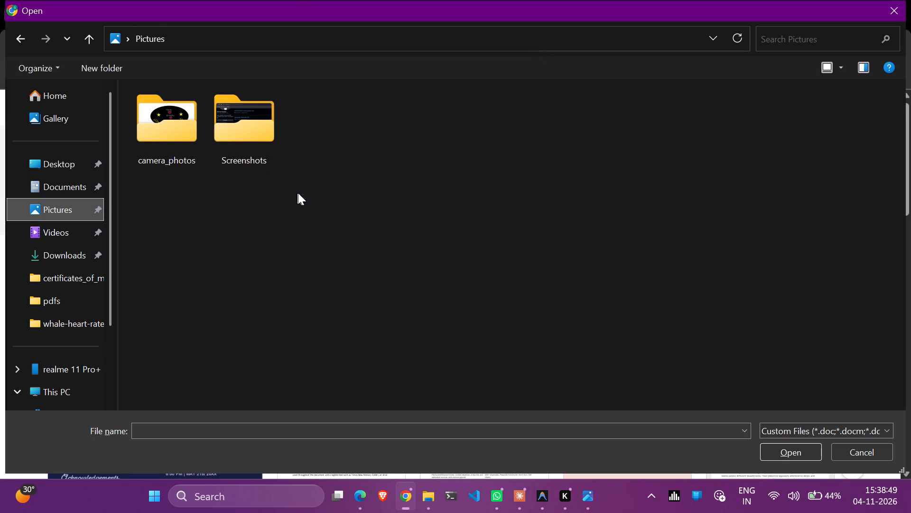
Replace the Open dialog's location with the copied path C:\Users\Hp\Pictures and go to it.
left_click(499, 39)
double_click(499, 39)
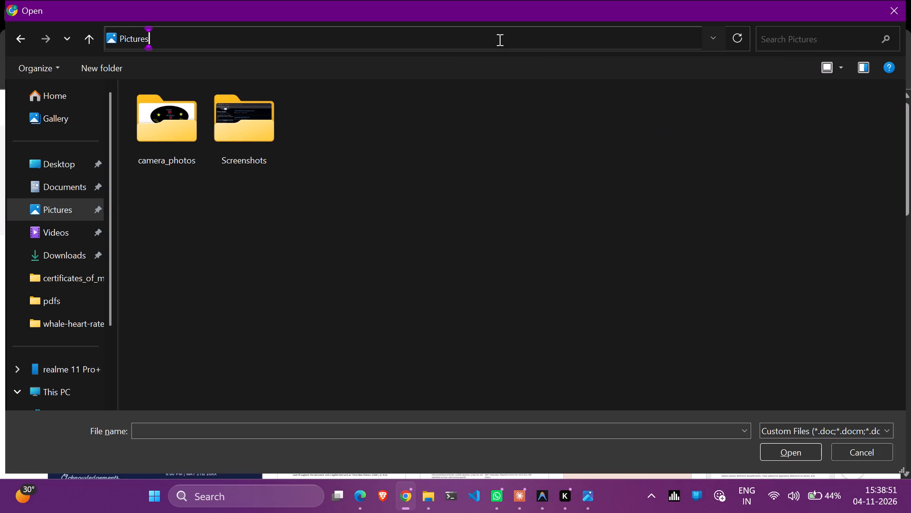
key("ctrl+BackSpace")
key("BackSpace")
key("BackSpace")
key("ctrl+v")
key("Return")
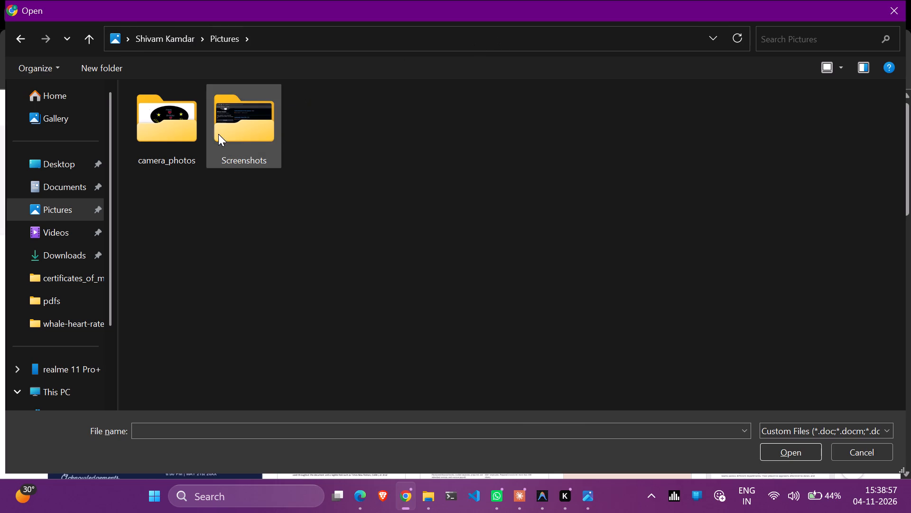
Browse in the Open dialog from Local Disk (C:) through Users into the Hp folder.
scroll(70, 340, "down", 2)
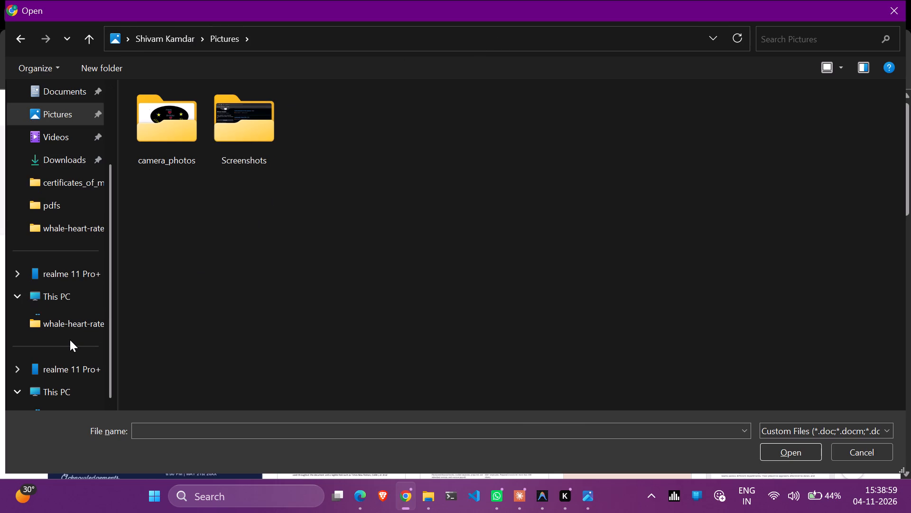
left_click(70, 339)
left_click(82, 323)
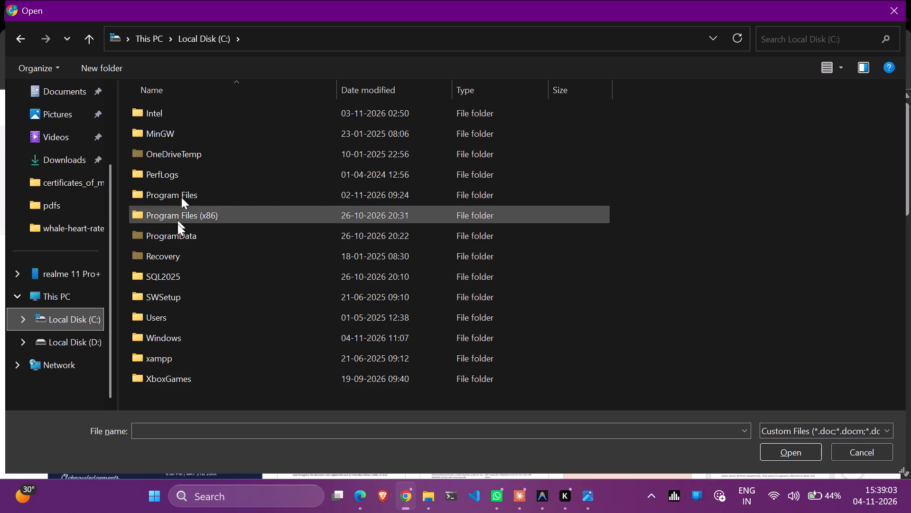
double_click(178, 311)
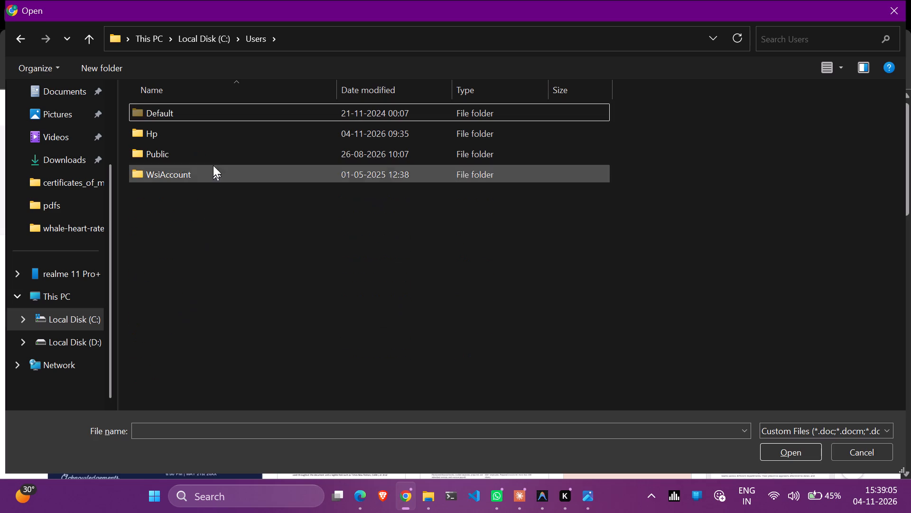
double_click(198, 131)
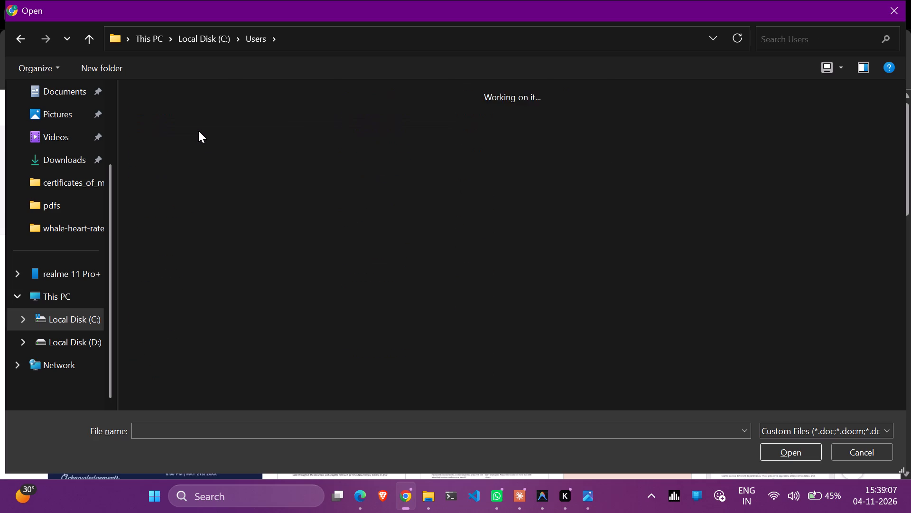
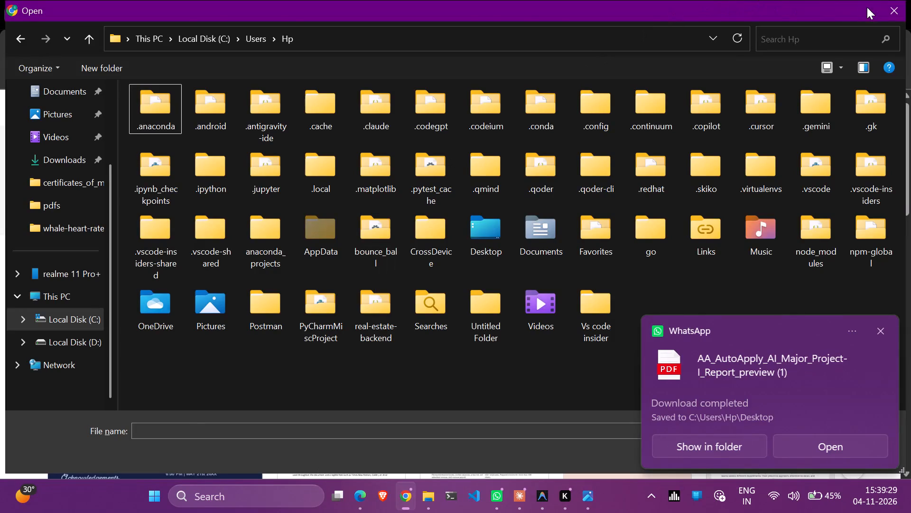
Reopen Word's file upload Open dialog and go to the Desktop folder to look for the saved report PDF.
left_click(890, 17)
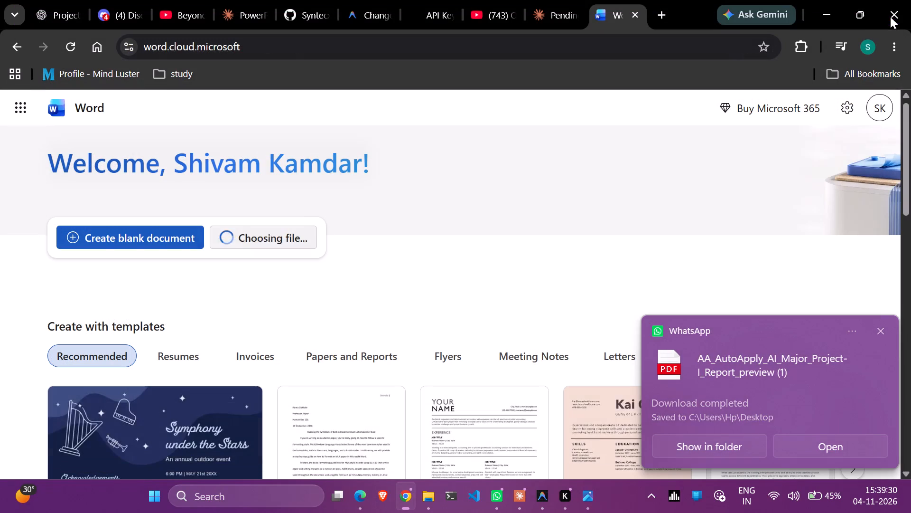
left_click(228, 239)
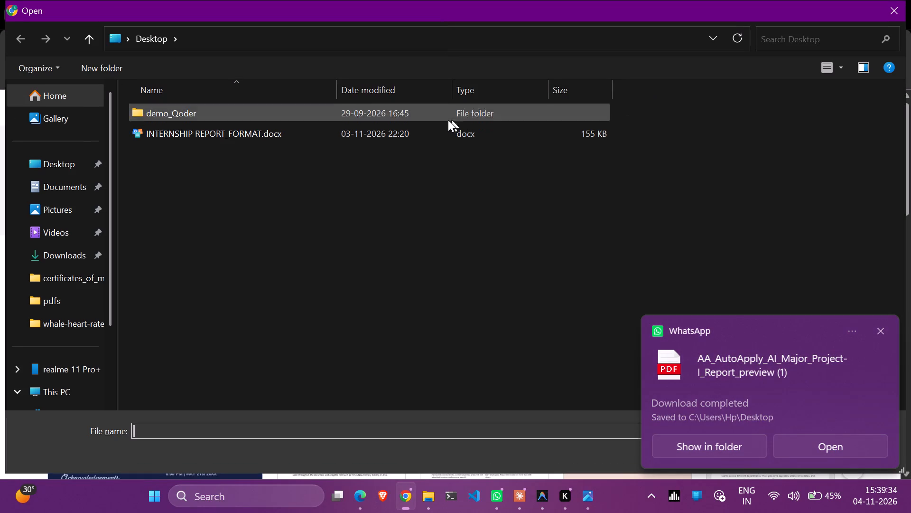
left_click(49, 160)
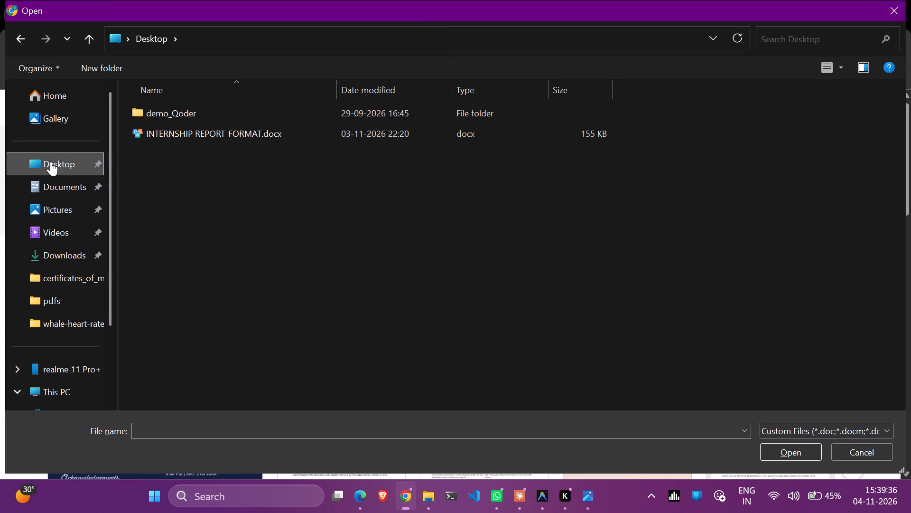
left_click(51, 161)
left_click(51, 161)
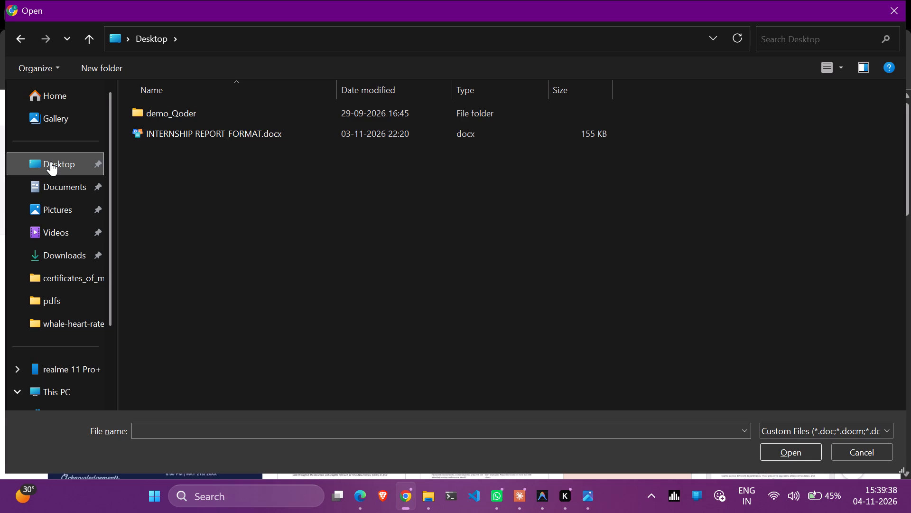
double_click(51, 161)
Refresh the Desktop folder listing in the file picker and start a search within that folder.
left_click(733, 40)
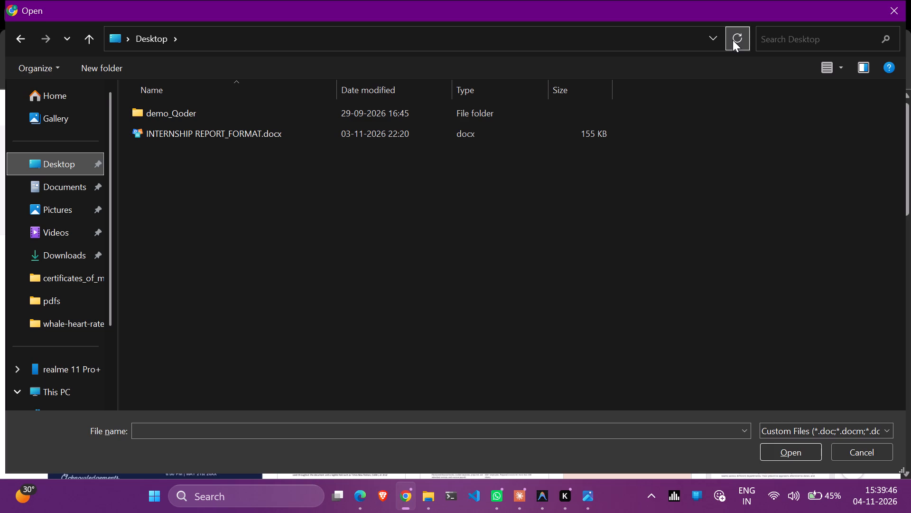
left_click(790, 38)
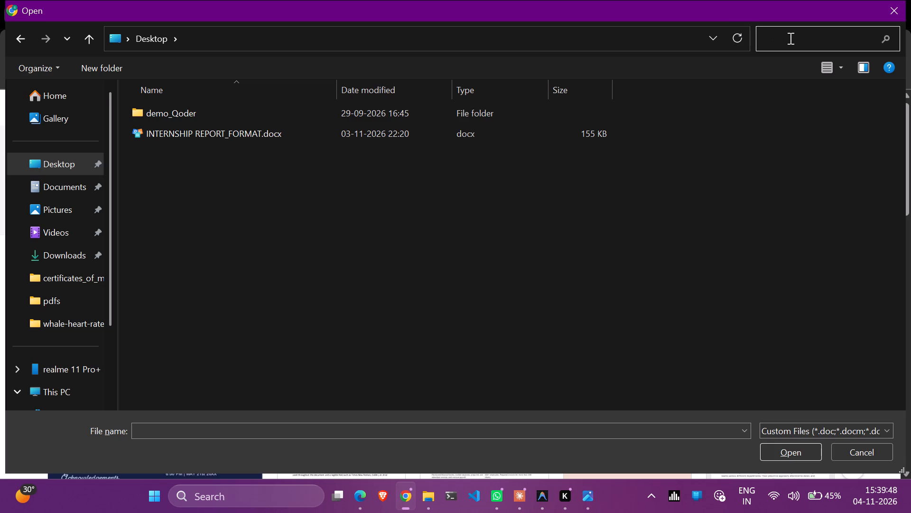
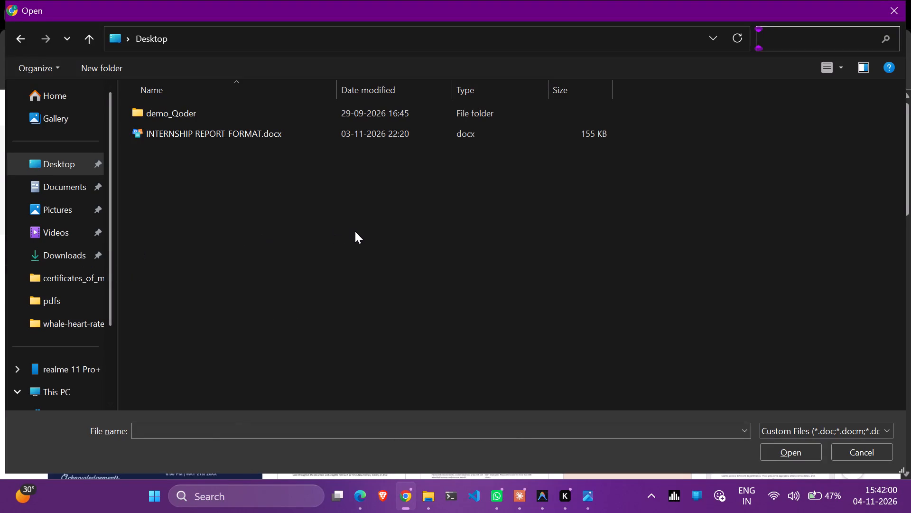
Refresh the Desktop listing, and look through the Documents, Pictures, Videos and Downloads folders for the Word document.
left_click(741, 39)
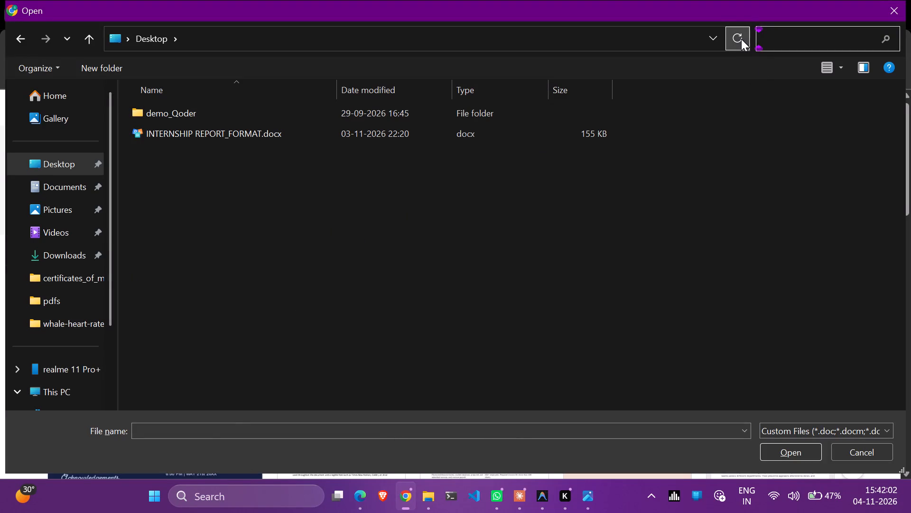
left_click(56, 190)
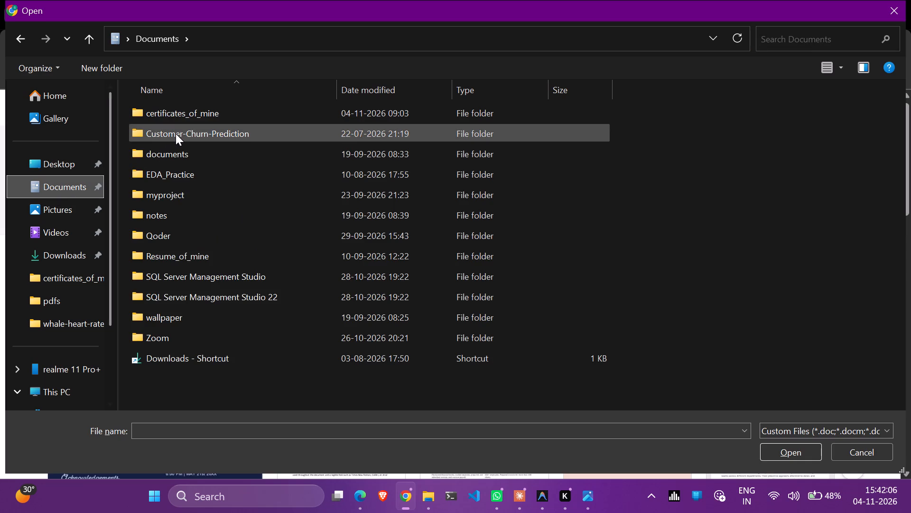
left_click(90, 212)
left_click(61, 243)
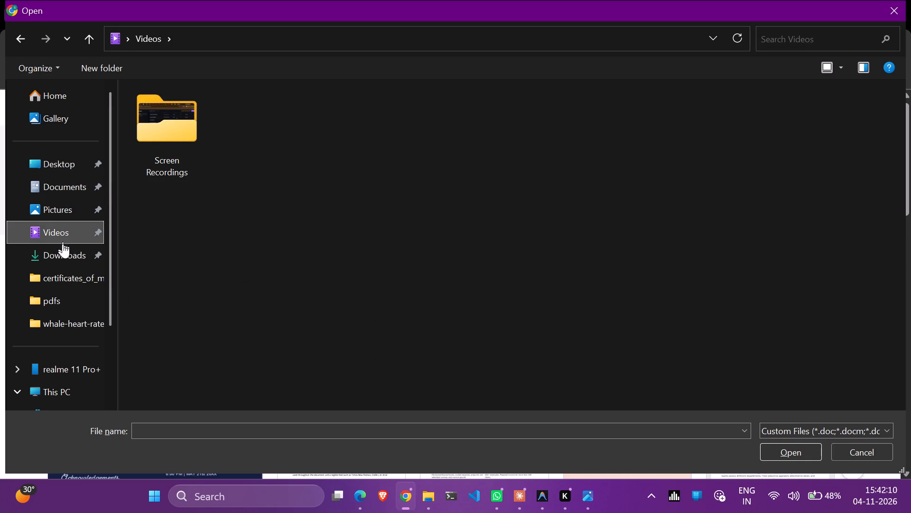
left_click(62, 254)
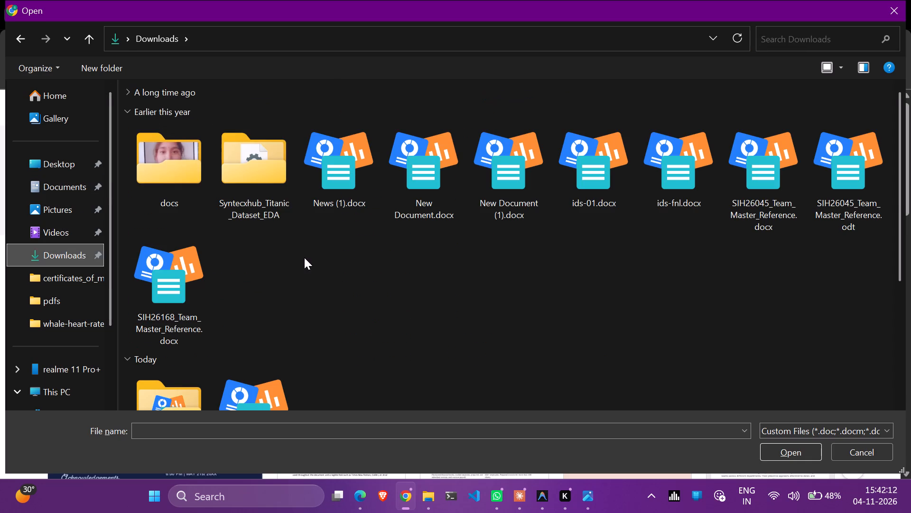
scroll(304, 257, "down", 1)
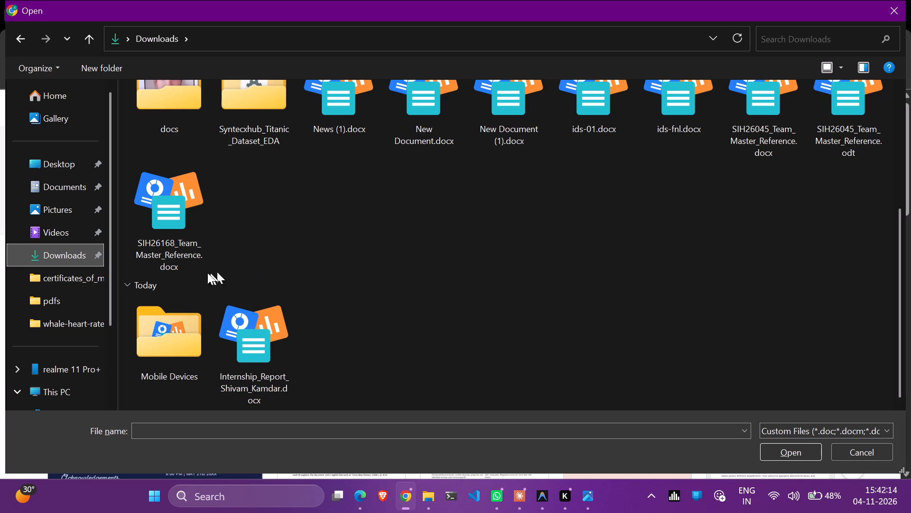
left_click(164, 288)
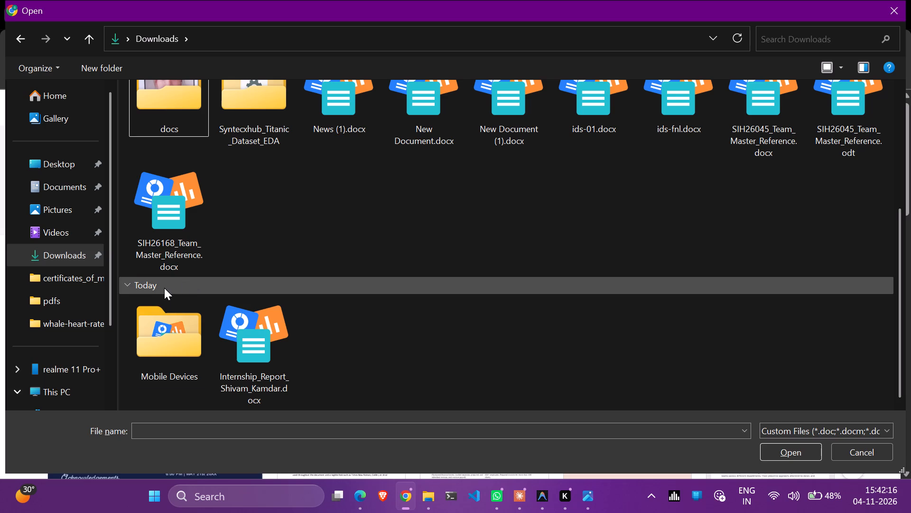
left_click(164, 288)
left_click(137, 284)
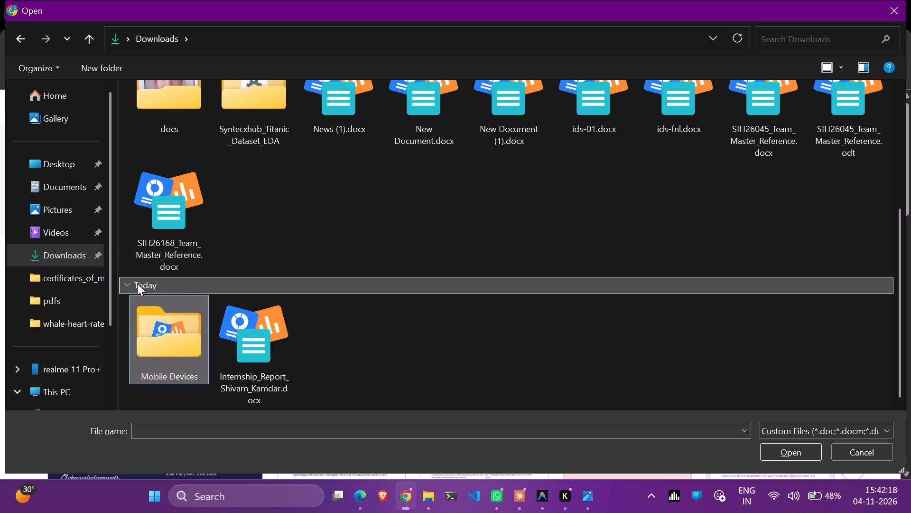
Check the pdfs and whale-heart-rates-project folders for the Word document.
left_click(39, 304)
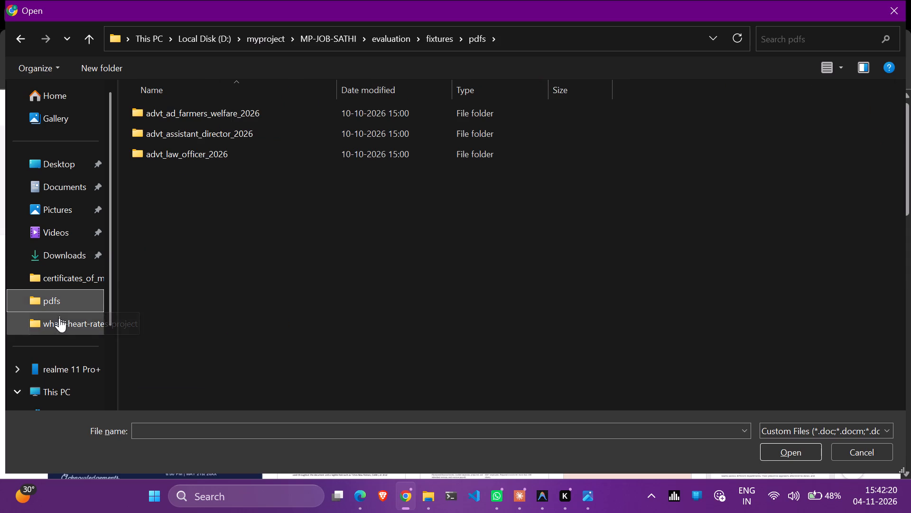
left_click(59, 324)
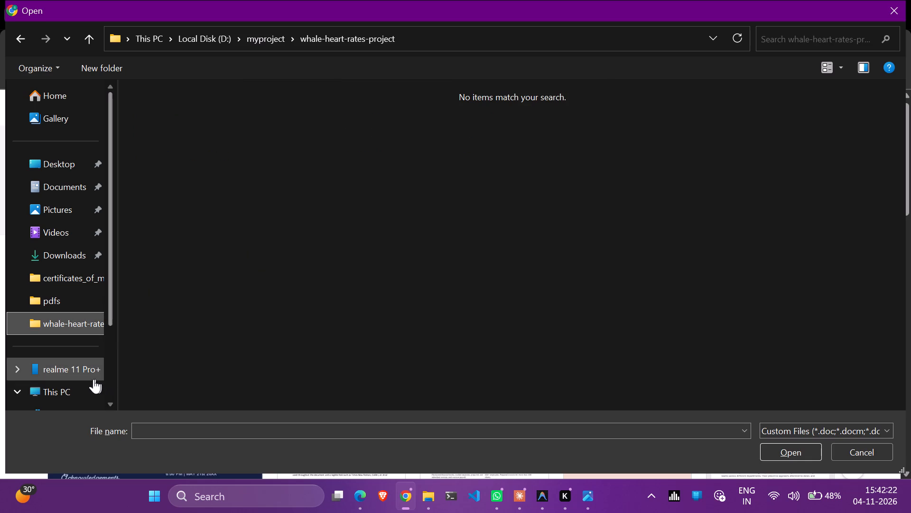
Look through the Documents and Downloads saved searches on the realme 11 Pro+ 5G phone for the Word document.
left_click(87, 377)
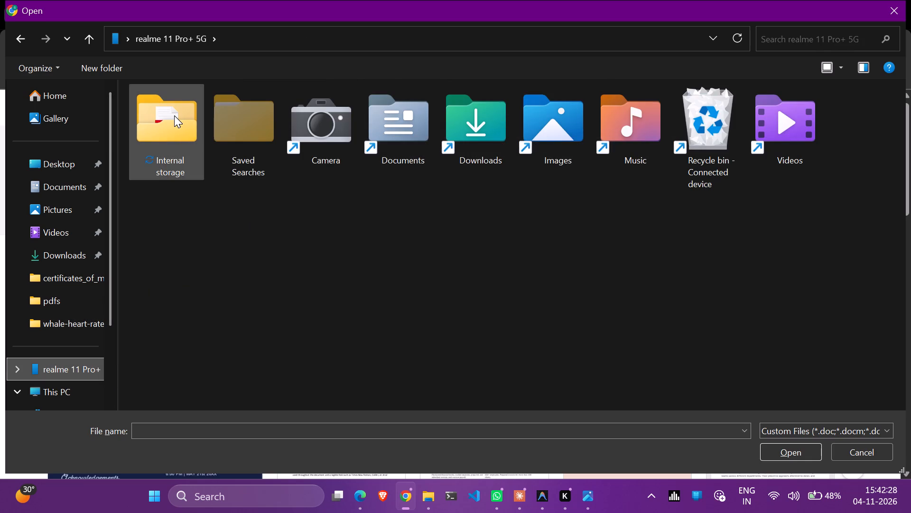
double_click(401, 126)
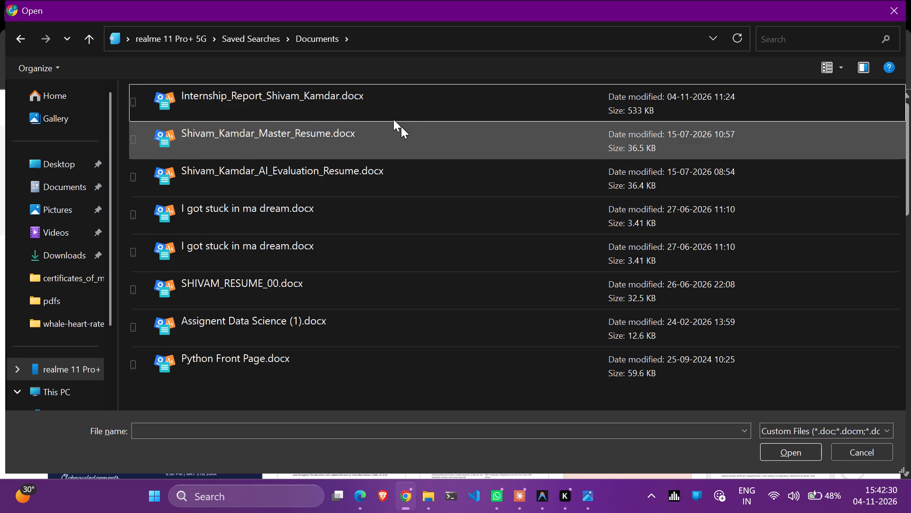
scroll(323, 265, "down", 3)
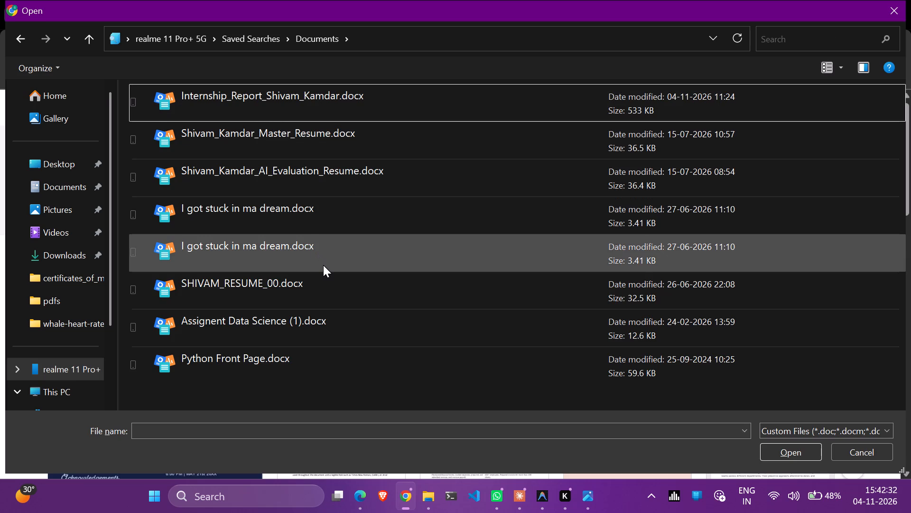
scroll(323, 265, "up", 5)
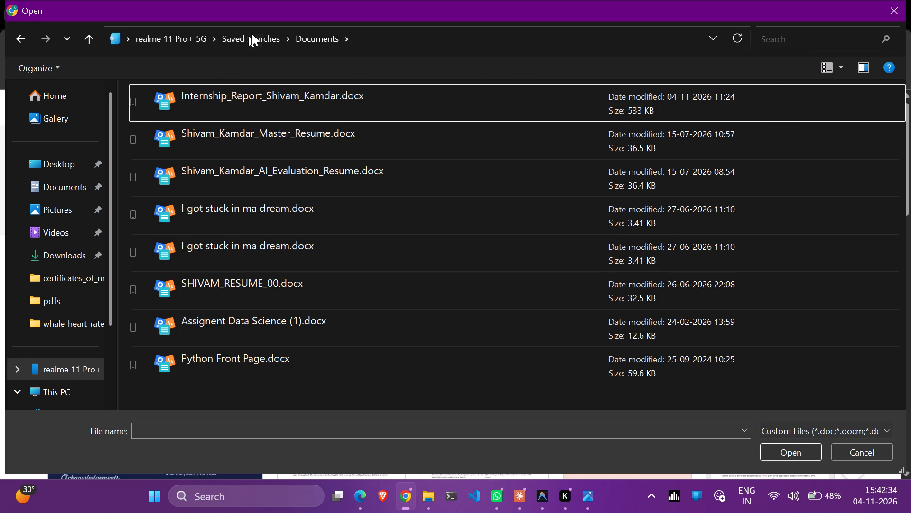
left_click(253, 34)
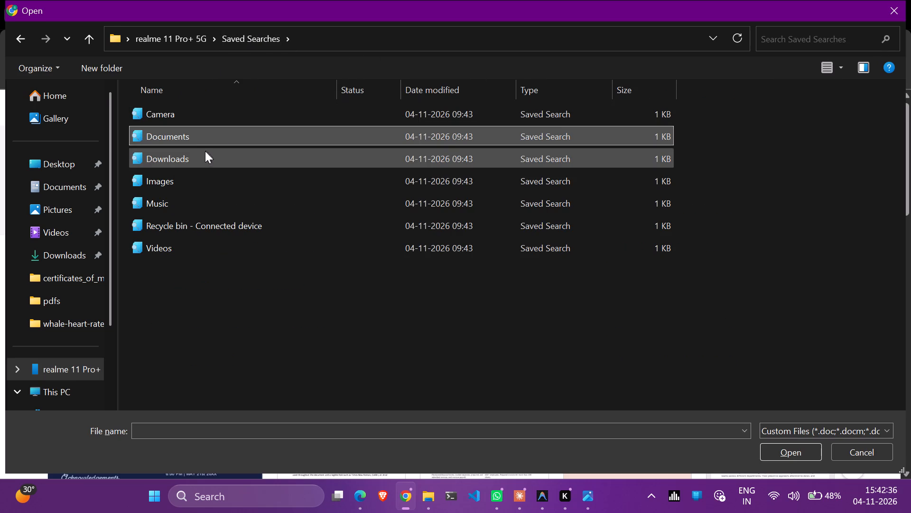
double_click(204, 152)
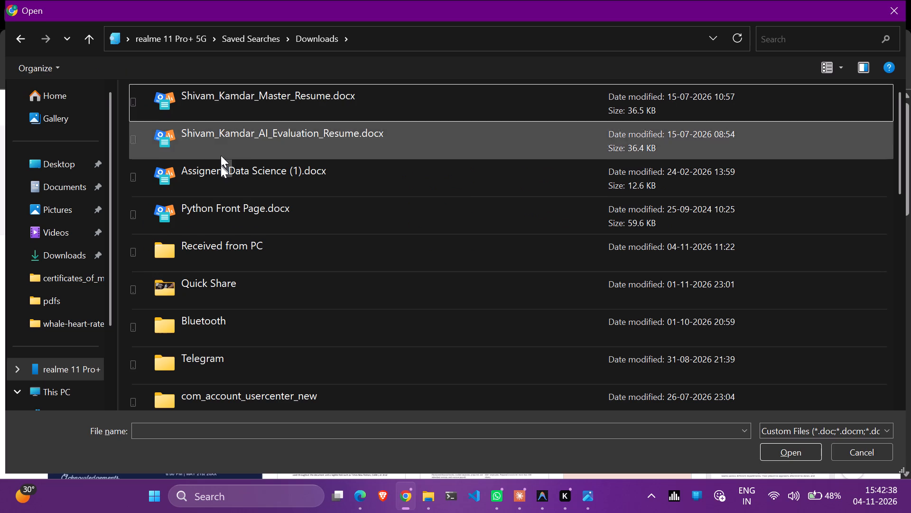
scroll(243, 269, "down", 20)
scroll(243, 269, "down", 20)
scroll(243, 269, "down", 20)
left_click(231, 45)
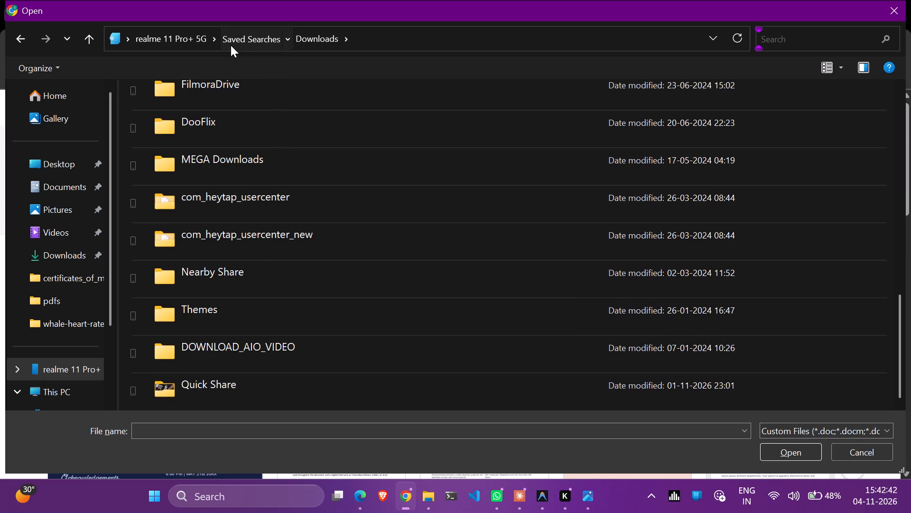
Examine the Download folder in the phone's internal storage for the Word document and return to the phone's top level.
left_click(170, 40)
double_click(172, 124)
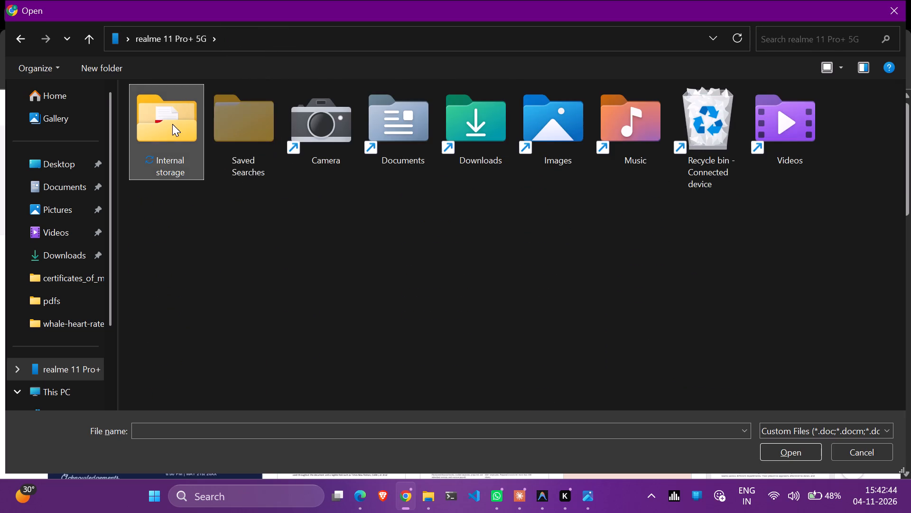
scroll(192, 231, "down", 1)
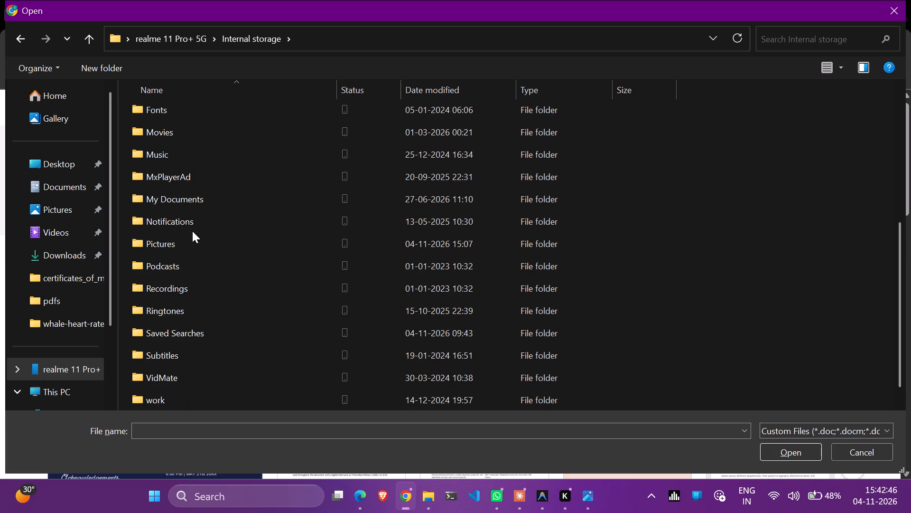
scroll(190, 158, "up", 1)
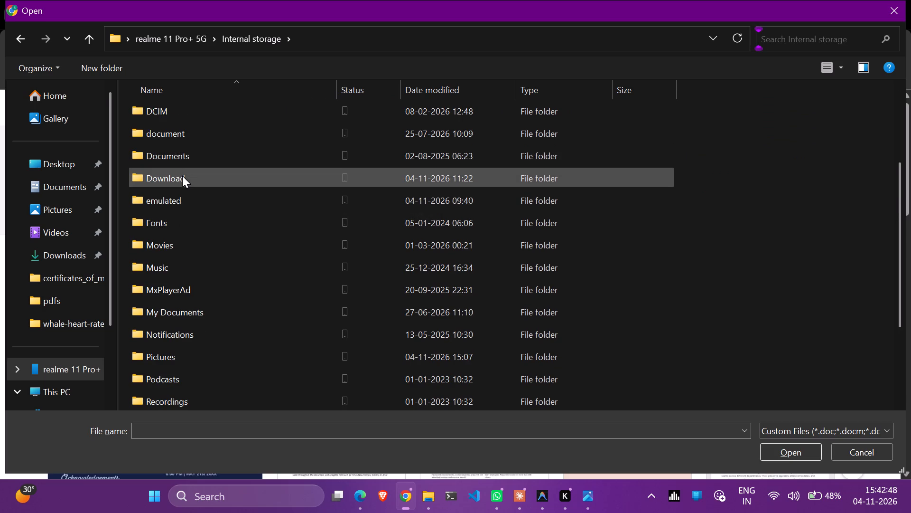
double_click(182, 176)
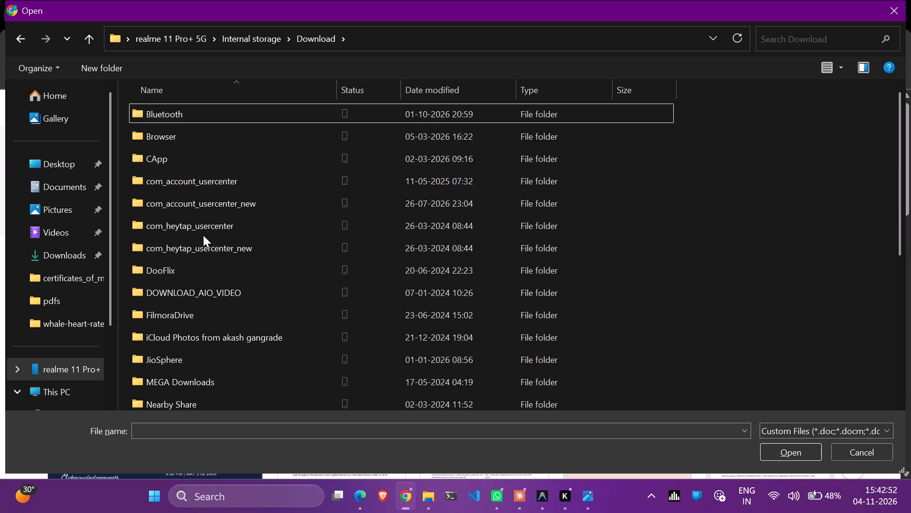
scroll(203, 235, "down", 5)
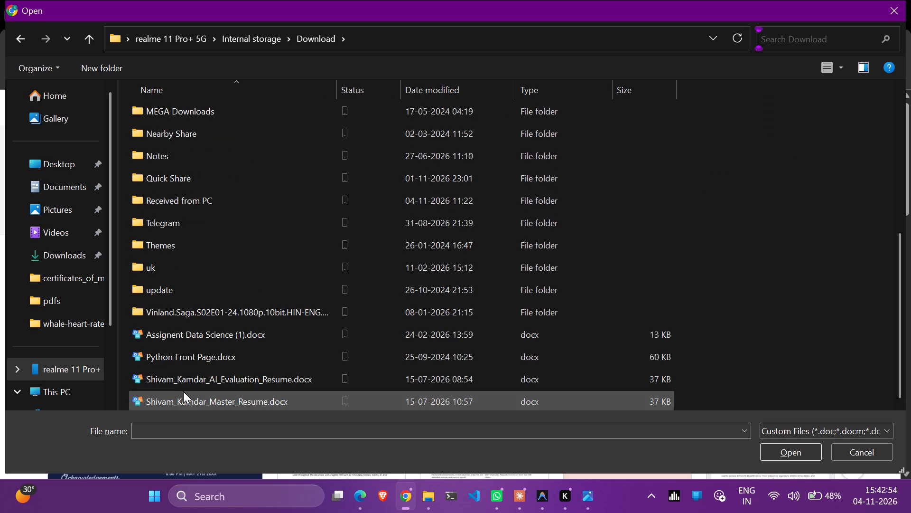
scroll(183, 391, "down", 1)
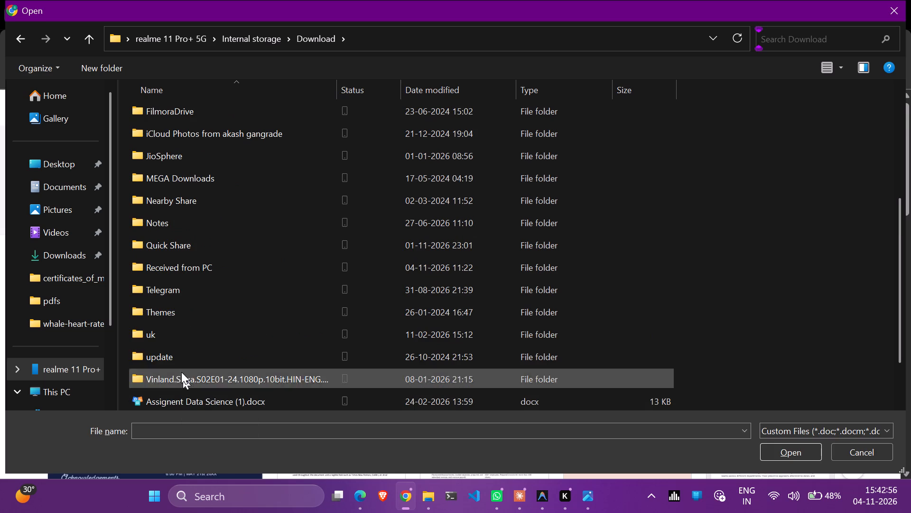
scroll(180, 210, "up", 1)
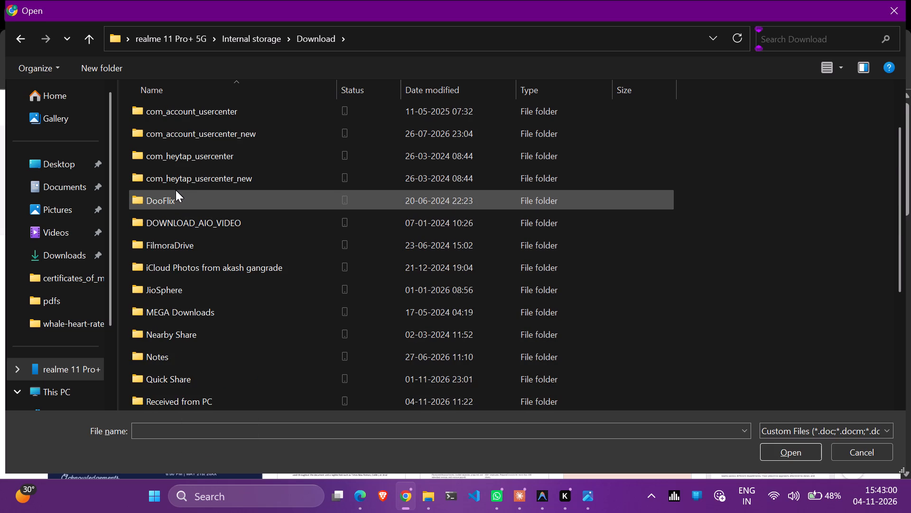
scroll(176, 190, "up", 3)
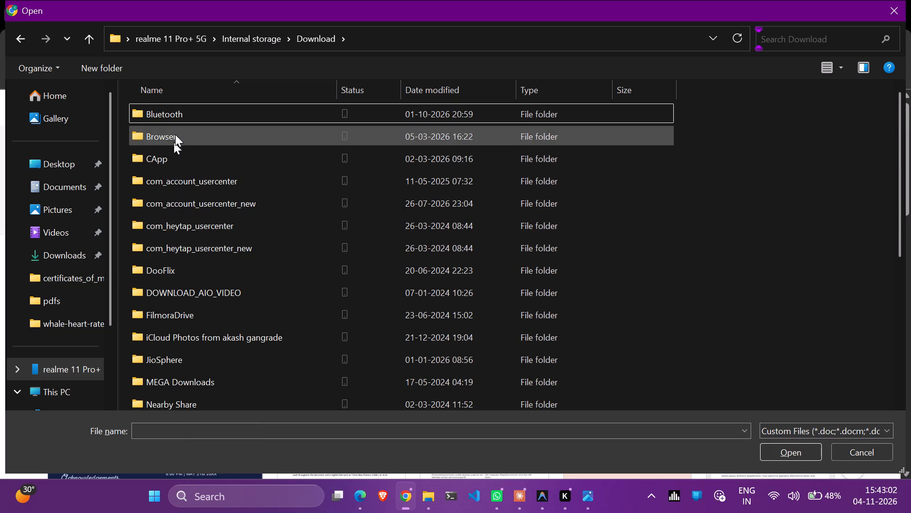
left_click(157, 34)
Open Local Disk (D:) under This PC to view its folders.
scroll(71, 325, "down", 1)
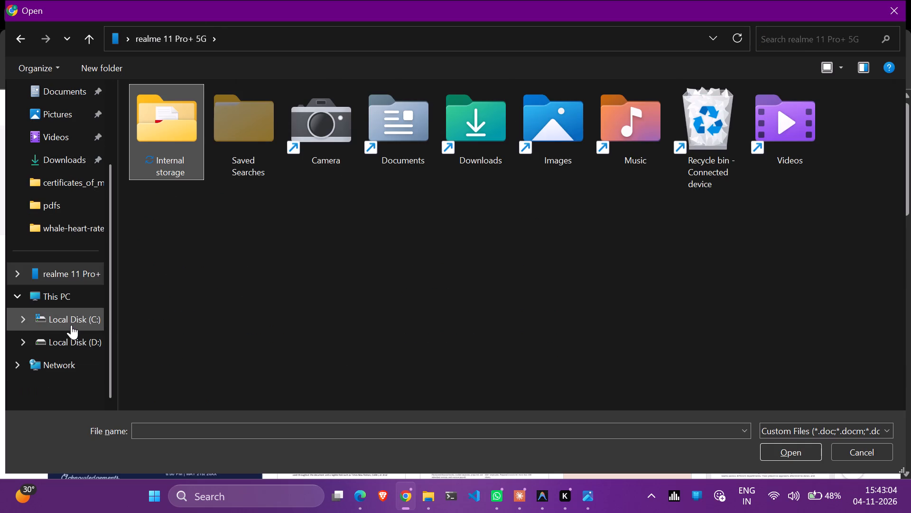
scroll(71, 325, "down", 1)
left_click(68, 336)
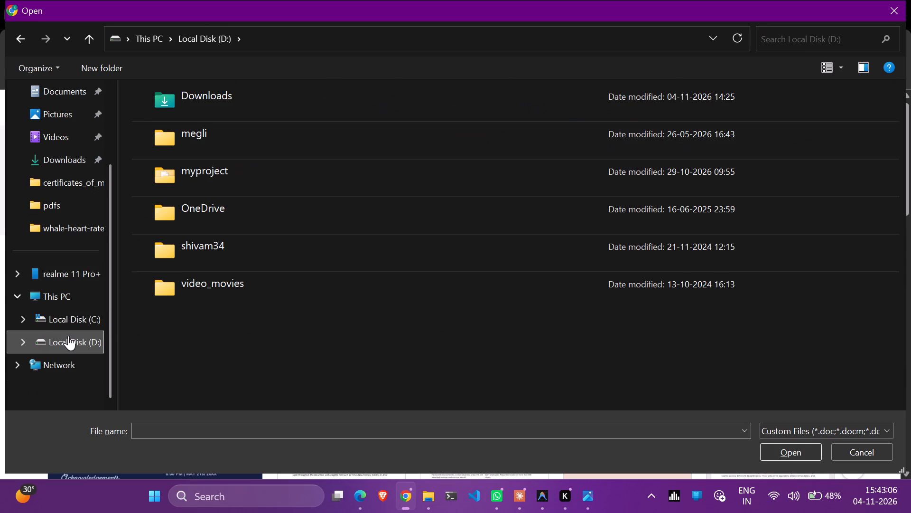
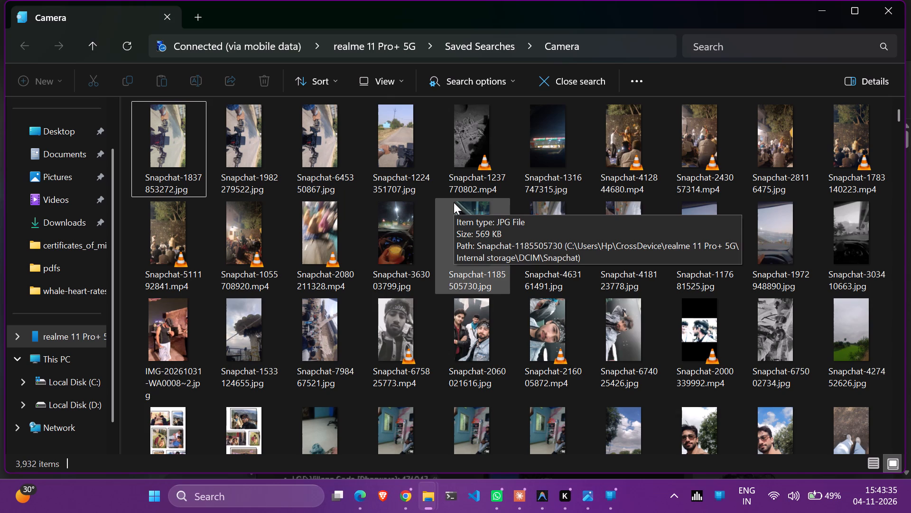
In File Explorer, leave the phone's Camera saved search and open its Documents saved search.
scroll(395, 195, "down", 5)
scroll(395, 195, "up", 3)
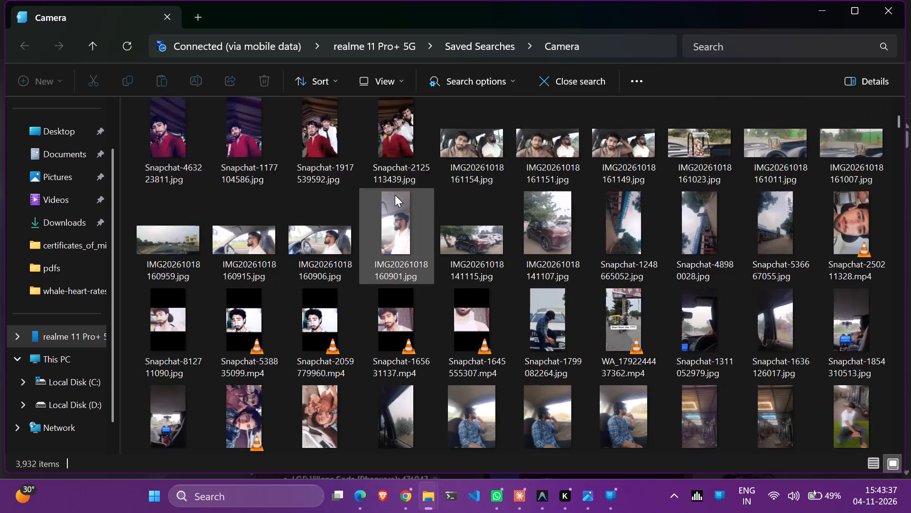
scroll(395, 195, "up", 4)
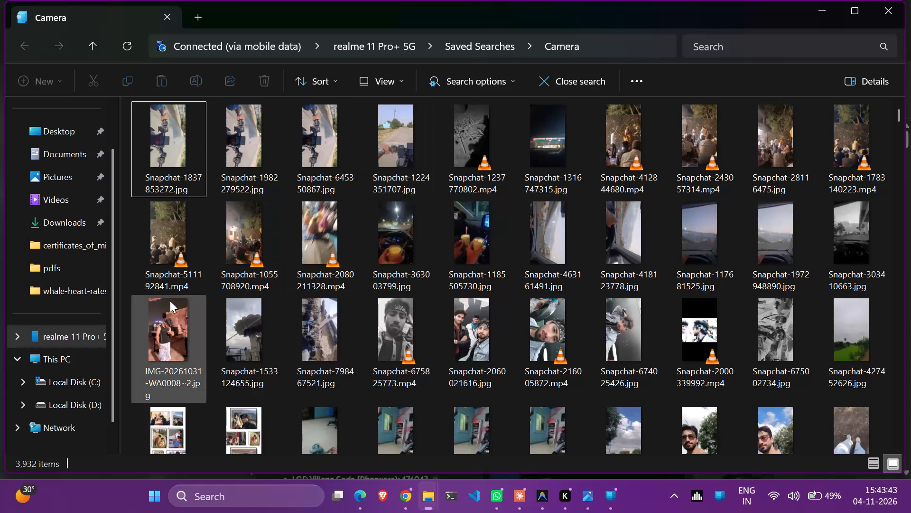
scroll(170, 301, "down", 3)
scroll(460, 192, "up", 4)
left_click(471, 49)
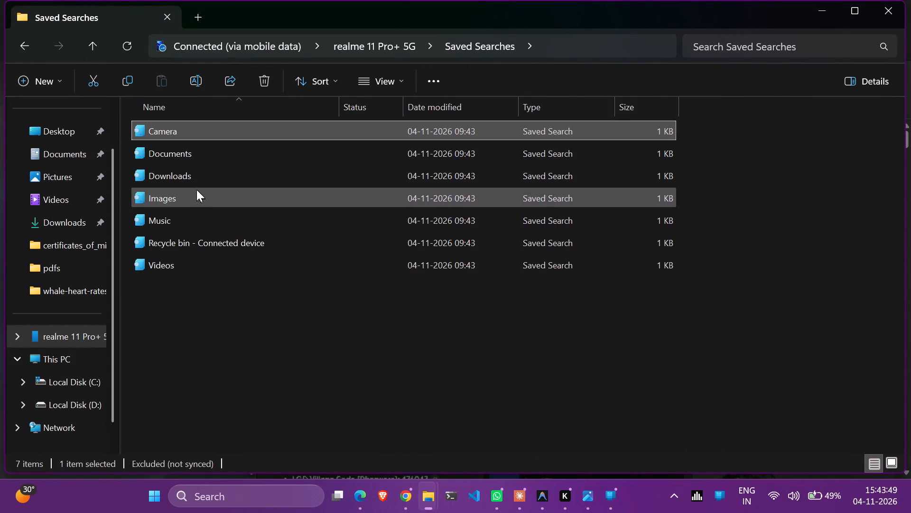
double_click(189, 157)
left_click(186, 156)
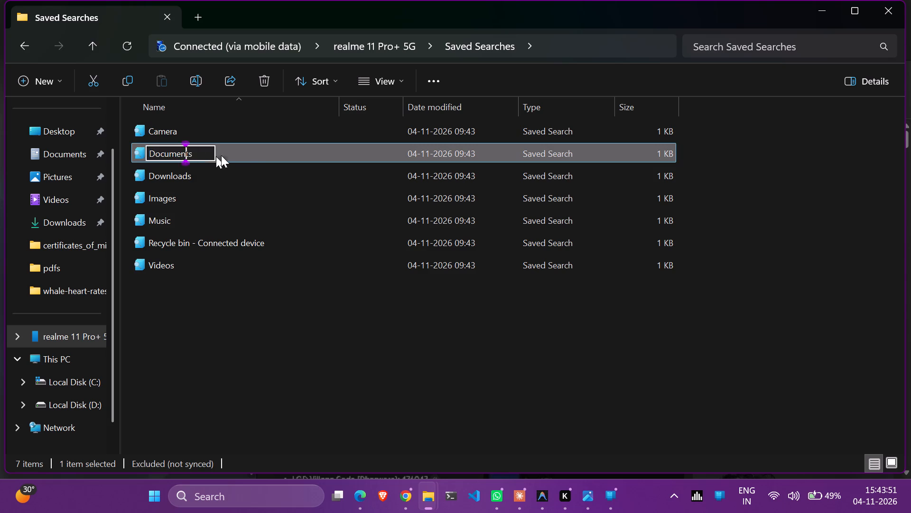
triple_click(252, 150)
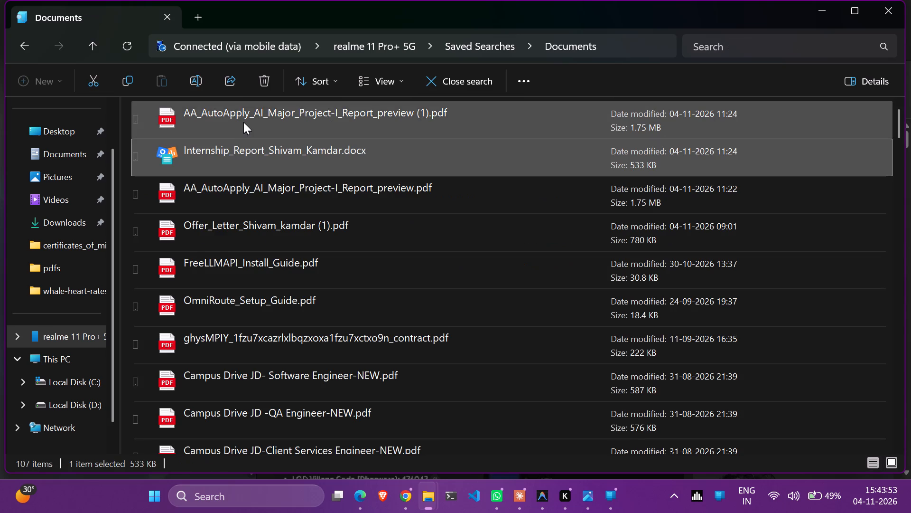
Copy AA_AutoApply_AI_Major_Project-I_Report_preview (1).pdf from the phone's documents to the Desktop, replacing the existing file, and open the Desktop folder.
left_click(242, 122)
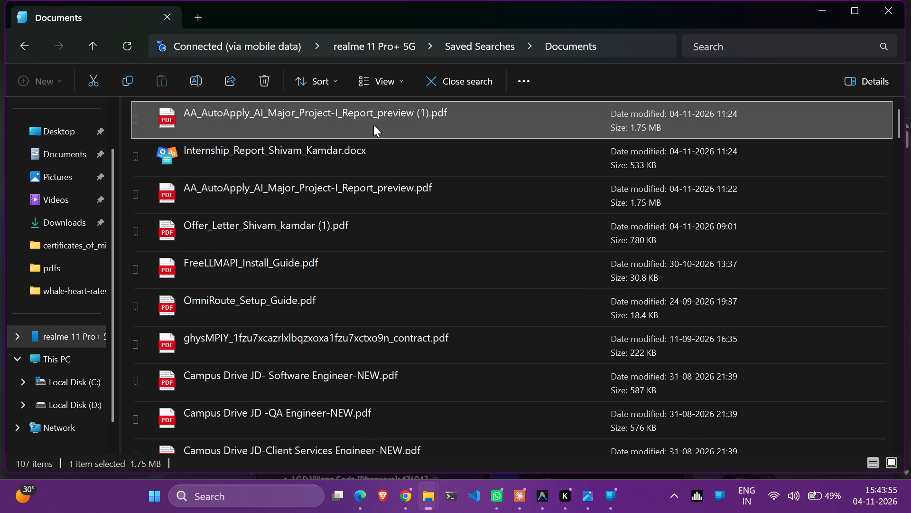
left_click_drag(373, 125, 40, 153)
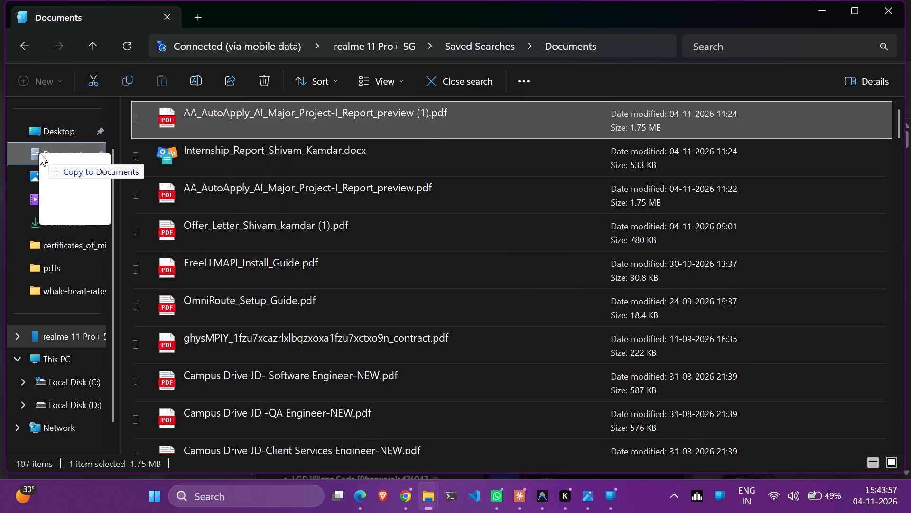
left_click_drag(40, 153, 37, 126)
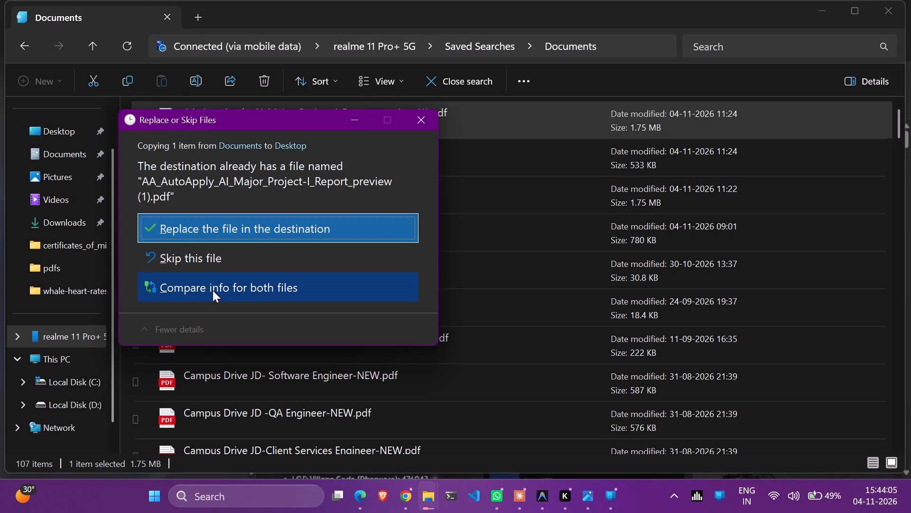
left_click(199, 232)
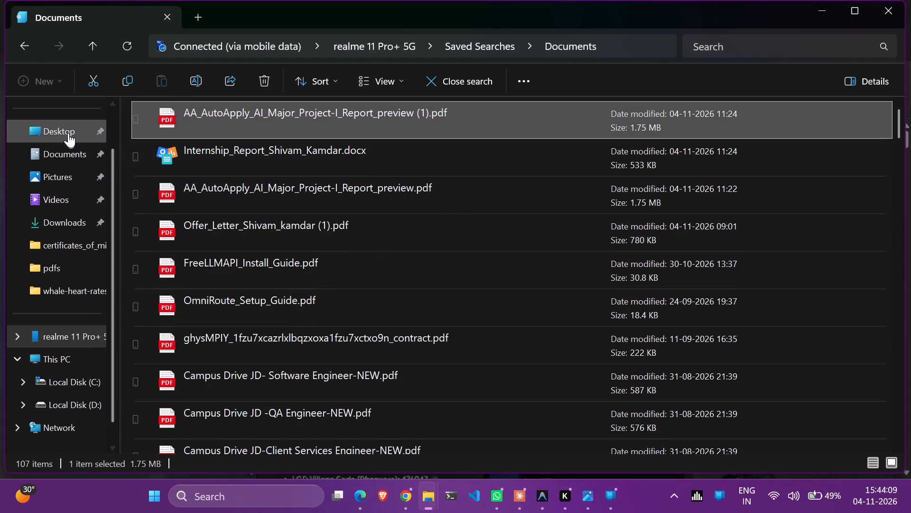
left_click(68, 133)
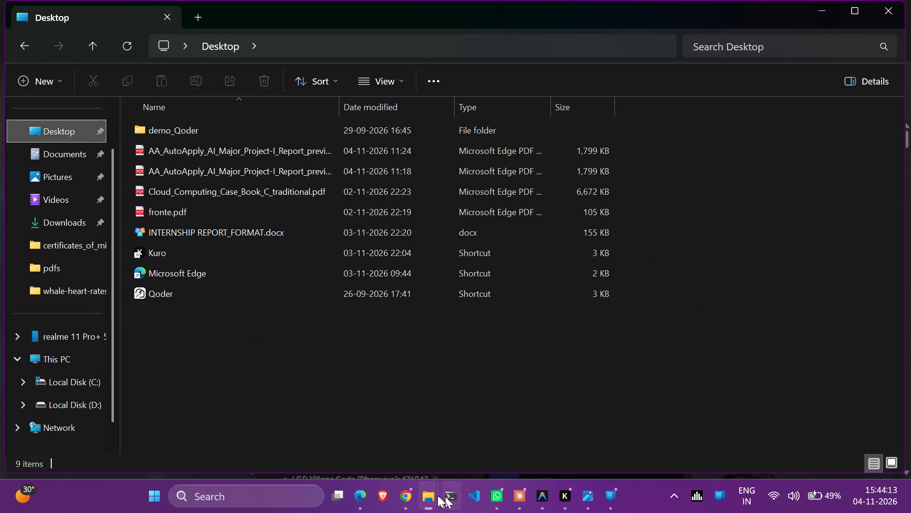
Switch to Chrome, dismiss the open file picker and start the Word file upload again.
left_click(404, 492)
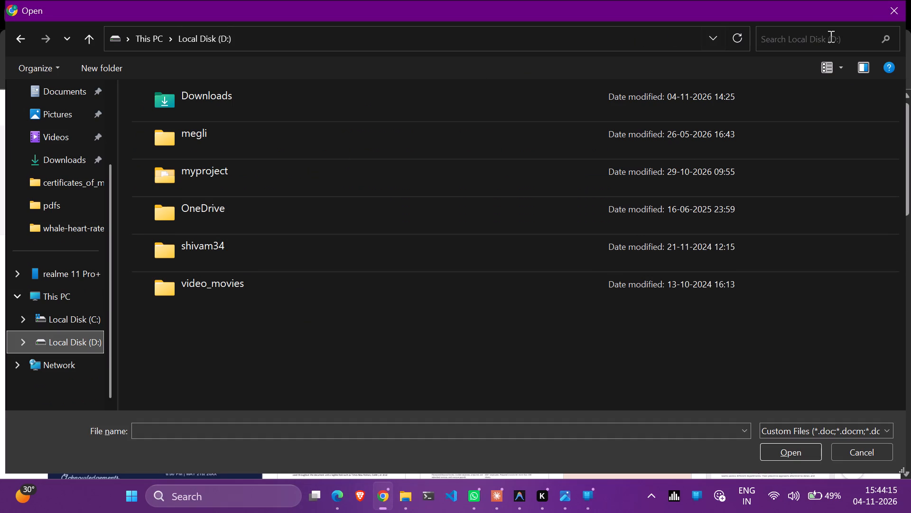
left_click(906, 3)
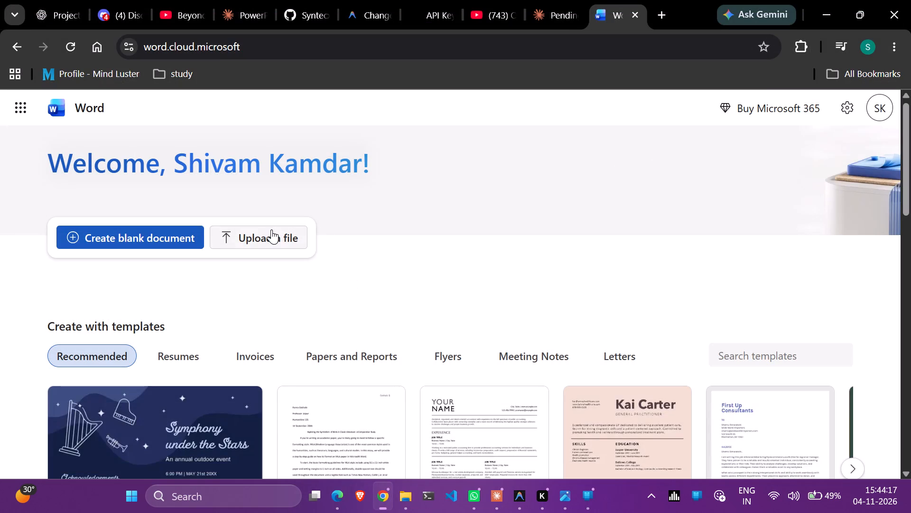
left_click(271, 229)
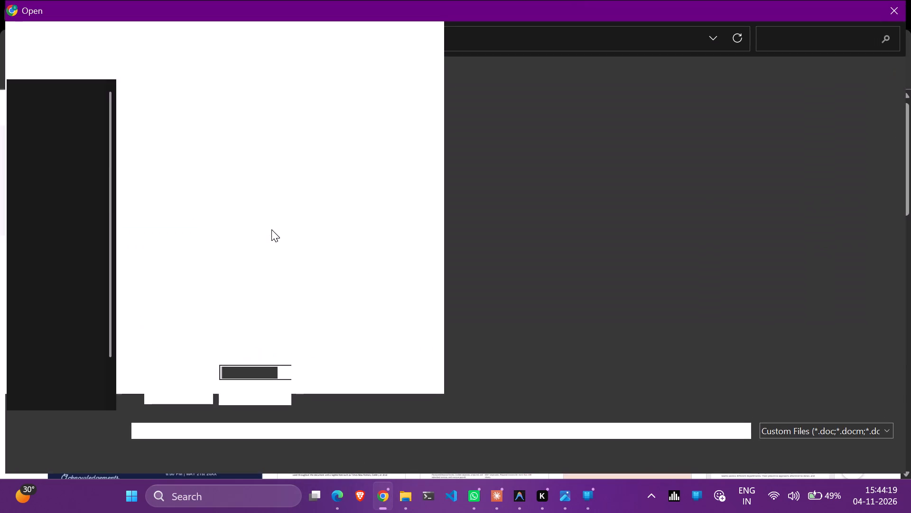
Look through the Desktop and Documents folders in the file picker for the Word document, trying another view layout on the Desktop.
left_click(58, 167)
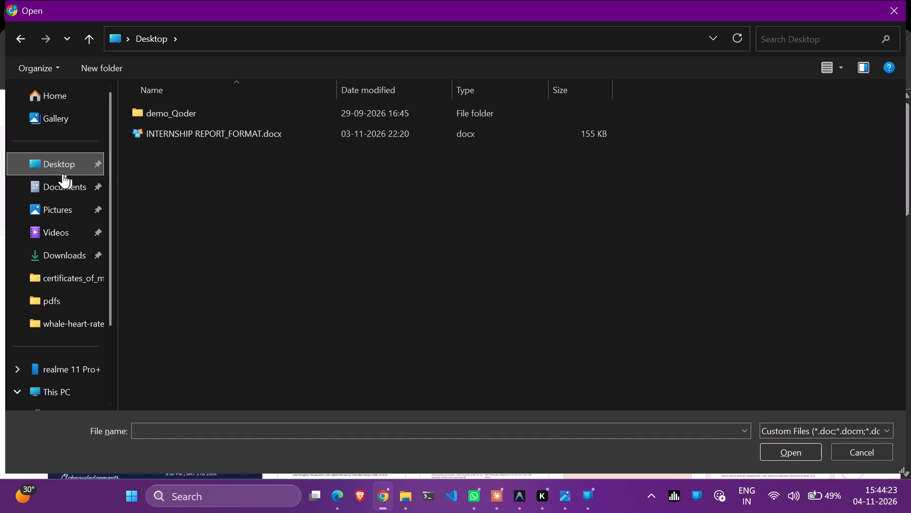
left_click(60, 161)
left_click(59, 190)
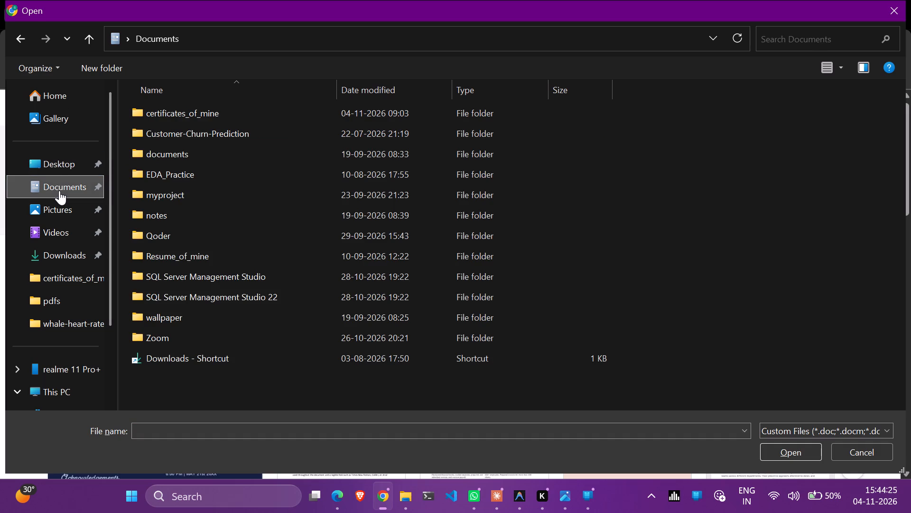
left_click(51, 162)
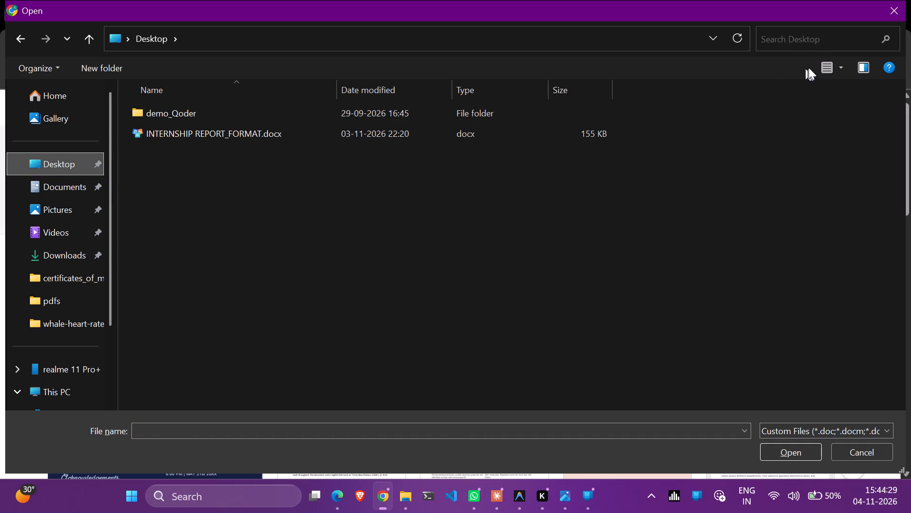
left_click(828, 65)
left_click(828, 65)
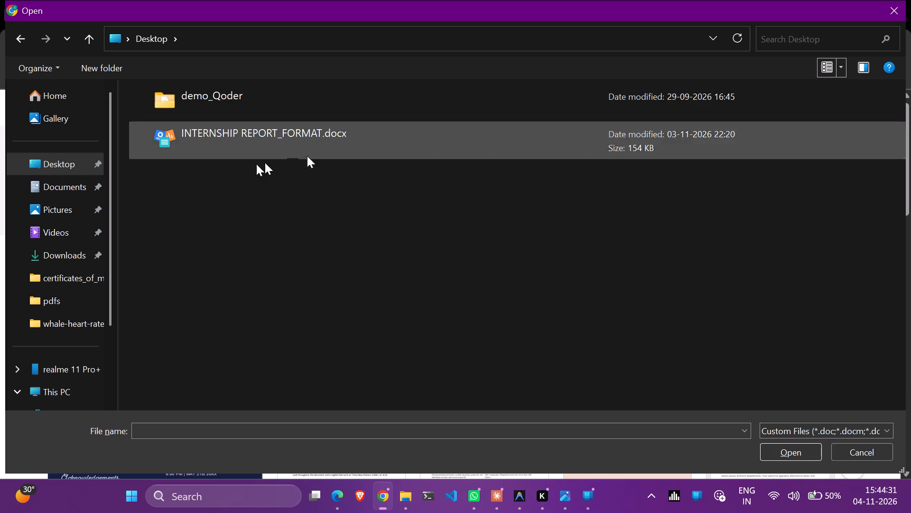
left_click(32, 191)
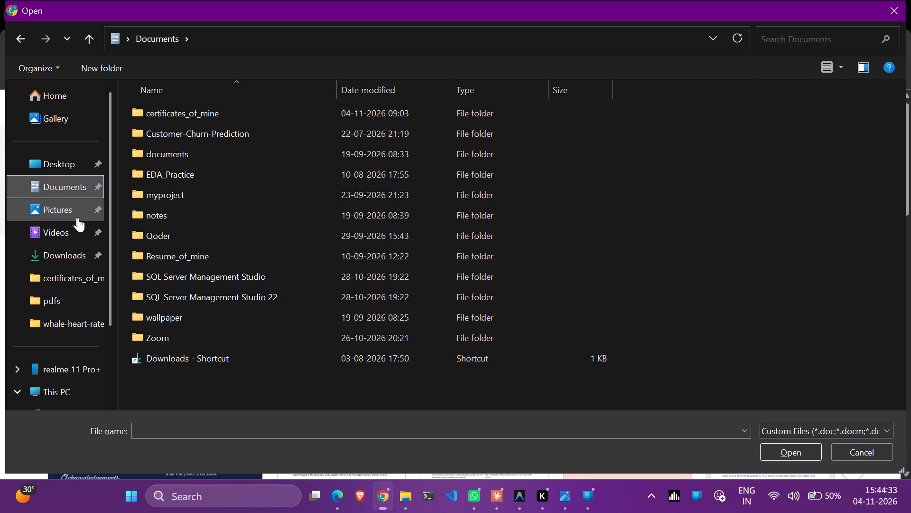
scroll(171, 268, "down", 2)
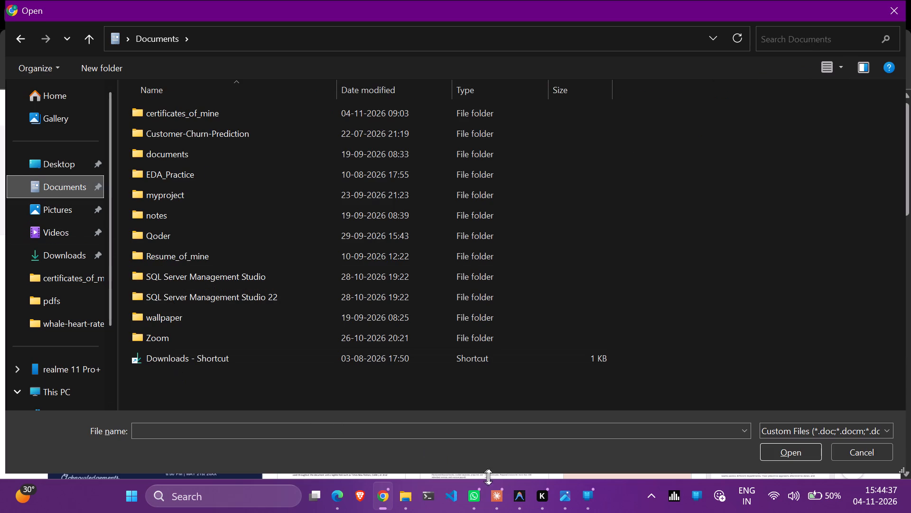
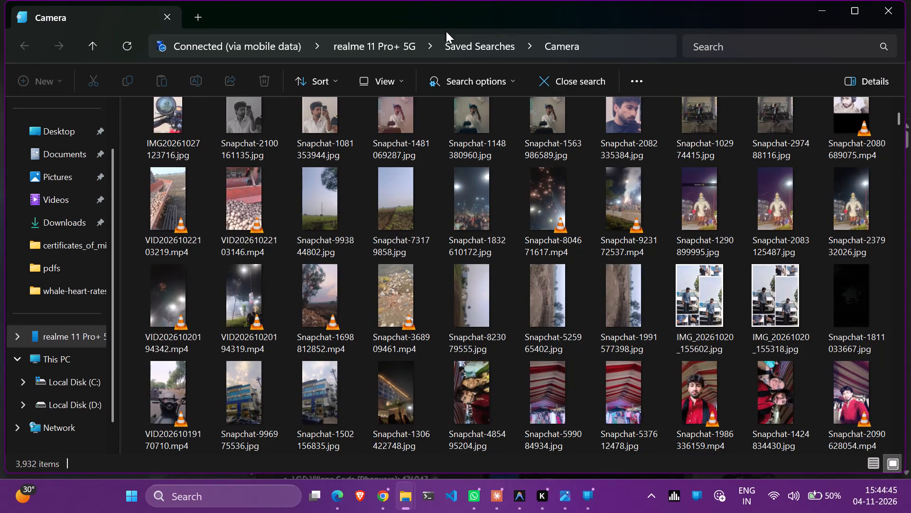
Open AA_AutoApply_AI_Major_Project-I_Report_preview (1).pdf from the phone's Documents saved search and examine its cover page.
left_click(455, 47)
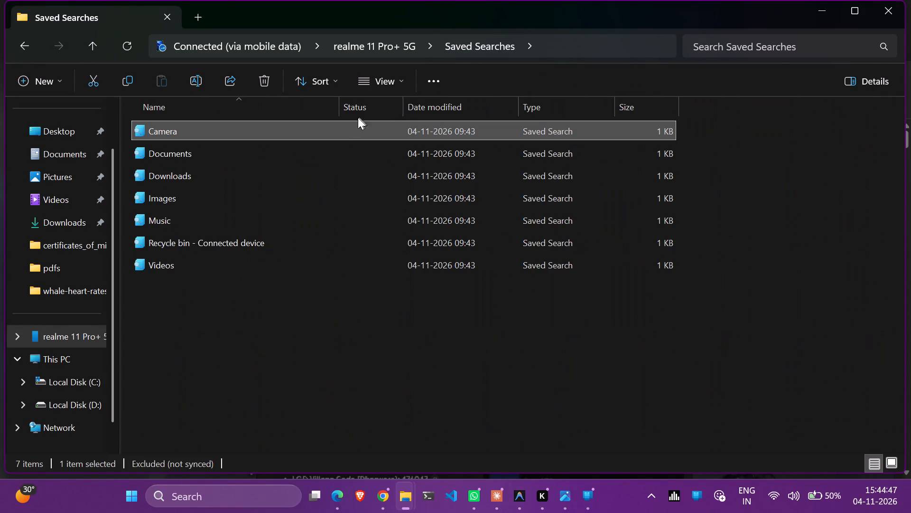
double_click(311, 149)
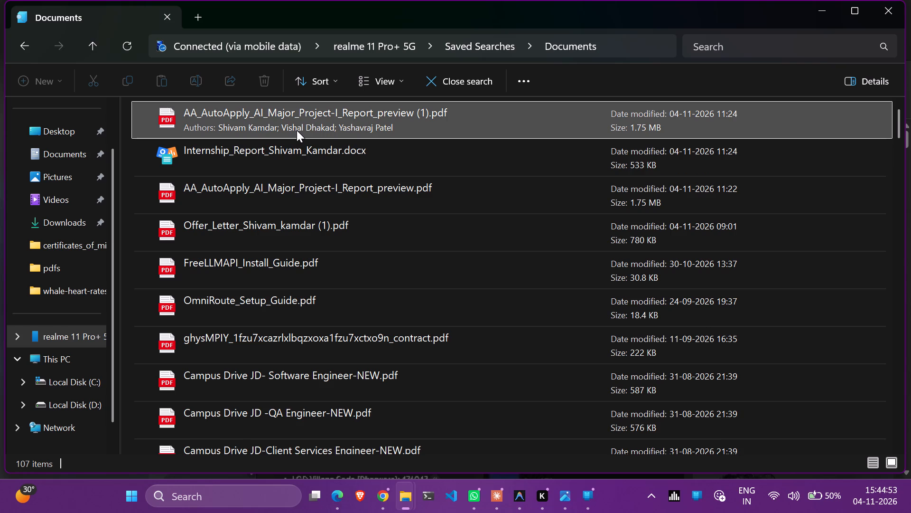
double_click(297, 130)
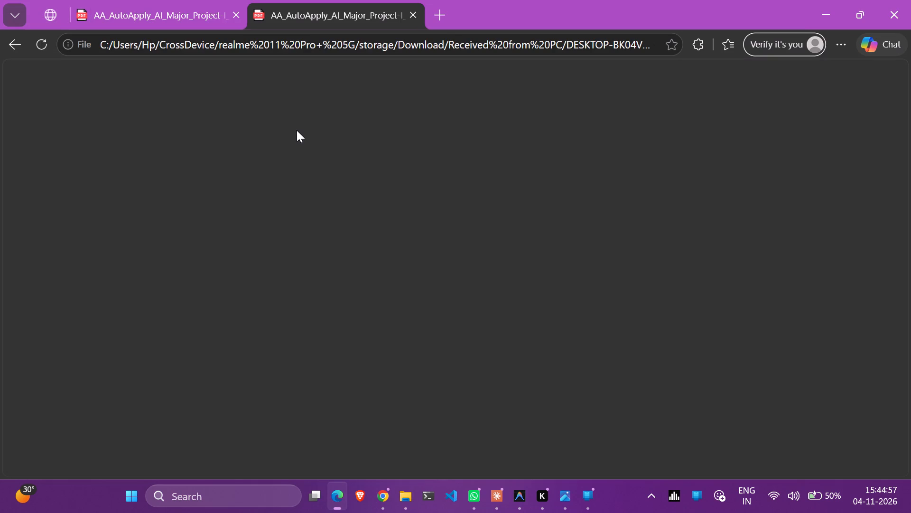
scroll(372, 281, "down", 4)
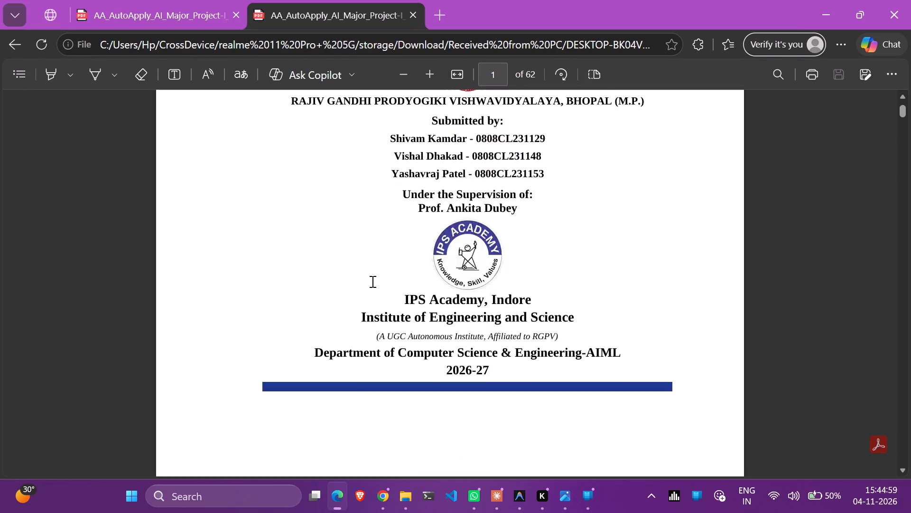
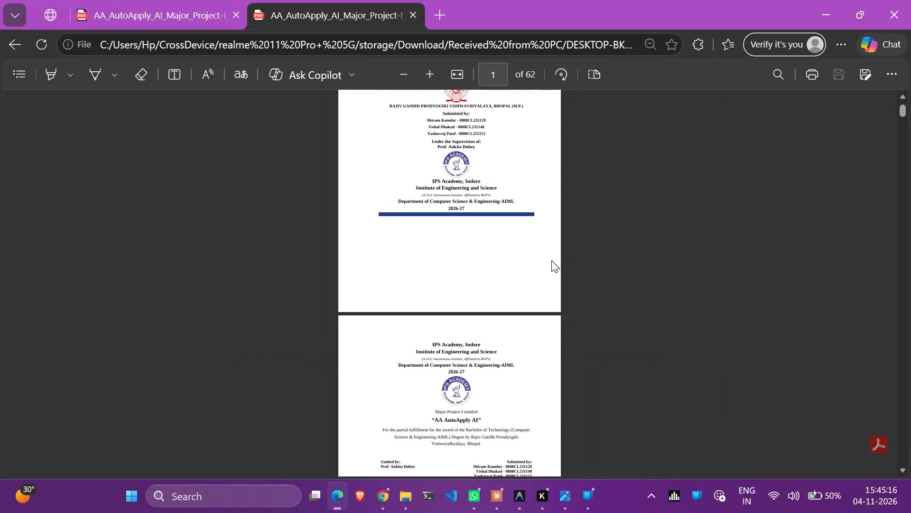
Copy the full file path of the opened AA_AutoApply_AI_Major_Project-I_Report_preview (1).pdf from its address.
scroll(551, 260, "up", 1)
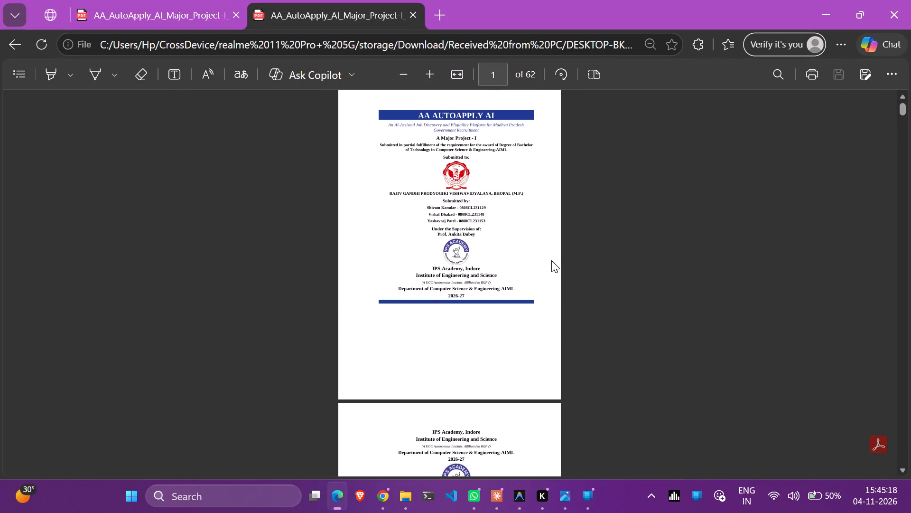
scroll(551, 260, "up", 2)
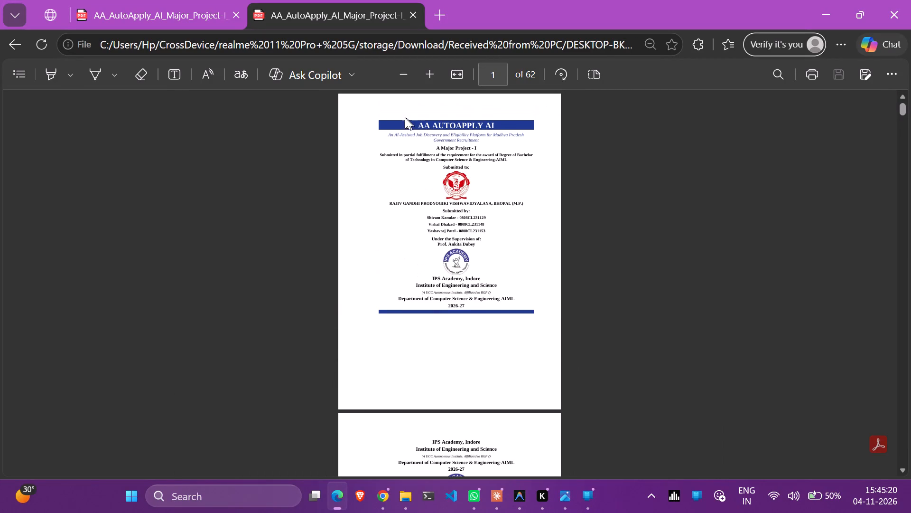
left_click(380, 45)
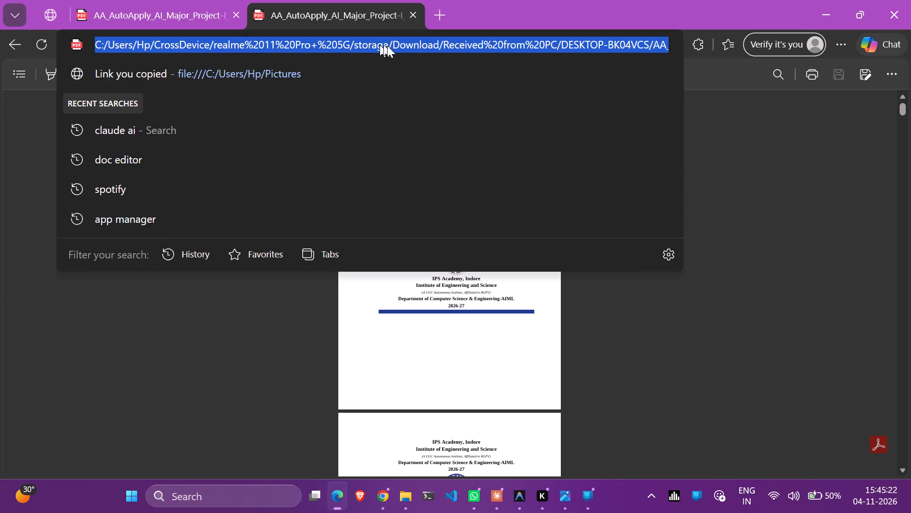
key("ctrl+c")
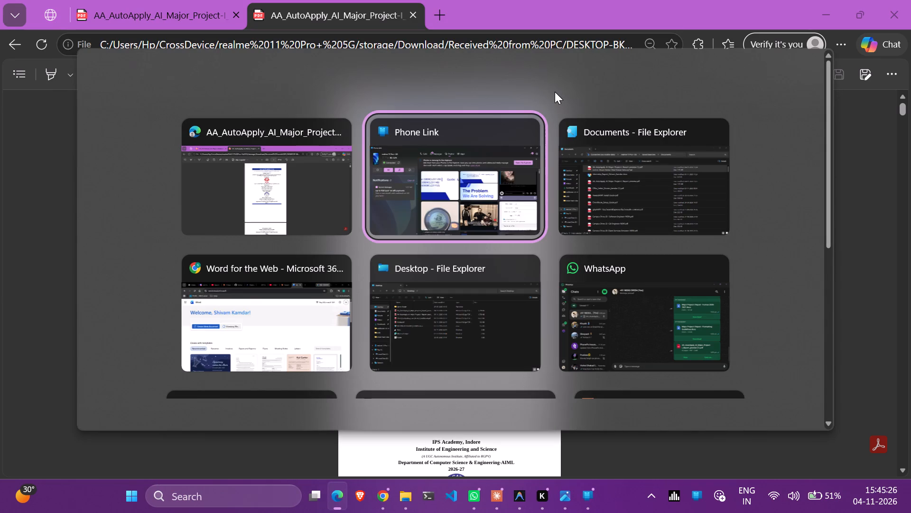
In File Explorer, search the Desktop for the copied PDF path, and also open that path as the folder address.
left_click(754, 44)
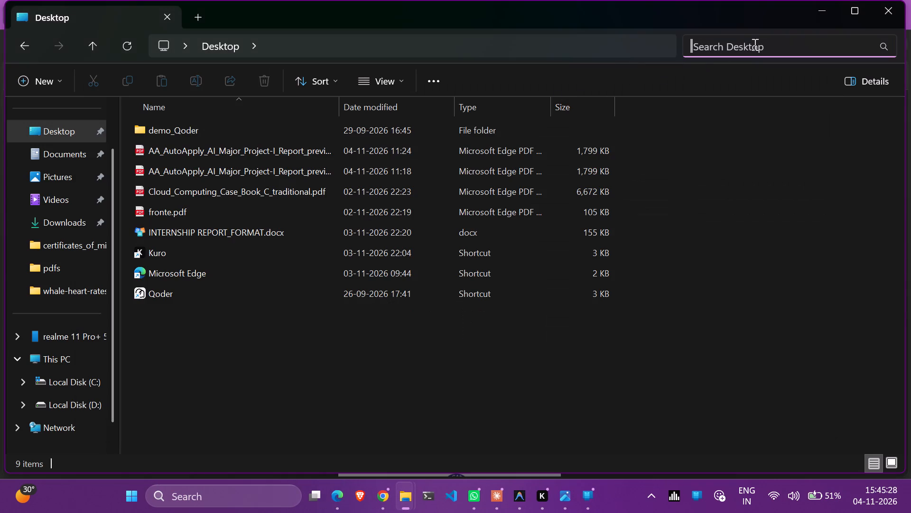
key("ctrl+v")
key("Return")
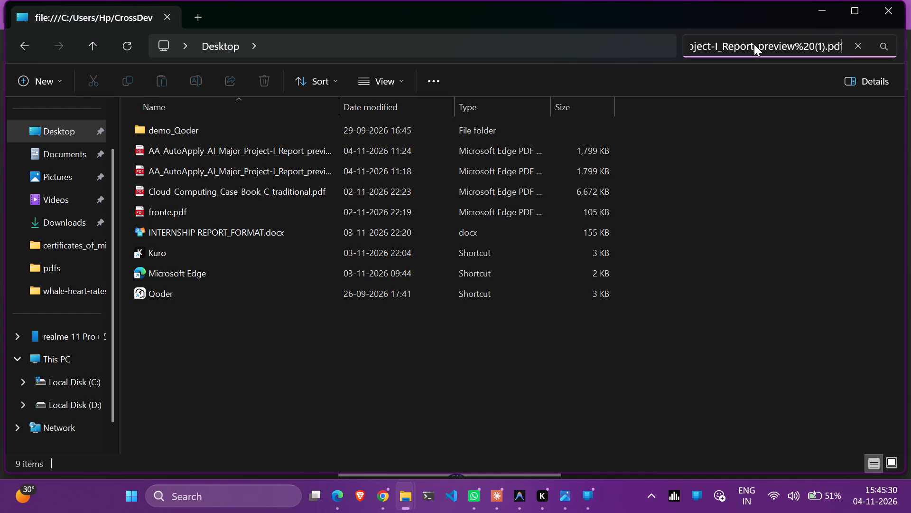
left_click(634, 39)
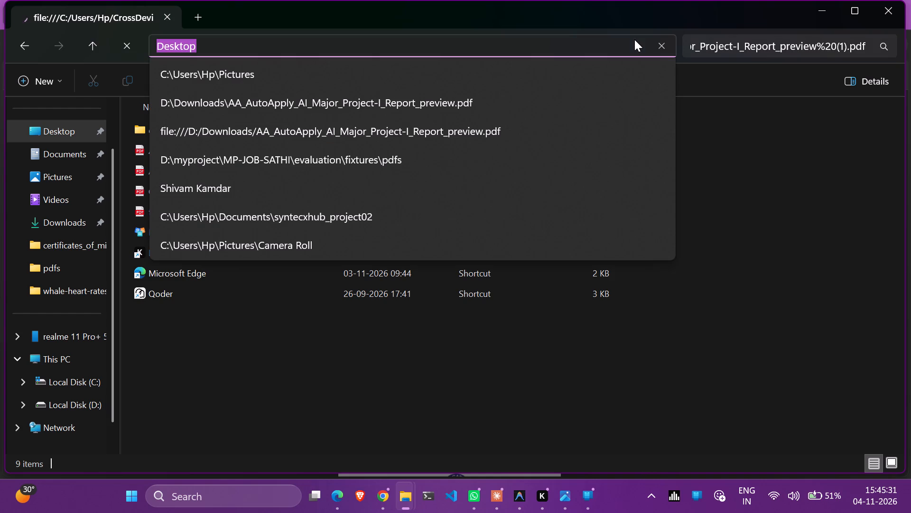
key("ctrl+v")
key("Return")
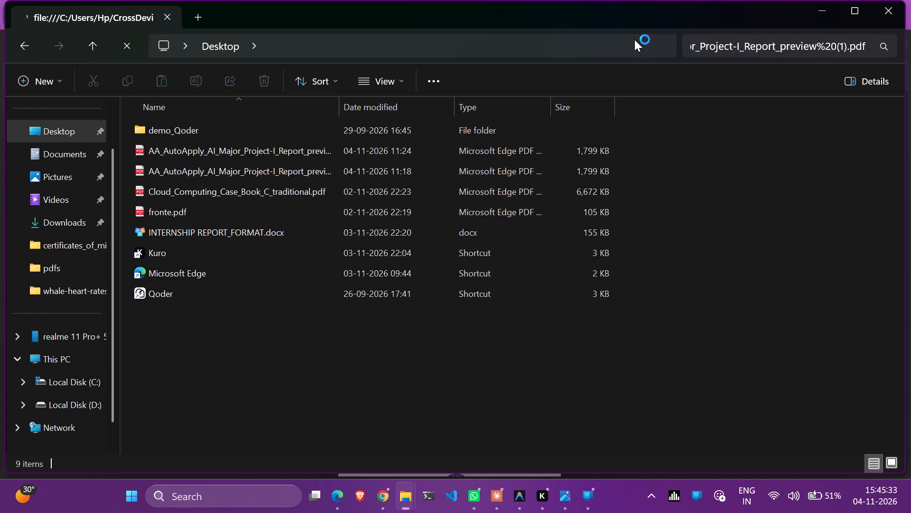
In Chrome's Open dialog, replace the Documents location with the copied path of the report preview PDF and go to it.
left_click(586, 23)
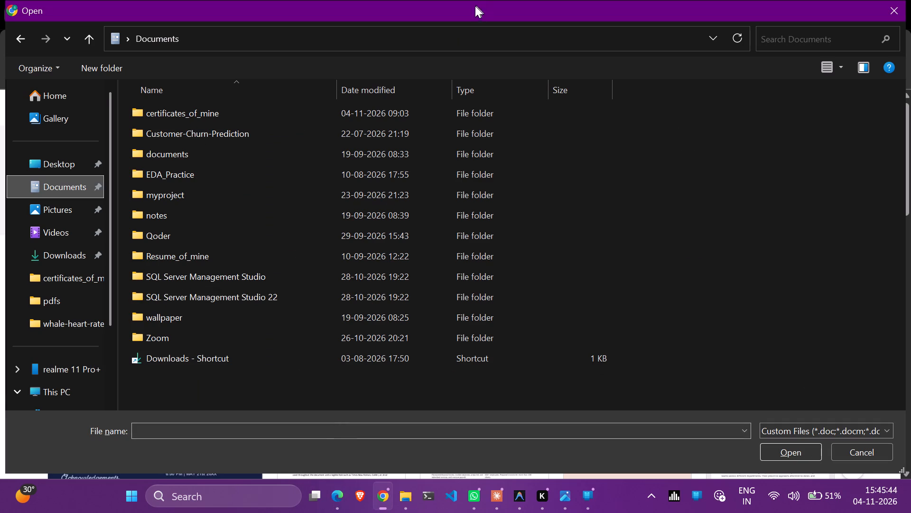
double_click(452, 44)
triple_click(453, 41)
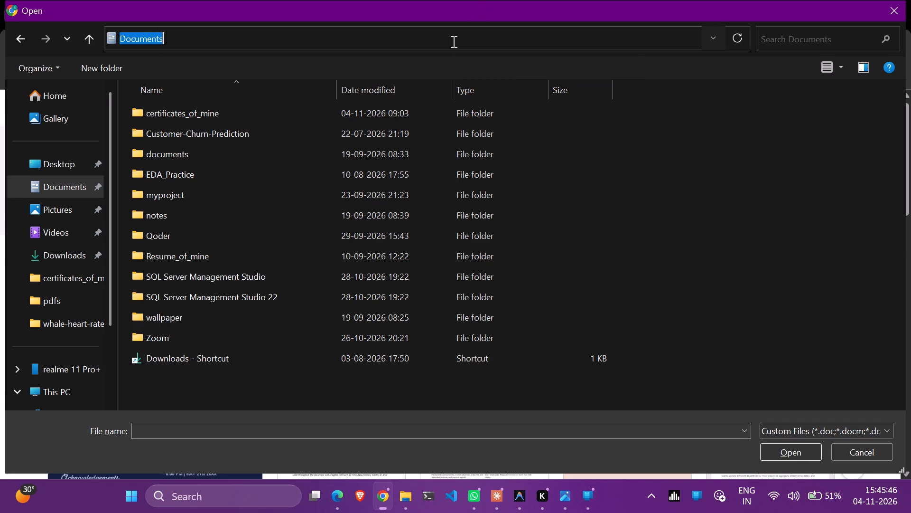
key("ctrl+v")
key("Return")
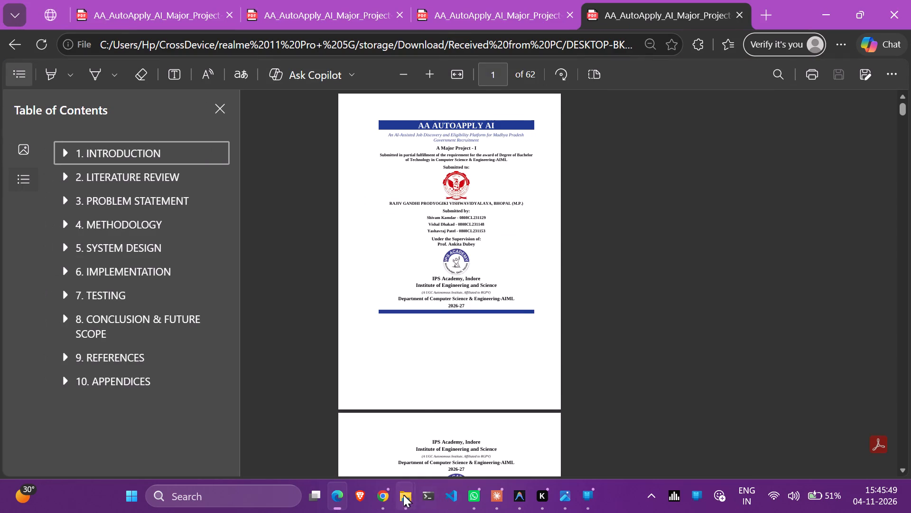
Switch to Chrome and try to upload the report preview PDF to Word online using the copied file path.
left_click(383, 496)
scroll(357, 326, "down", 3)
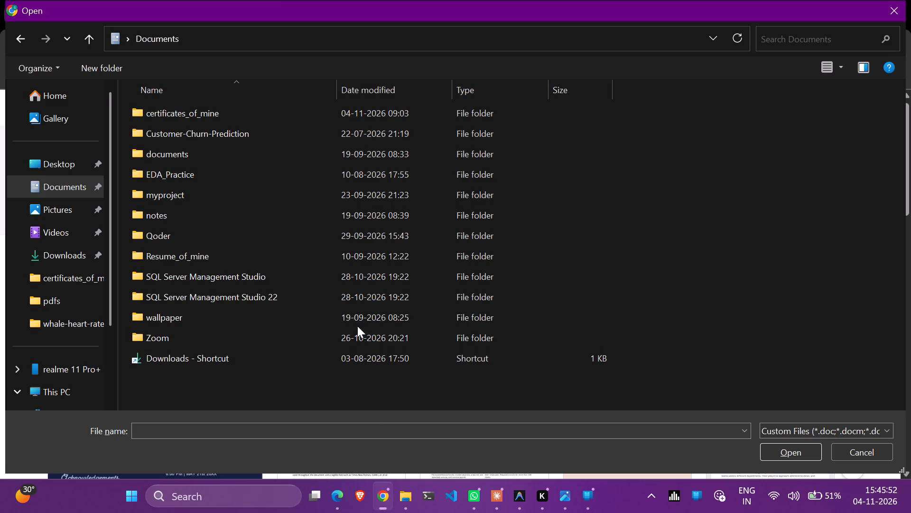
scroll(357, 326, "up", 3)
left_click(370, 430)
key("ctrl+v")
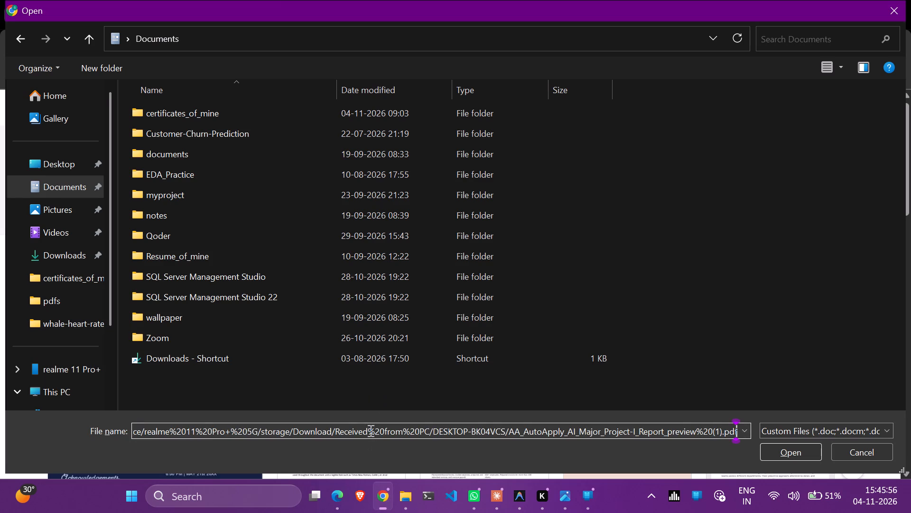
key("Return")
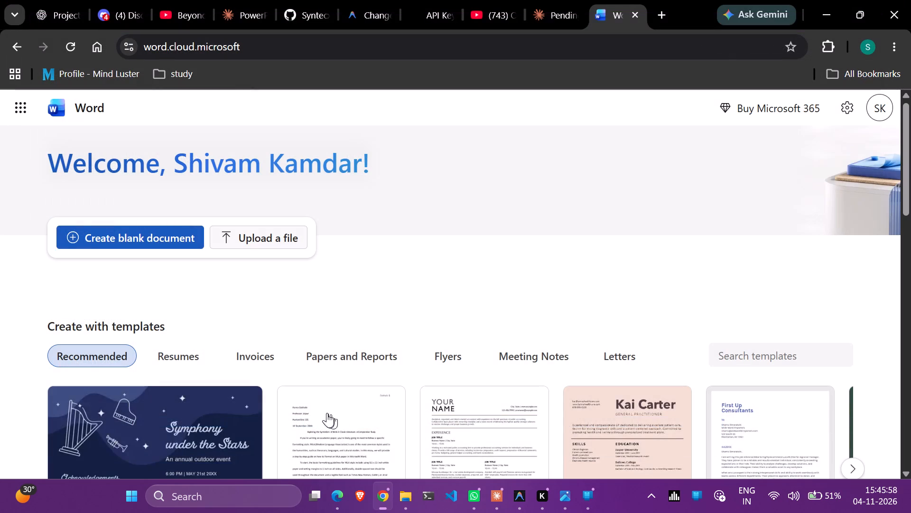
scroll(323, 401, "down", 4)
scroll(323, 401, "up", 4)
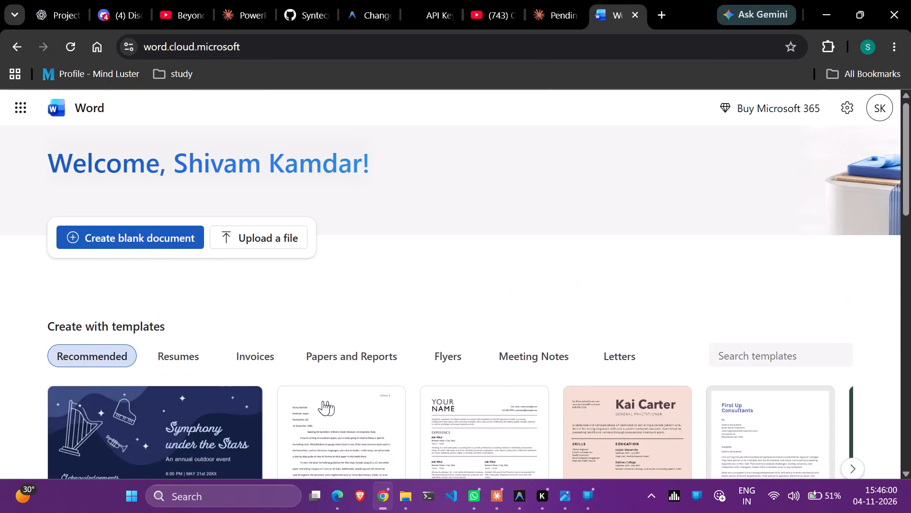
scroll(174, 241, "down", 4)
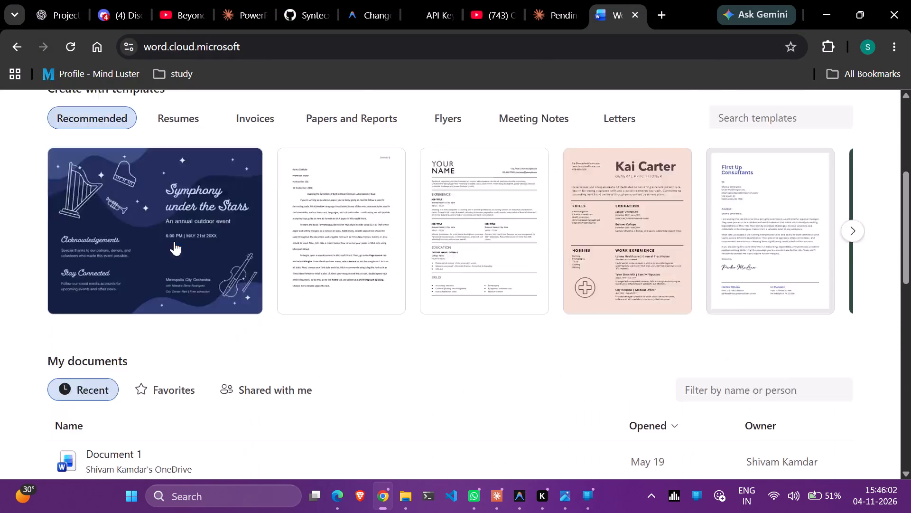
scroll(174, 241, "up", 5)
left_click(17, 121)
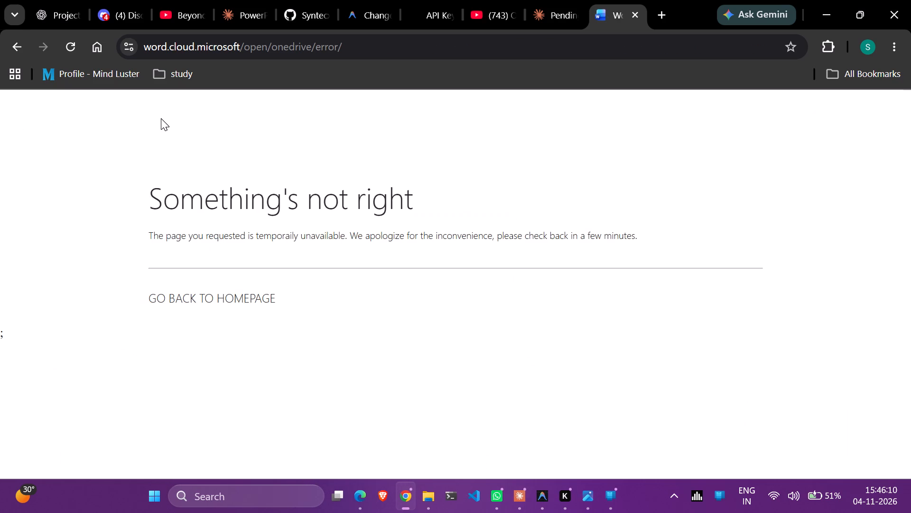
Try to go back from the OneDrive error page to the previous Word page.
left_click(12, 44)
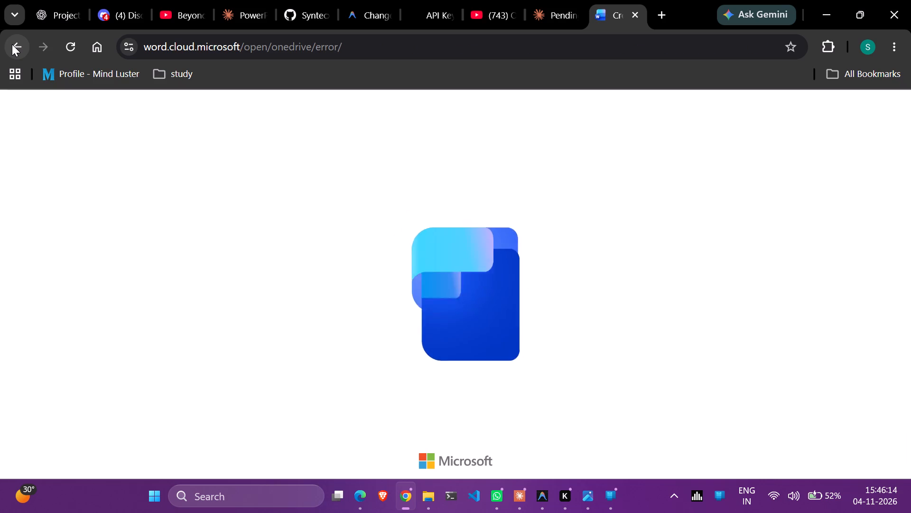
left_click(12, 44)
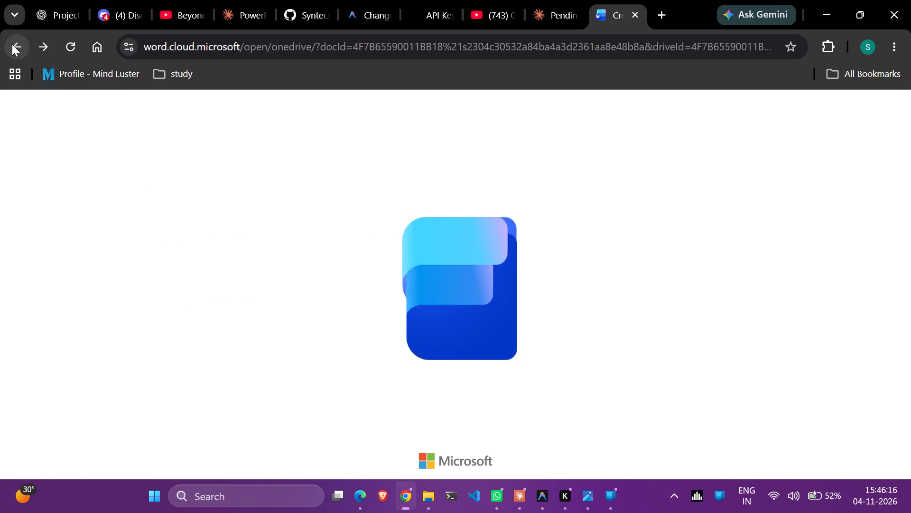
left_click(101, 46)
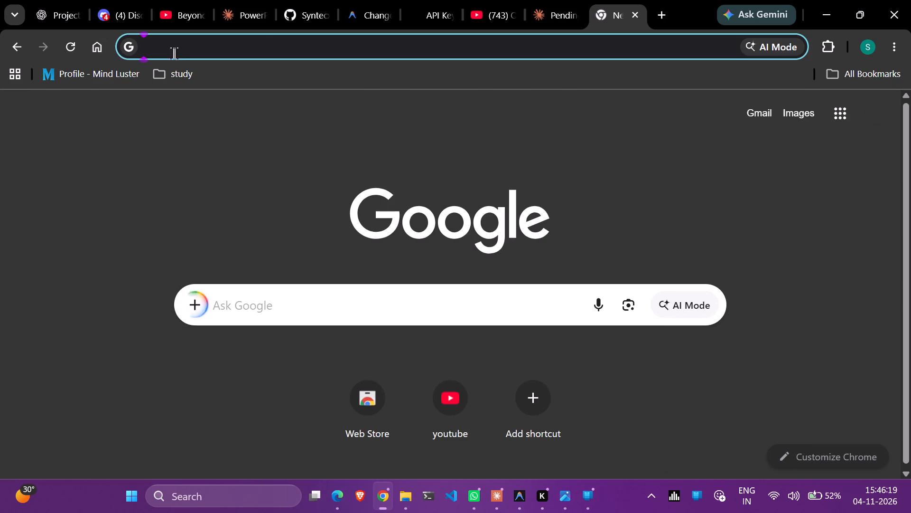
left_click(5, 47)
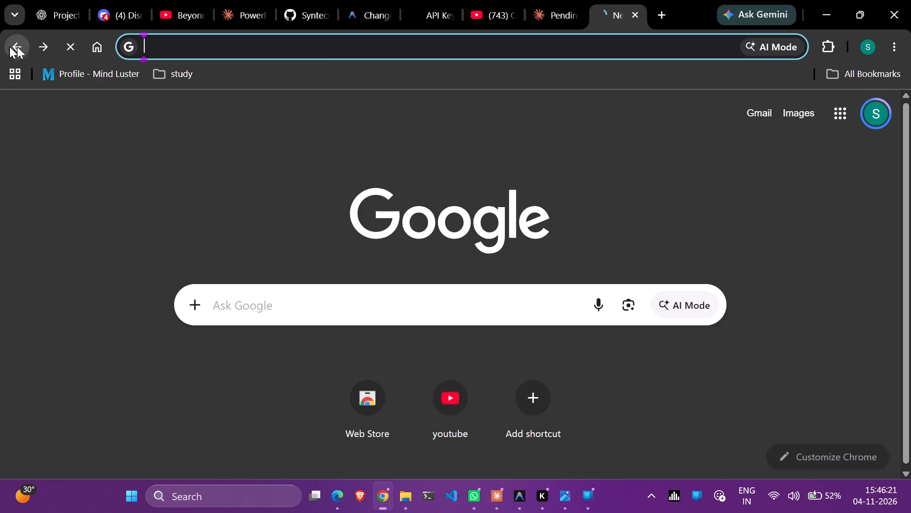
Shorten the error page's address to word.cloud.microsoft and load the Word home page.
left_click(260, 44)
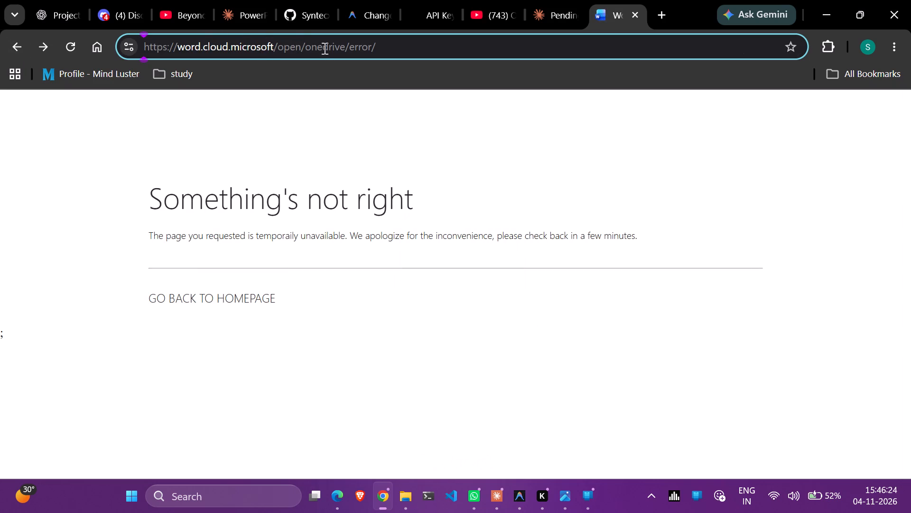
key("Left")
key("Left")
key("Left")
key("ctrl+Delete")
key("ctrl+Delete")
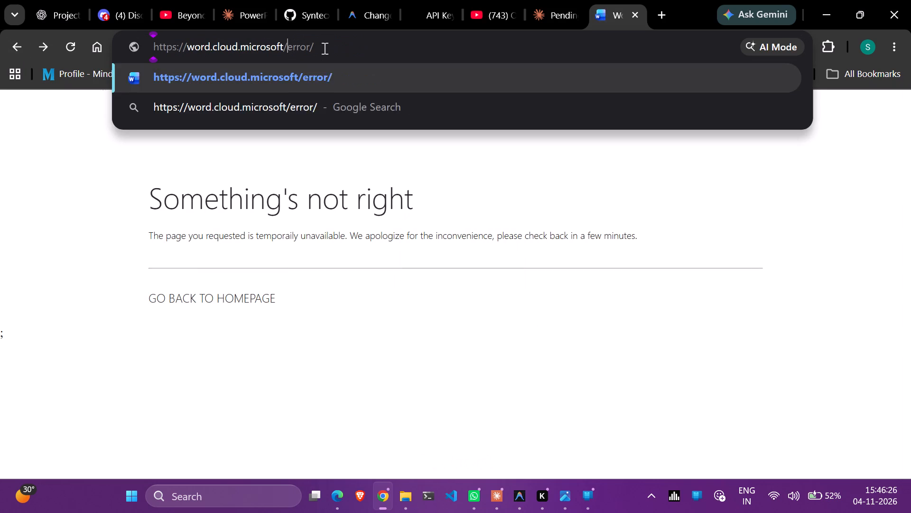
key("ctrl+Delete")
key("backslash")
key("BackSpace")
key("Return")
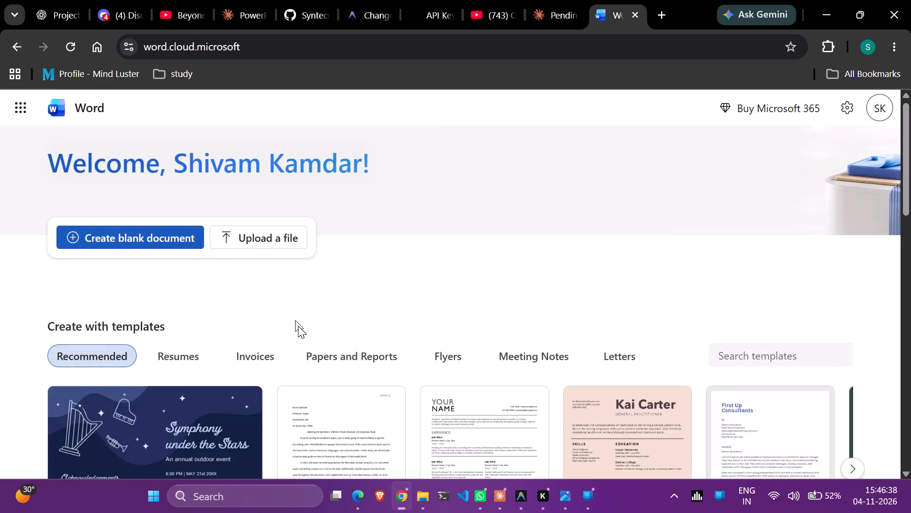
Start a new file upload in Word online and look through This PC, Desktop, Pictures, Videos and Downloads for the report document.
scroll(298, 326, "down", 5)
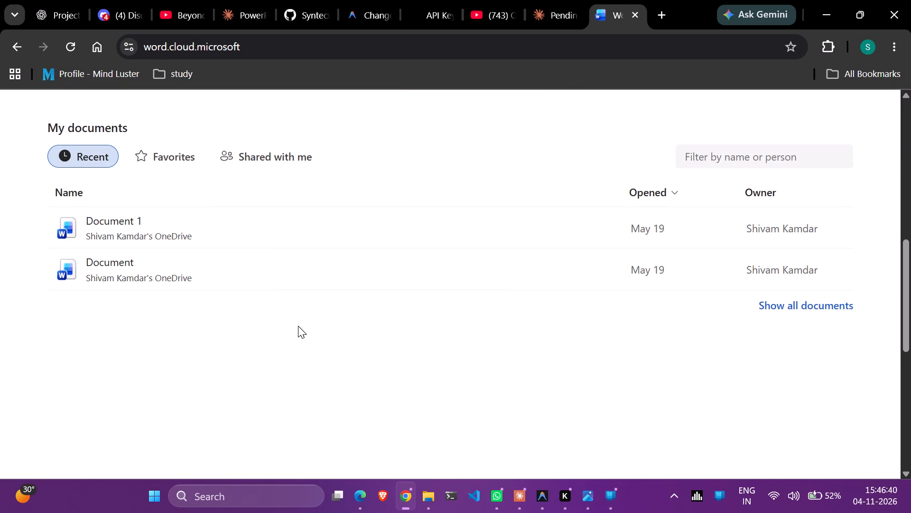
scroll(298, 326, "up", 3)
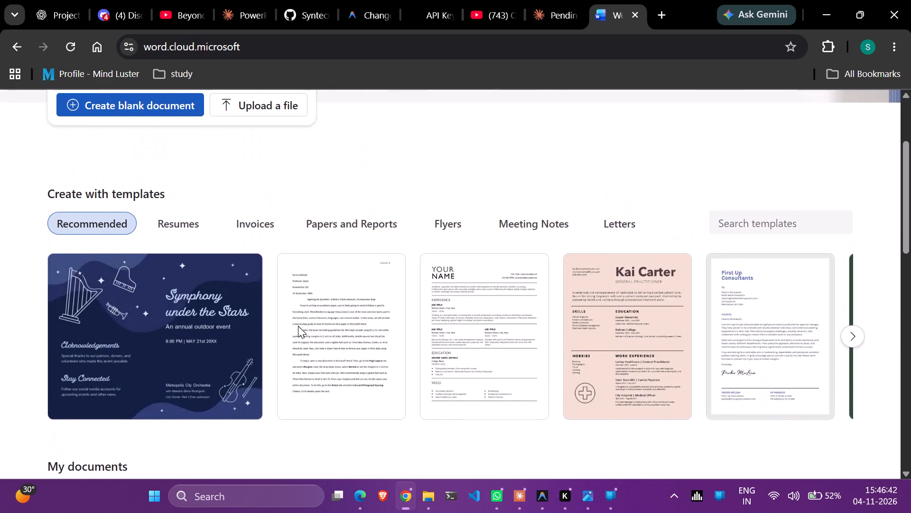
scroll(302, 345, "up", 2)
left_click(282, 243)
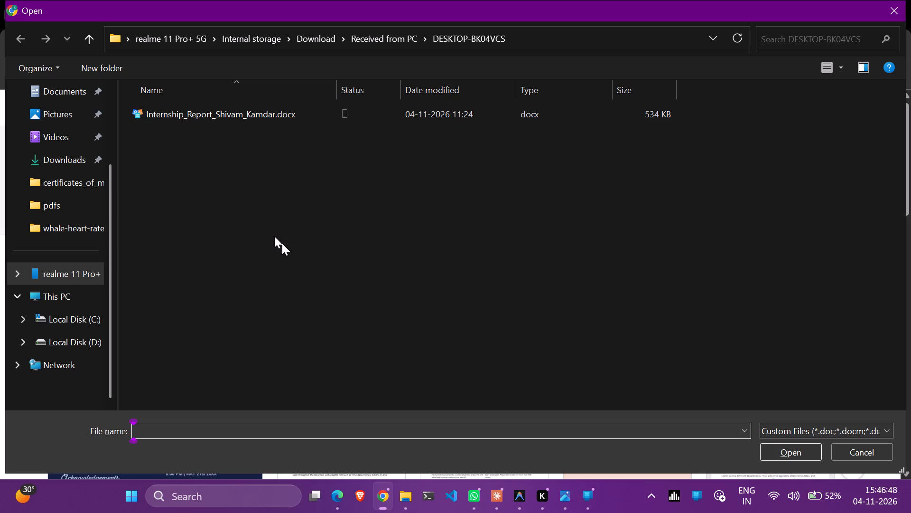
left_click(55, 294)
scroll(55, 294, "up", 1)
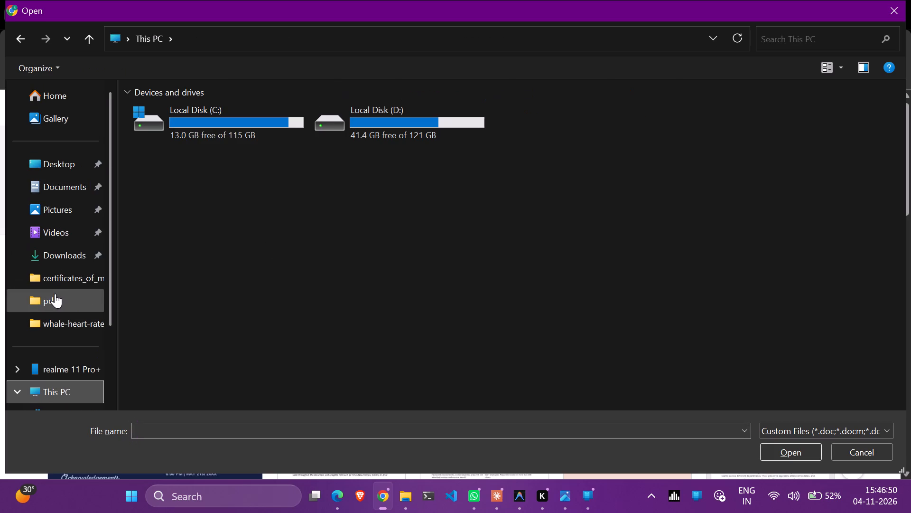
left_click(73, 193)
left_click(74, 171)
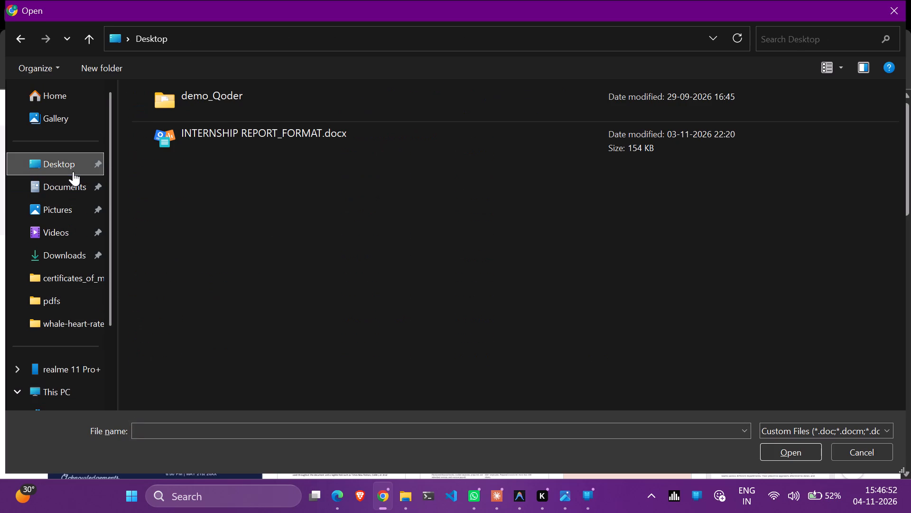
left_click(58, 205)
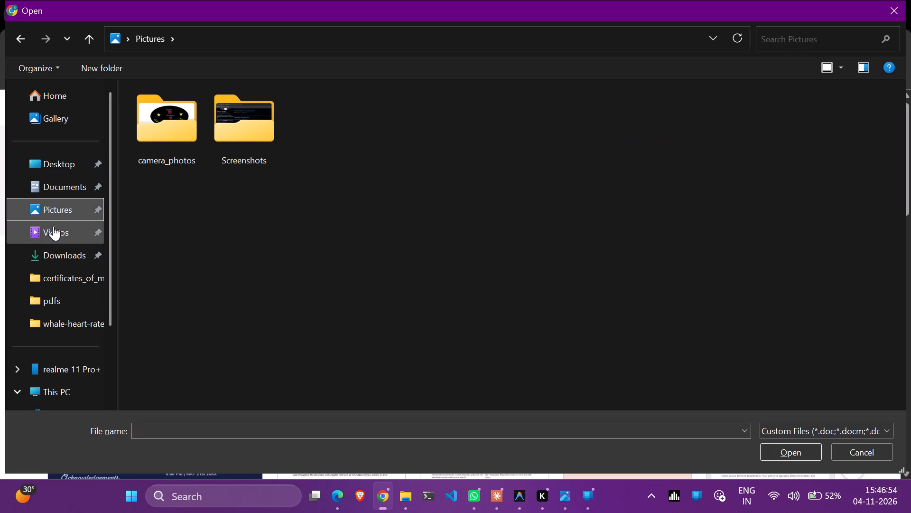
left_click(53, 232)
left_click(60, 256)
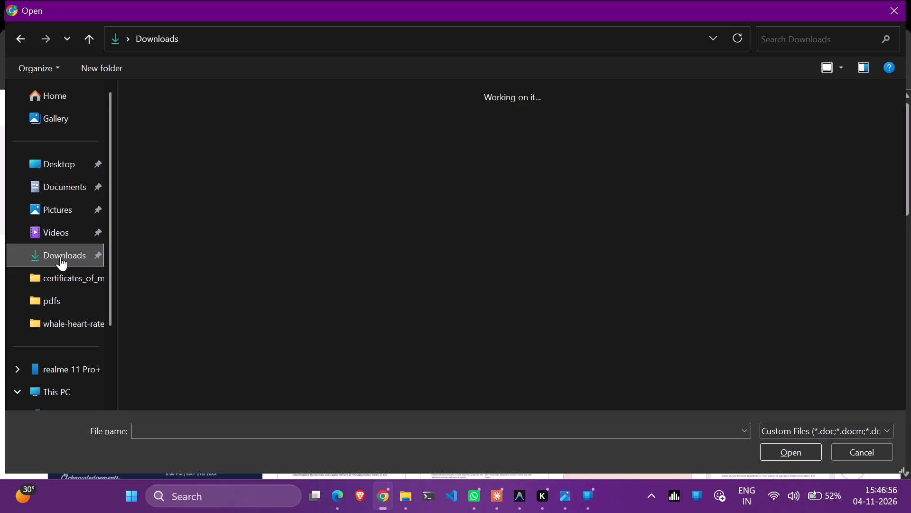
scroll(214, 329, "down", 4)
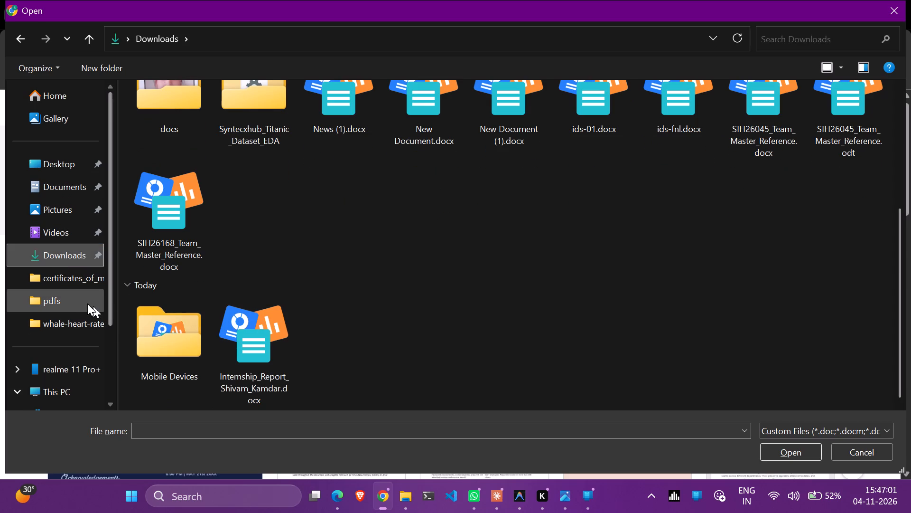
Look for the report document in the certificates_of_mine folder and in the realme 11 Pro+ 5G phone's internal storage Documents and document folders.
left_click(73, 290)
left_click(74, 281)
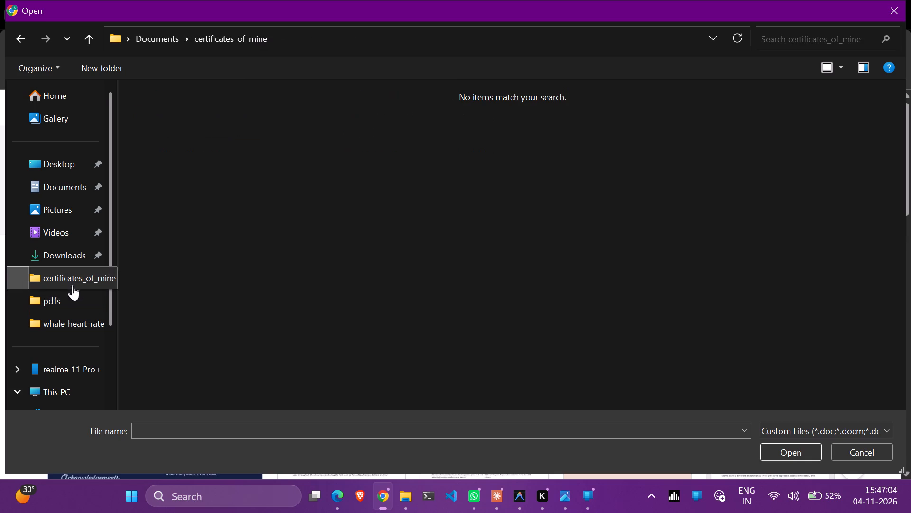
left_click(48, 366)
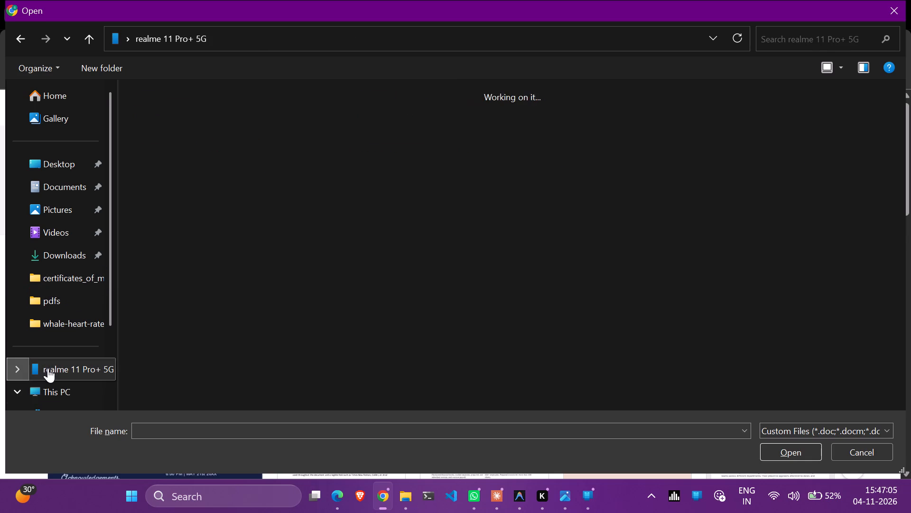
double_click(192, 128)
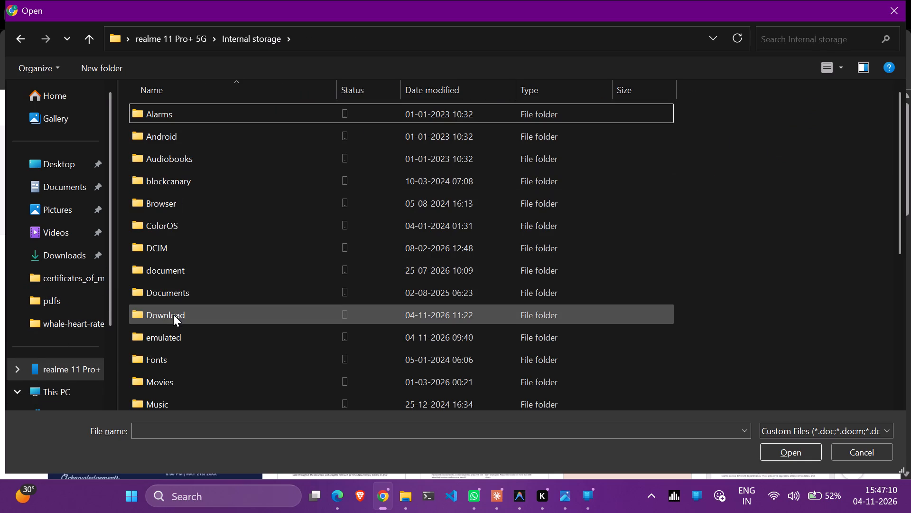
double_click(175, 289)
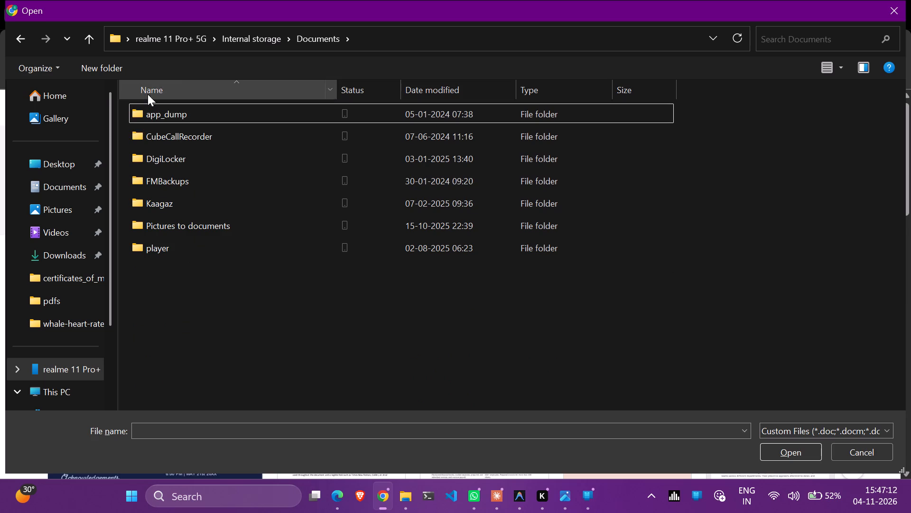
left_click(240, 43)
double_click(190, 273)
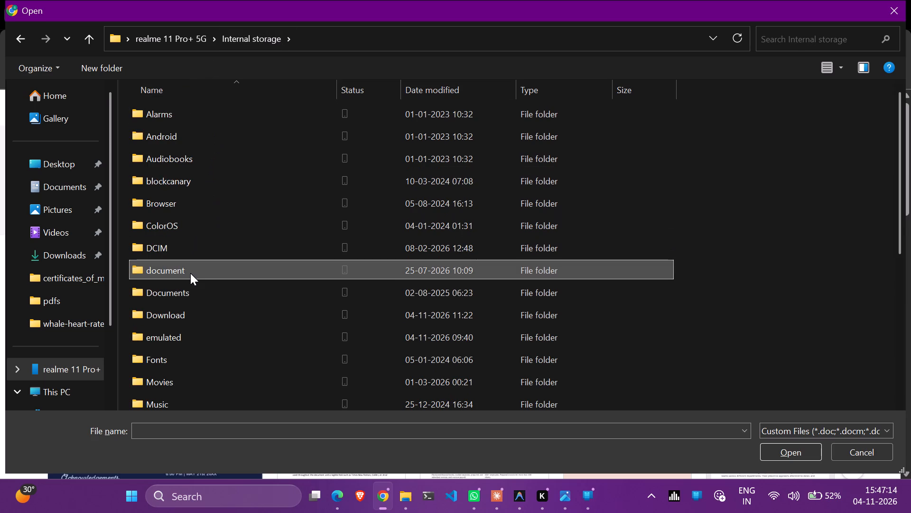
Open the Documents shortcut at the top level of the realme 11 Pro+ 5G phone and examine its file list for the report.
left_click(177, 33)
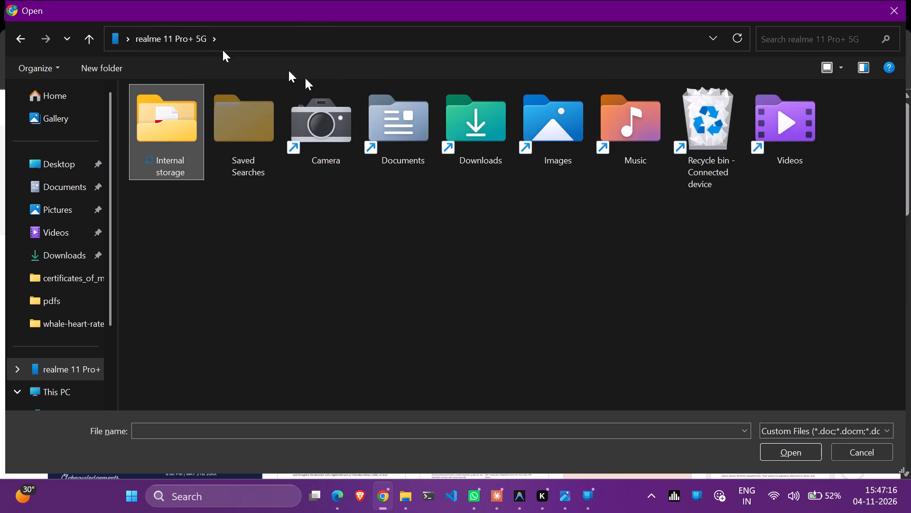
double_click(410, 127)
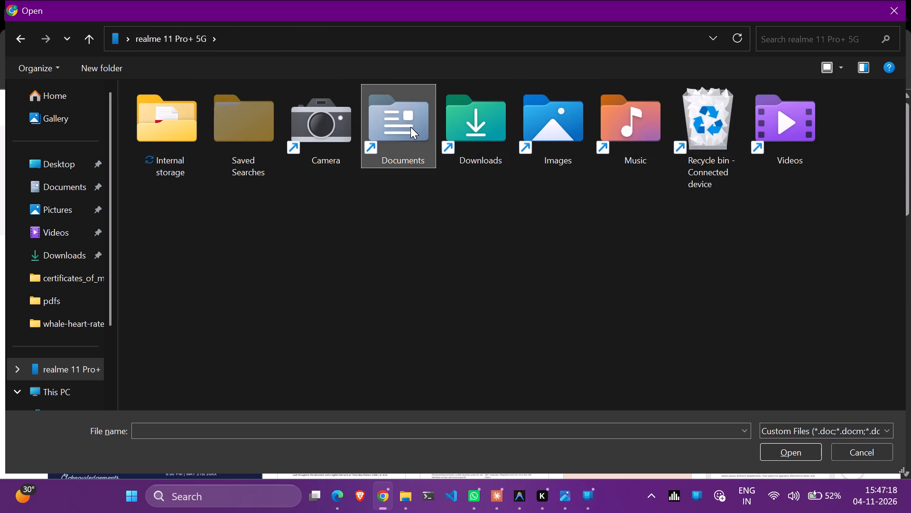
scroll(317, 231, "down", 1)
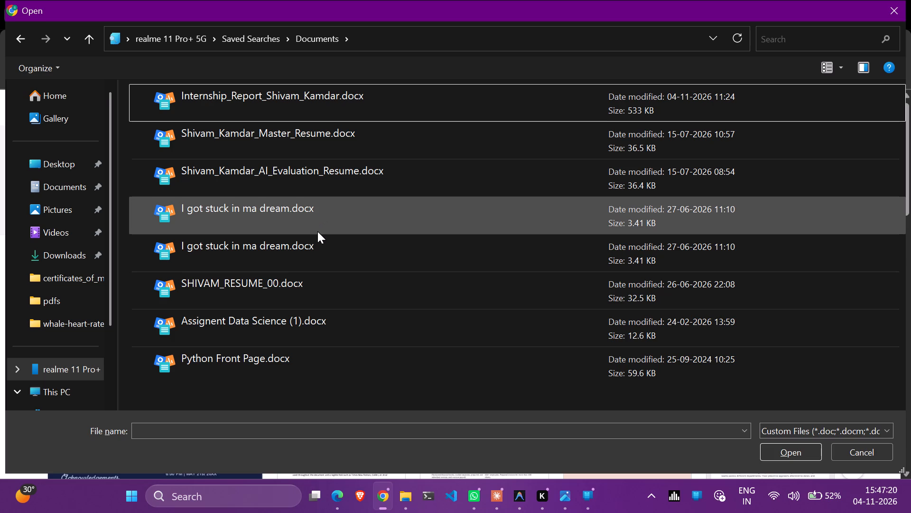
scroll(317, 231, "down", 8)
scroll(317, 231, "up", 8)
scroll(317, 231, "down", 6)
scroll(317, 231, "up", 5)
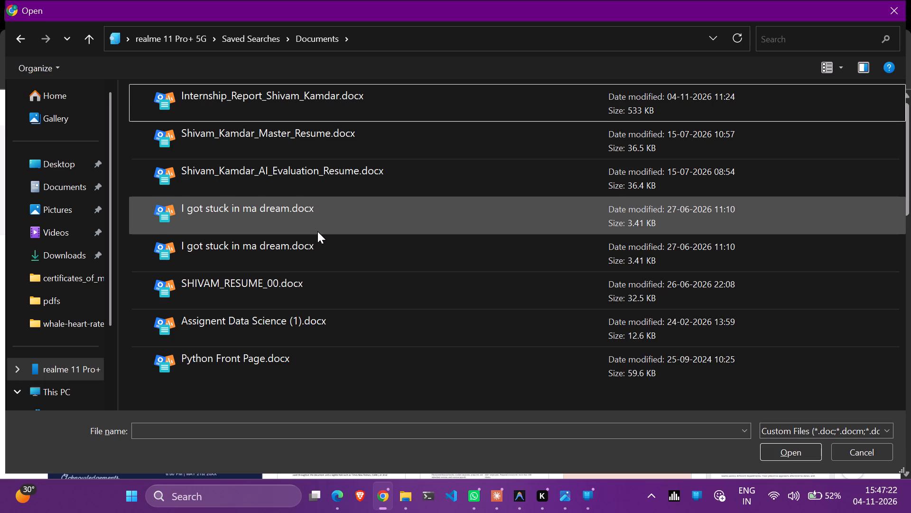
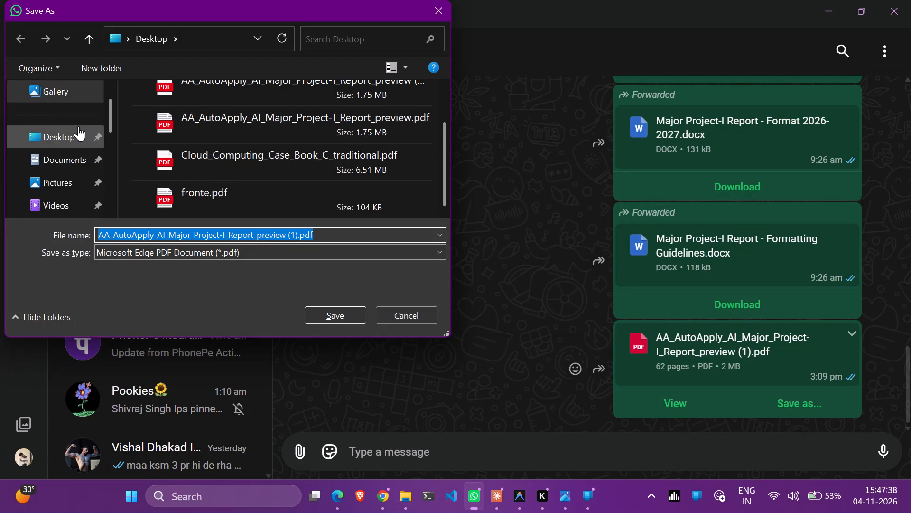
Browse the realme 11 Pro+ 5G phone, This PC and Local Disk (D:) for a folder in which to save the report preview PDF.
scroll(78, 126, "up", 2)
scroll(78, 126, "down", 6)
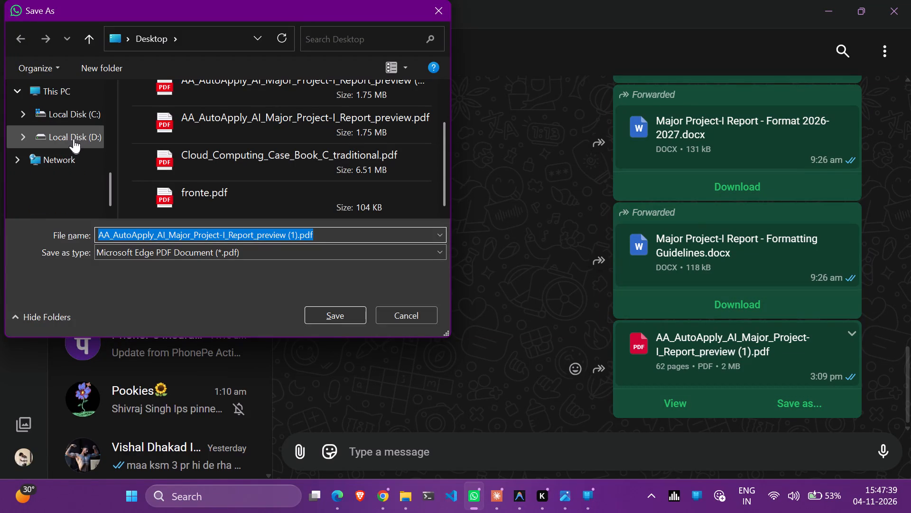
scroll(74, 139, "up", 1)
left_click(74, 139)
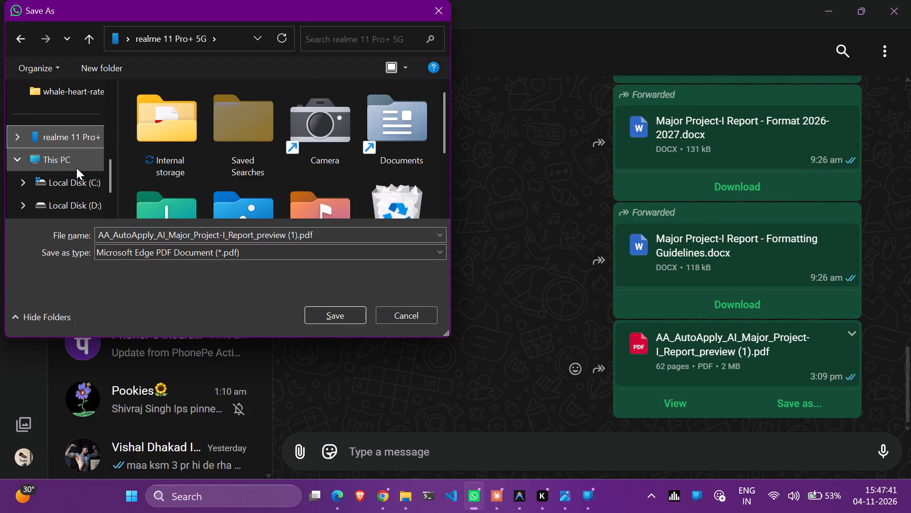
left_click(76, 168)
scroll(76, 168, "down", 1)
left_click(78, 126)
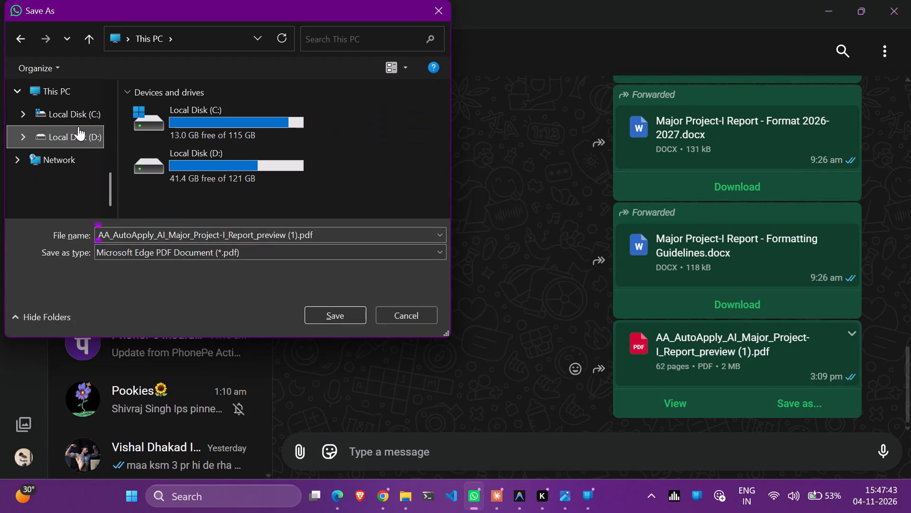
scroll(204, 124, "down", 5)
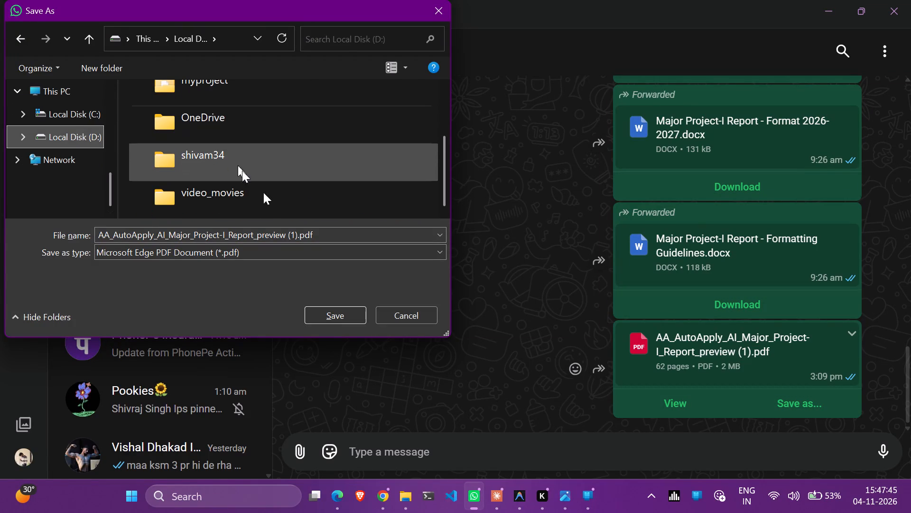
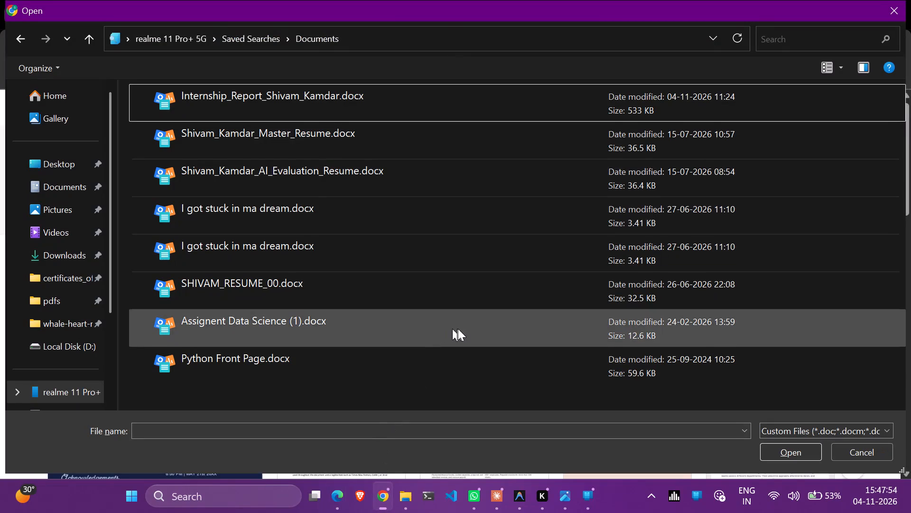
Look through Local Disk (D:) for the report file and refresh its folder listing.
scroll(77, 329, "down", 4)
left_click(77, 330)
left_click(74, 339)
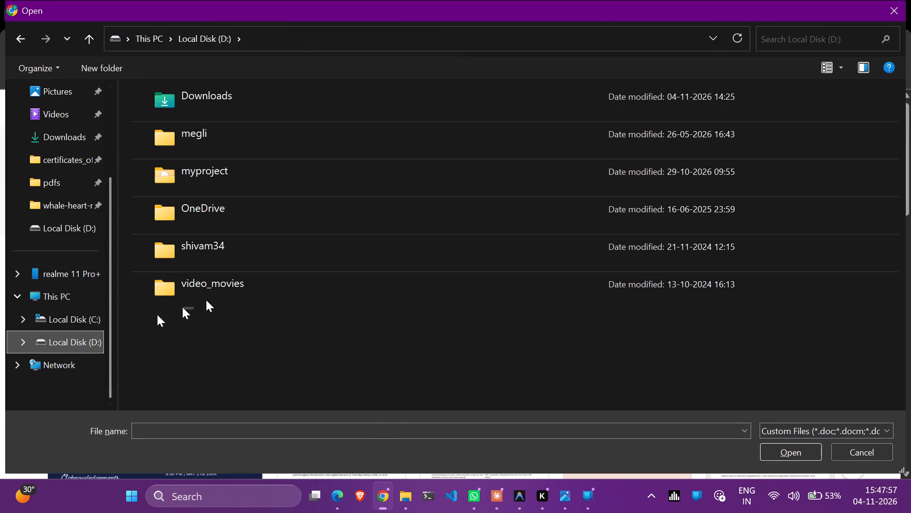
scroll(351, 265, "down", 4)
scroll(351, 265, "up", 3)
left_click(738, 38)
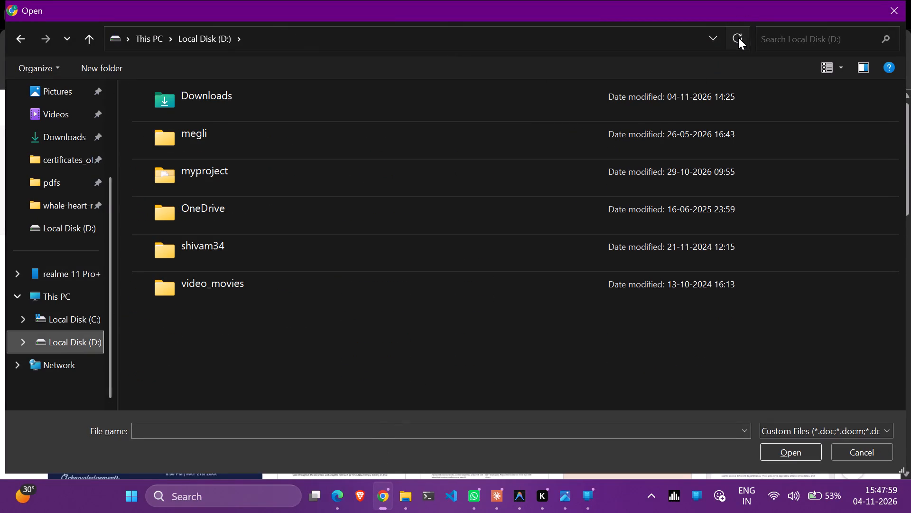
left_click(738, 38)
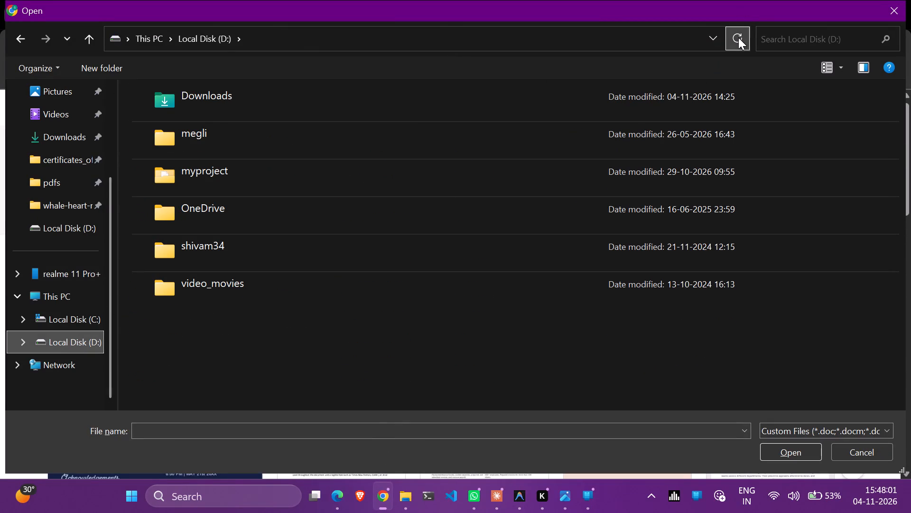
triple_click(738, 38)
triple_click(738, 38)
triple_click(738, 38)
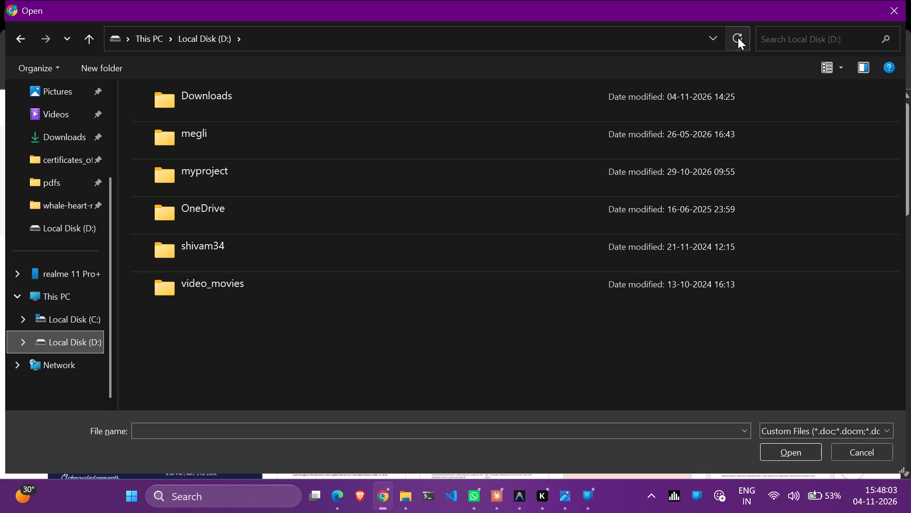
Go to This PC in the upload dialog, switch to Edge and copy the file name AA_AutoApply_AI_Major_Project-I_Report_preview from the PDF's address.
scroll(469, 199, "up", 4)
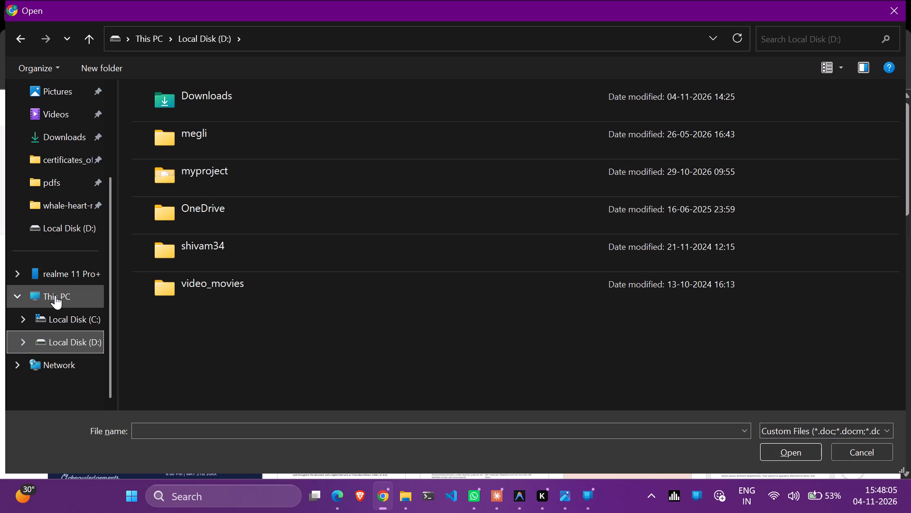
left_click(55, 295)
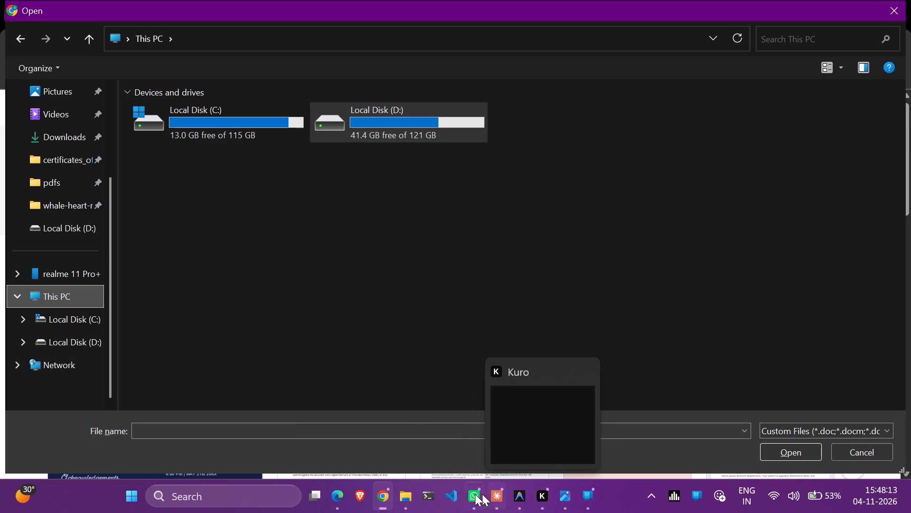
left_click(332, 494)
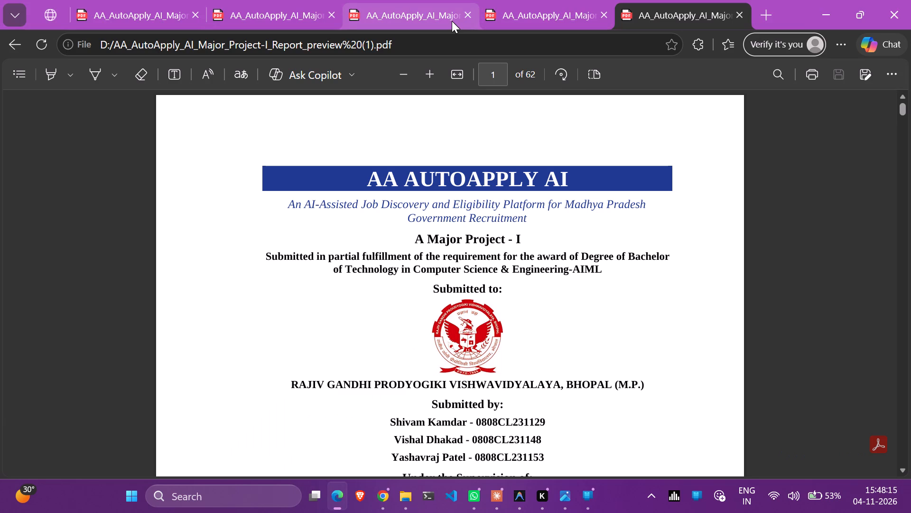
double_click(681, 15)
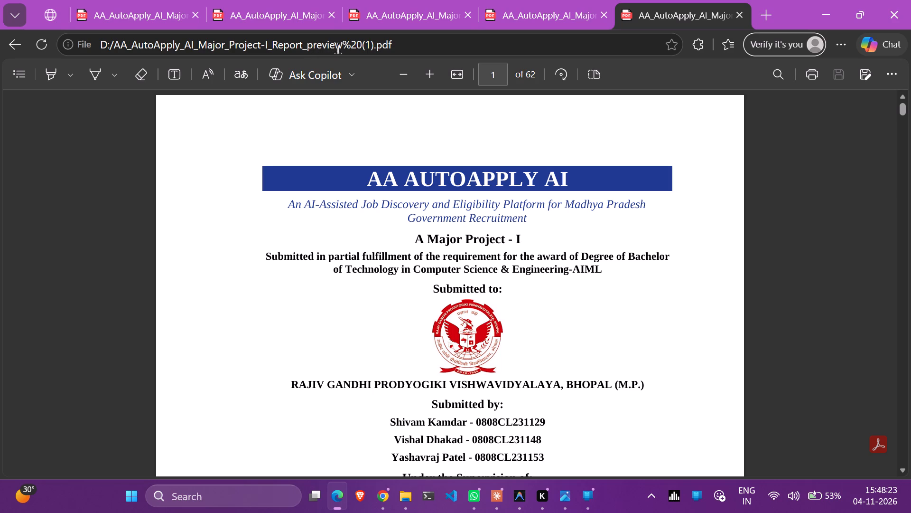
left_click_drag(343, 45, 115, 40)
key("ctrl+c")
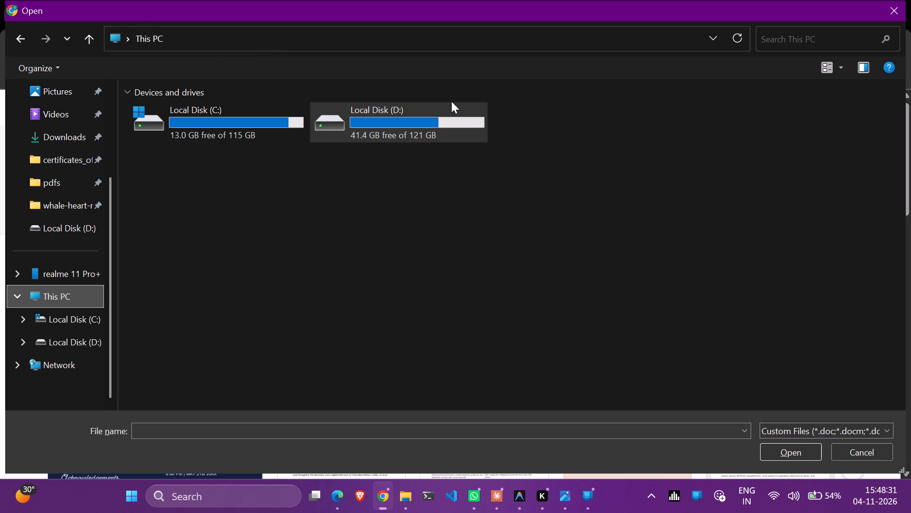
Return to the upload dialog in Chrome and search This PC for the copied report file name.
left_click(790, 40)
key("ctrl+v")
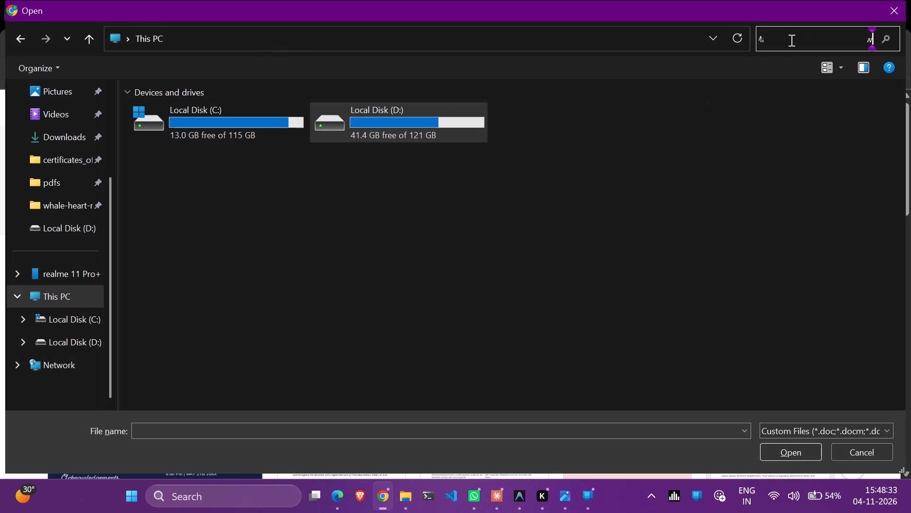
key("Return")
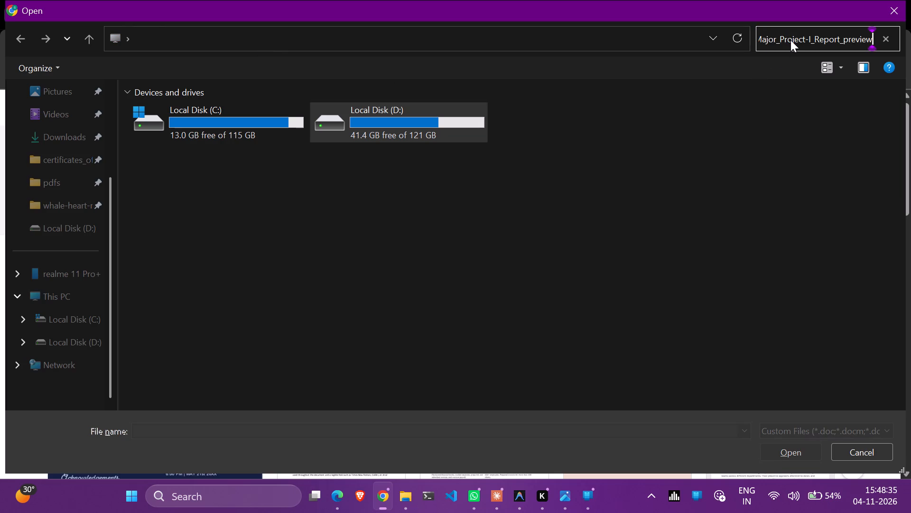
key("Return")
key("Return")
key("Return")
key("Return")
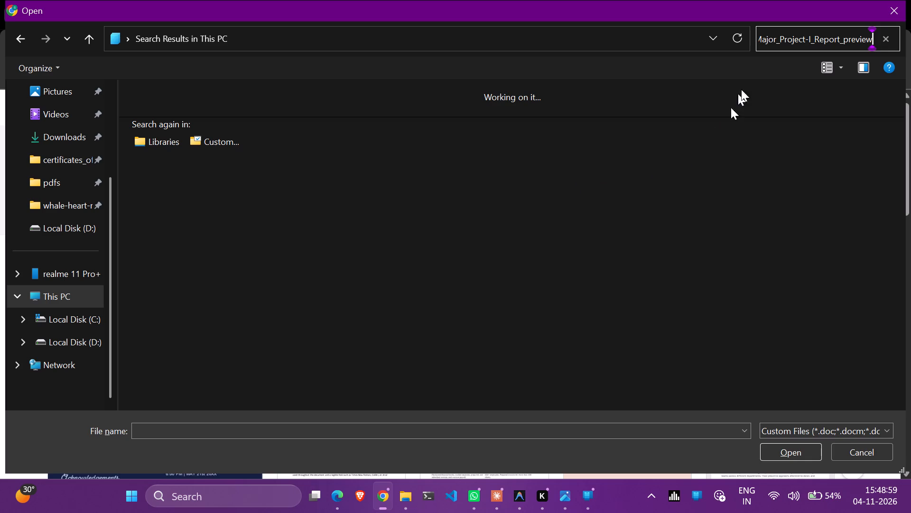
Read through the report file name entered as the search term to check its wording.
left_click(865, 34)
key("Right")
key("Right")
key("Right")
key("Left")
key("Left")
key("Left")
key("Left")
key("Left")
key("Left")
key("Left")
key("Left")
key("Left")
key("Left")
key("Left")
key("Left")
key("Left")
key("Left")
key("Left")
key("Left")
key("Left")
key("Left")
key("Left")
key("Left")
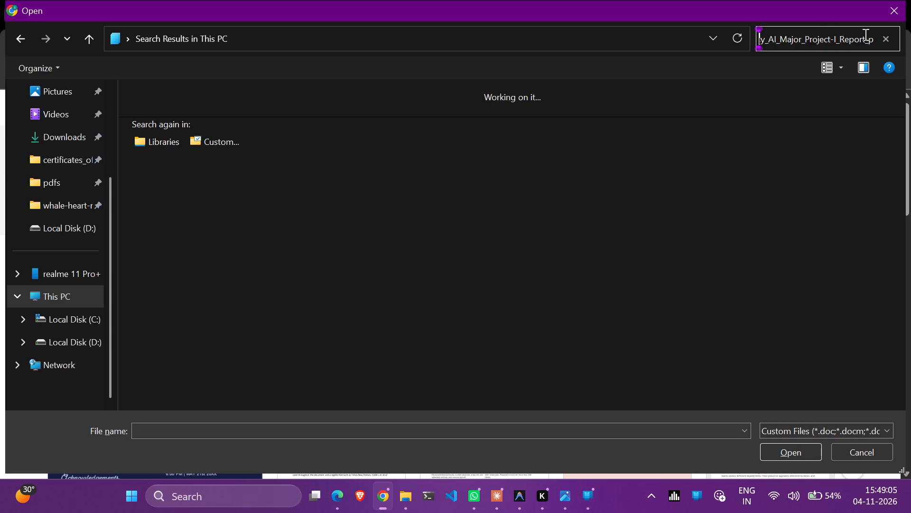
key("Right")
key("Right")
key("Right")
key("Right")
key("Right")
key("Right")
key("Right")
key("Right")
key("Right")
key("Right")
key("Right")
key("Right")
key("Right")
key("Right")
key("Right")
key("Right")
key("Right")
key("Right")
key("Right")
key("Right")
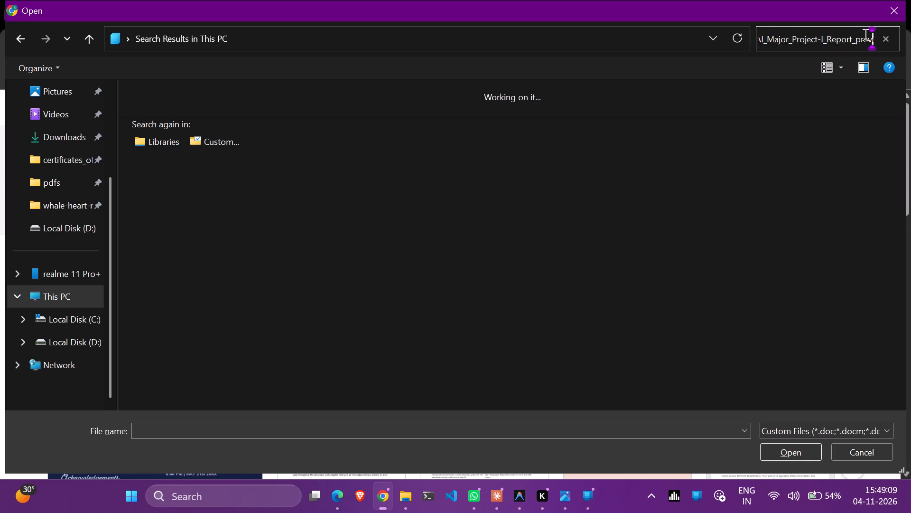
key("Right")
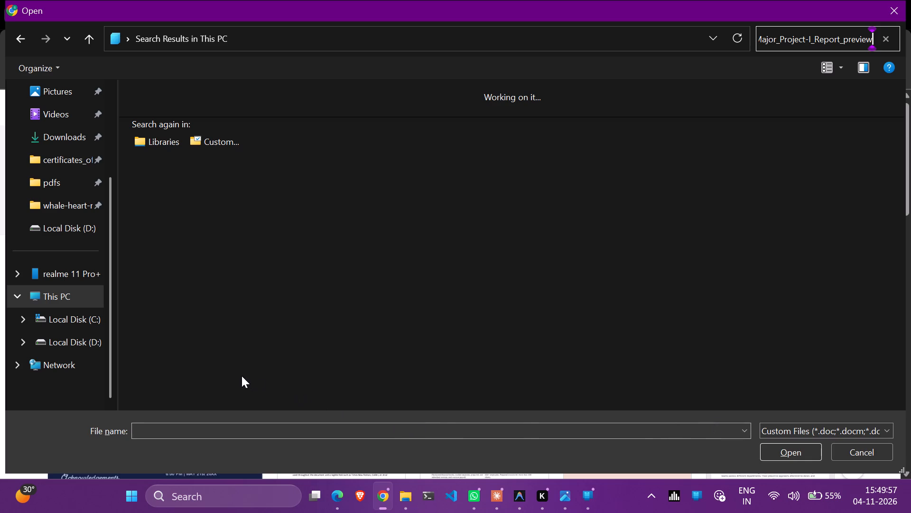
Look through Desktop, its demo_Qoder folder and Documents for the report document.
scroll(67, 203, "up", 2)
left_click(68, 171)
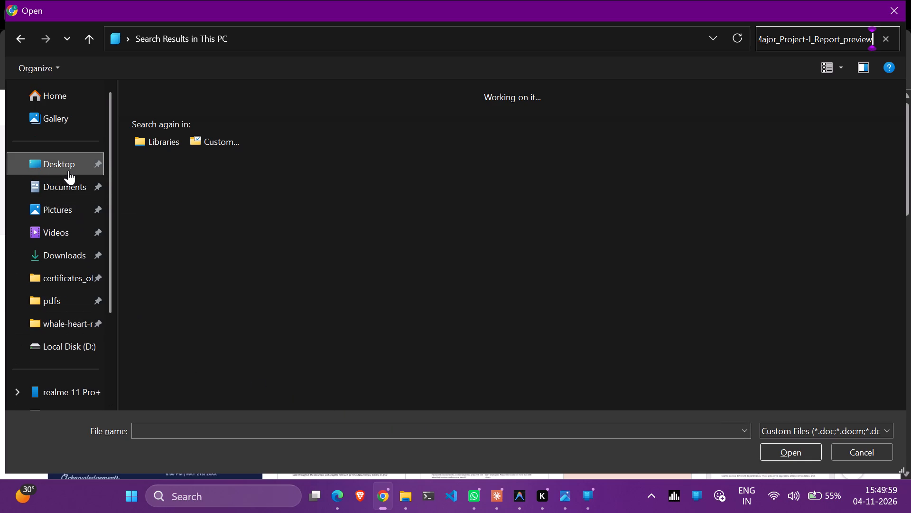
double_click(219, 106)
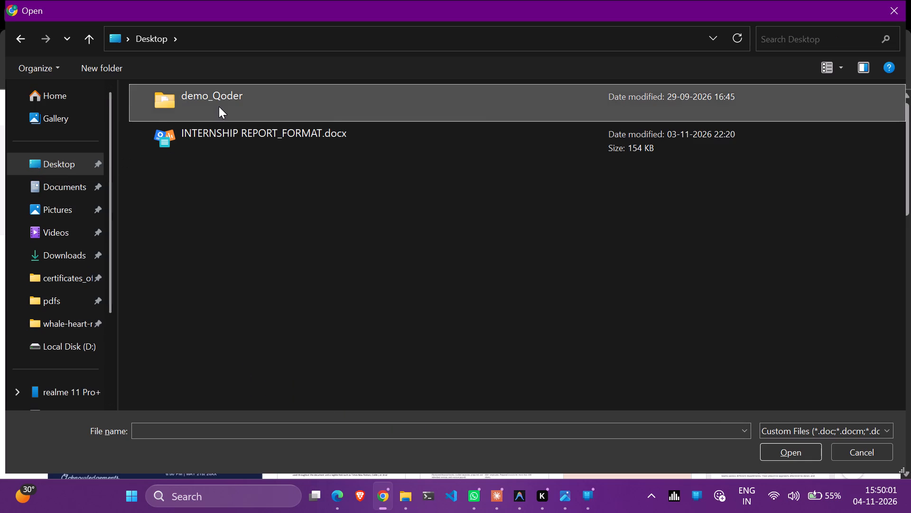
left_click(159, 43)
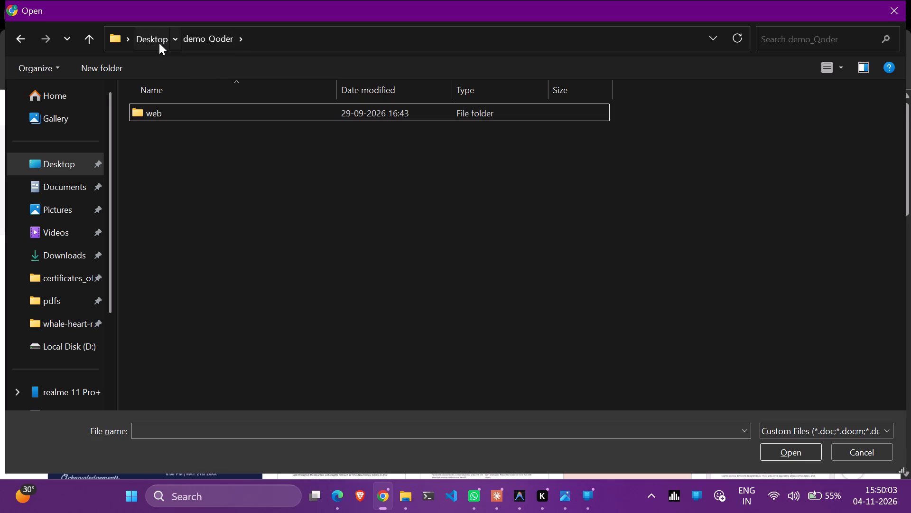
left_click(82, 185)
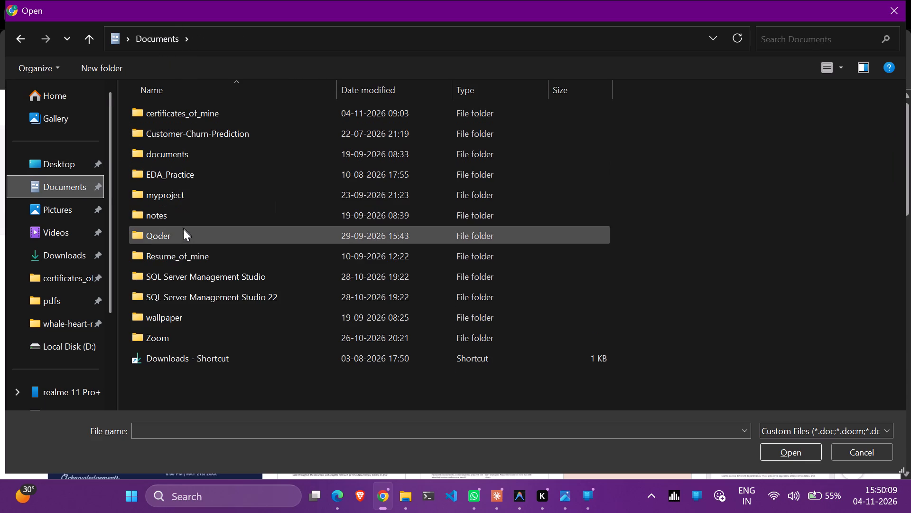
scroll(195, 296, "down", 3)
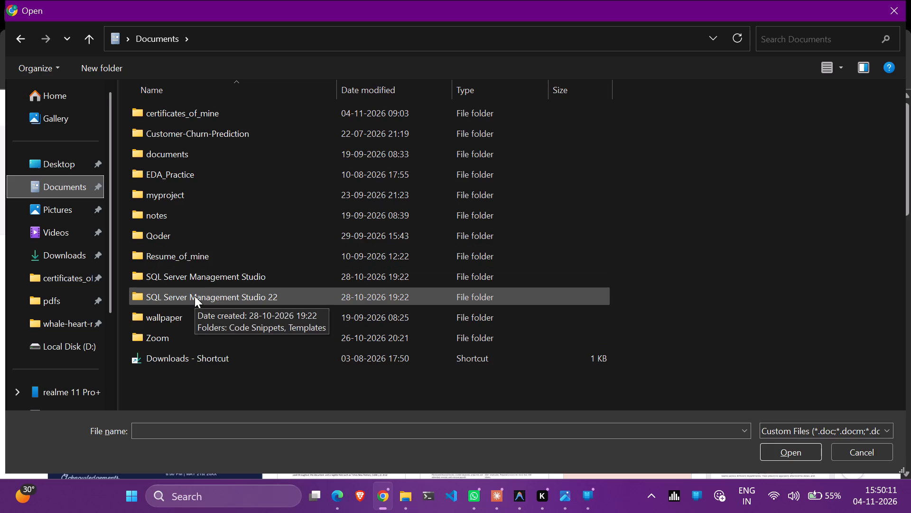
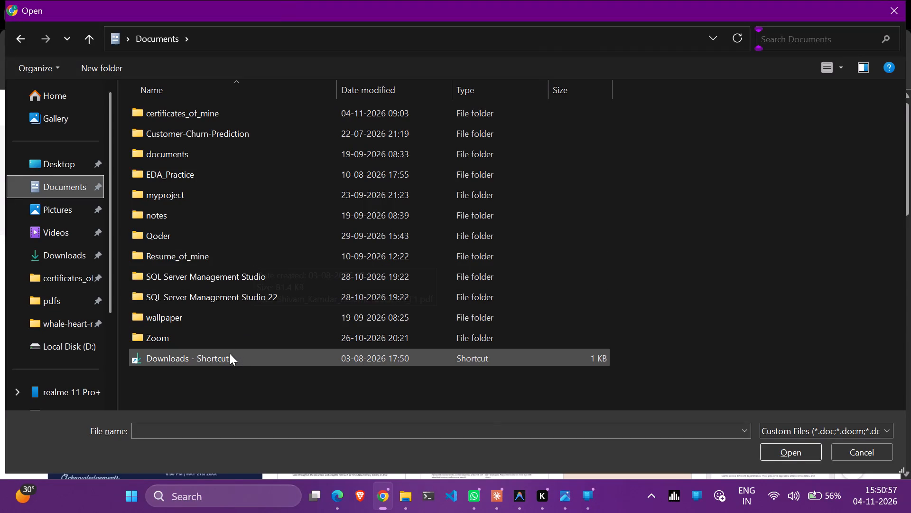
Look through Documents, Videos, Pictures and Desktop for the report document.
scroll(230, 353, "up", 1)
scroll(230, 353, "down", 3)
scroll(230, 353, "up", 2)
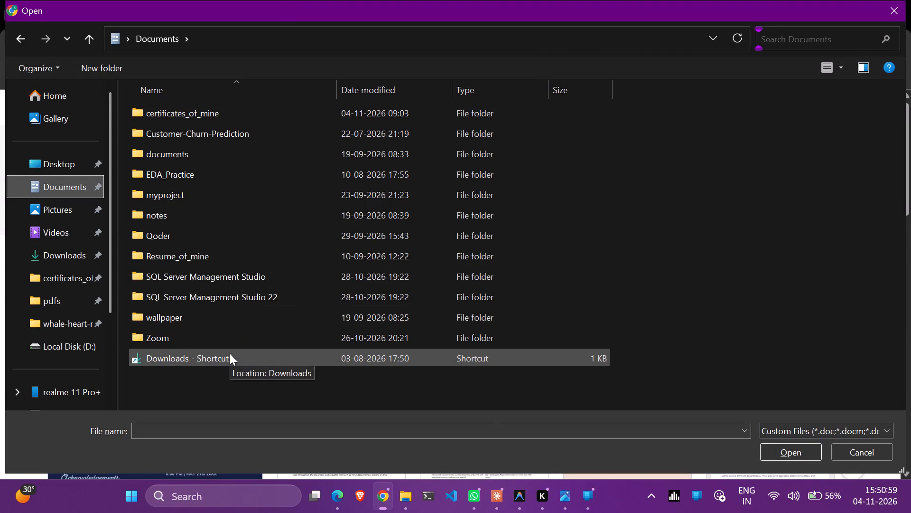
scroll(230, 353, "up", 1)
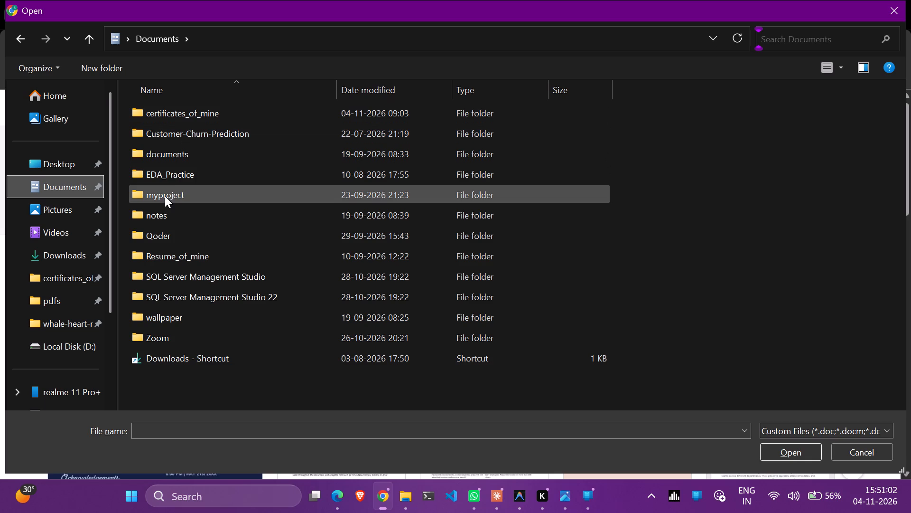
left_click(67, 222)
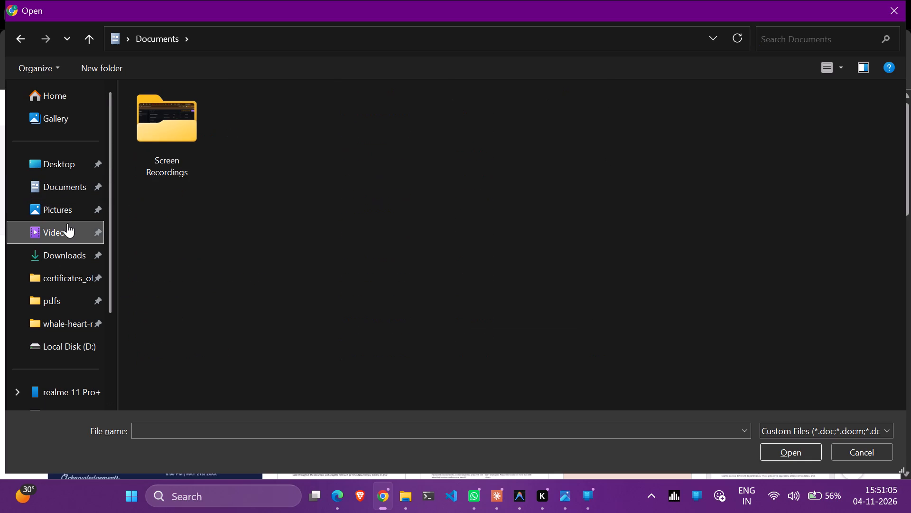
left_click(68, 211)
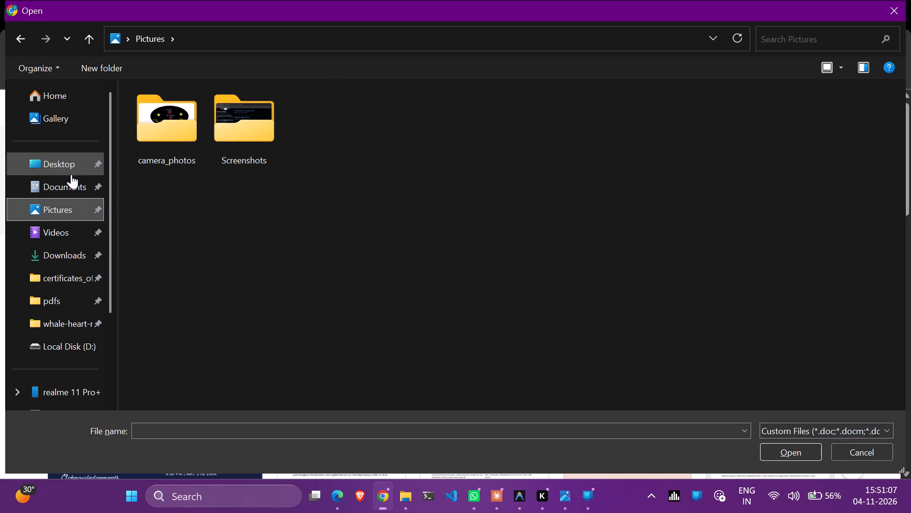
left_click(71, 171)
left_click(71, 173)
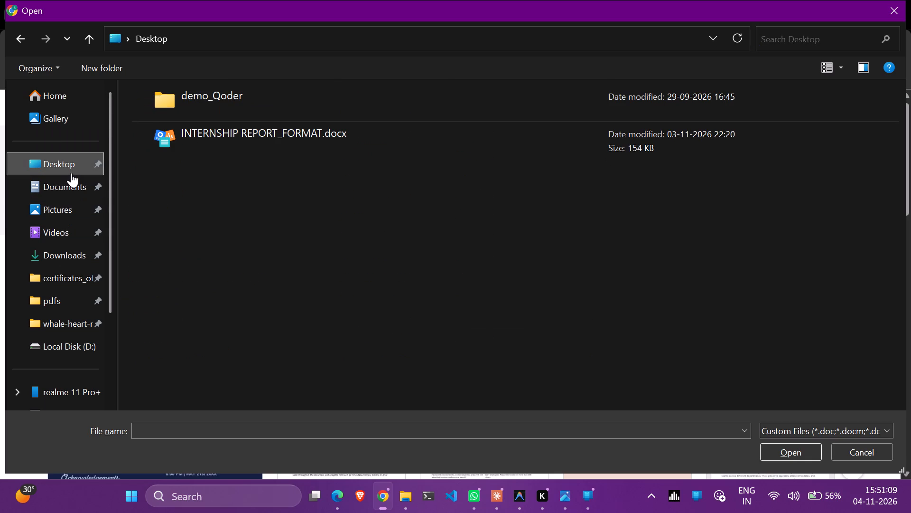
left_click(907, 13)
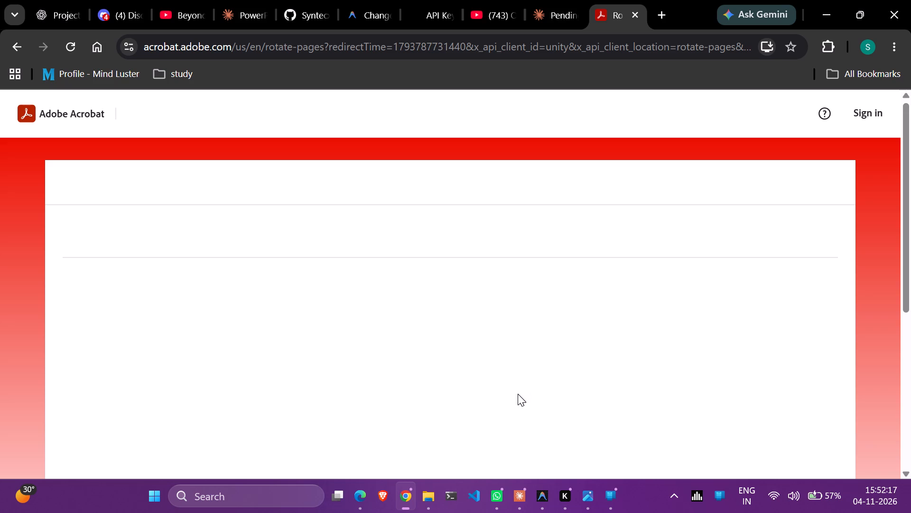
Select all pages of the uploaded report and save the PDF without rotating anything.
scroll(518, 394, "down", 5)
scroll(518, 394, "up", 4)
scroll(518, 394, "down", 1)
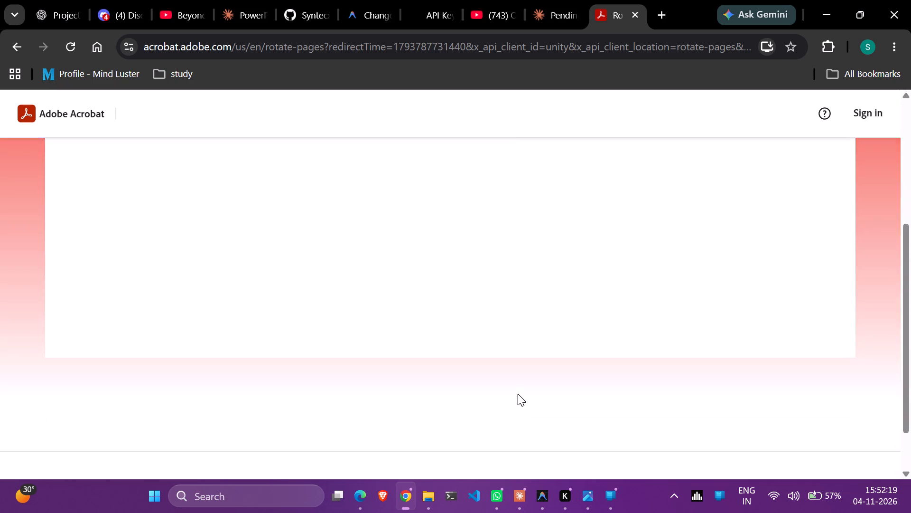
scroll(518, 394, "down", 1)
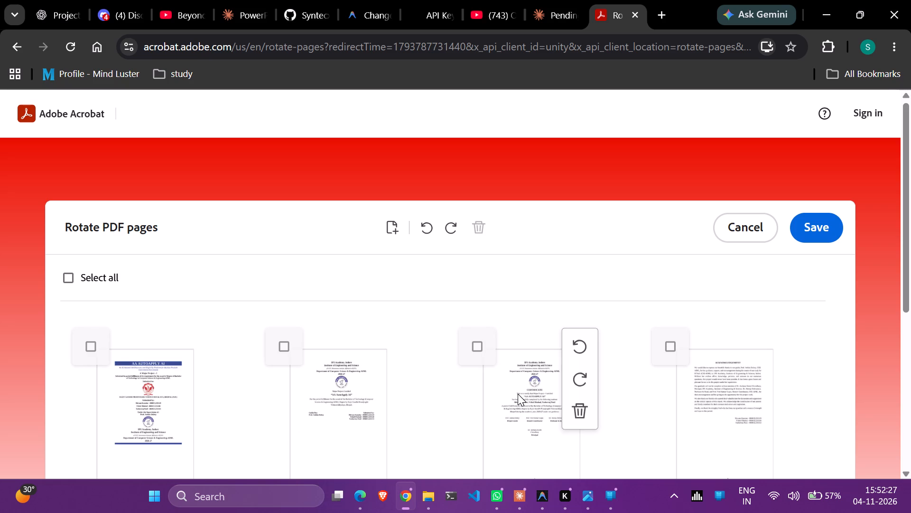
scroll(518, 394, "down", 4)
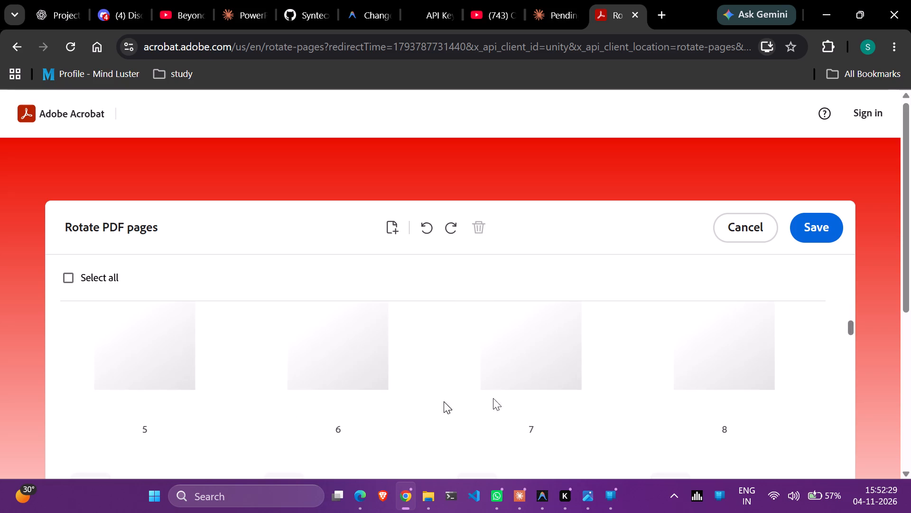
left_click(65, 279)
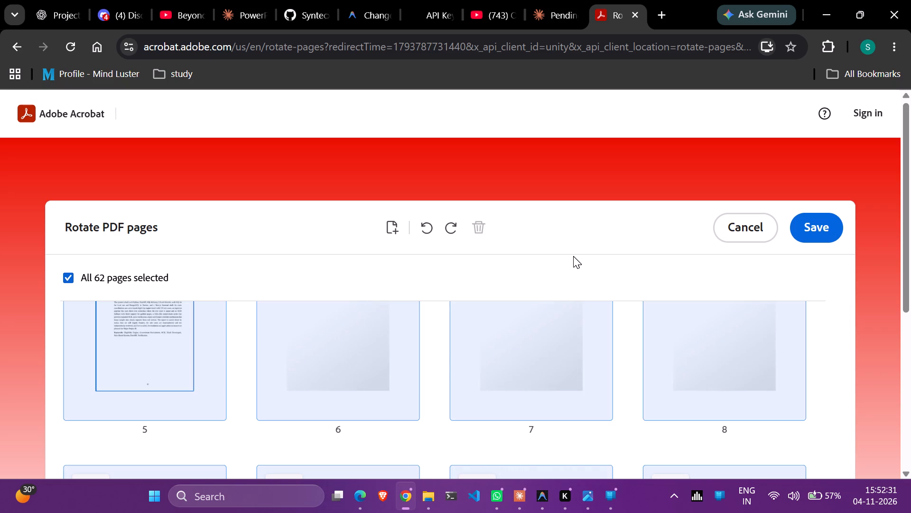
left_click(805, 235)
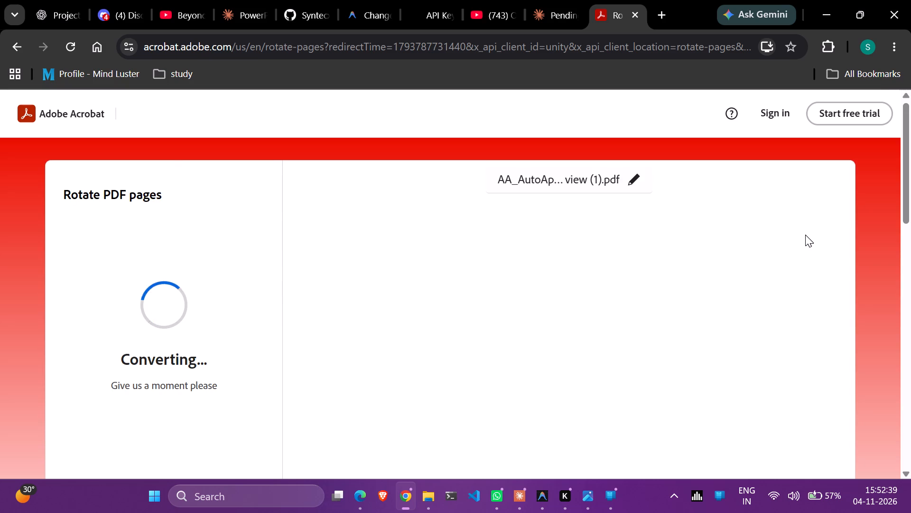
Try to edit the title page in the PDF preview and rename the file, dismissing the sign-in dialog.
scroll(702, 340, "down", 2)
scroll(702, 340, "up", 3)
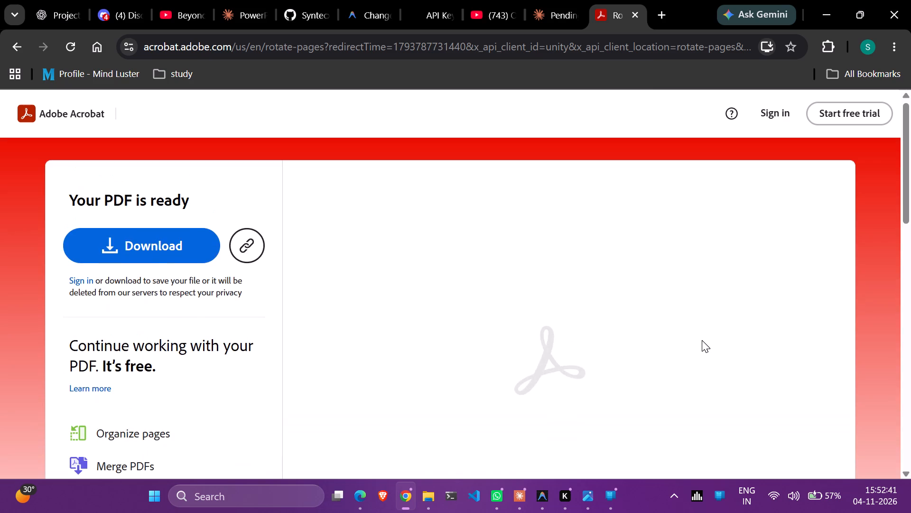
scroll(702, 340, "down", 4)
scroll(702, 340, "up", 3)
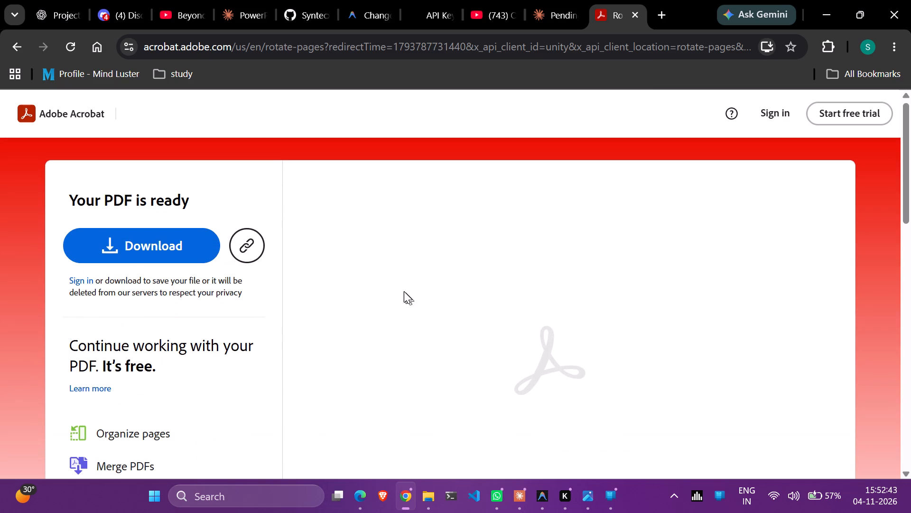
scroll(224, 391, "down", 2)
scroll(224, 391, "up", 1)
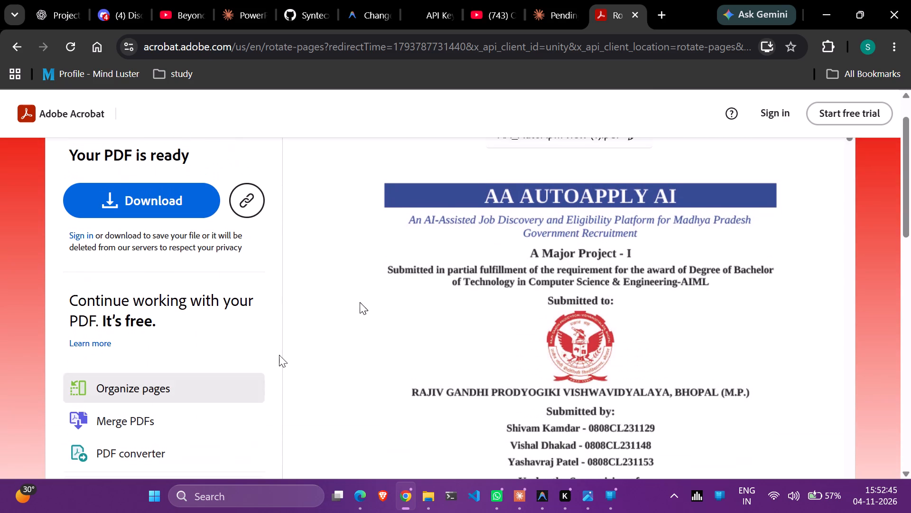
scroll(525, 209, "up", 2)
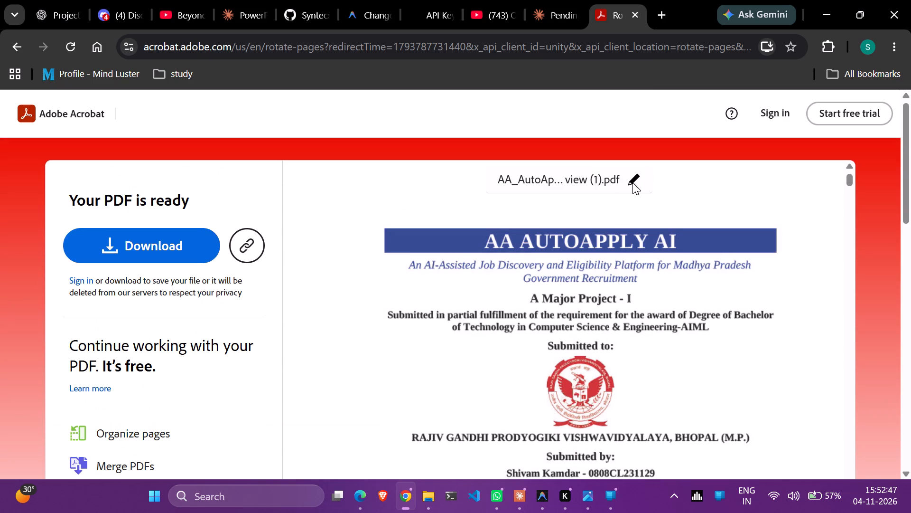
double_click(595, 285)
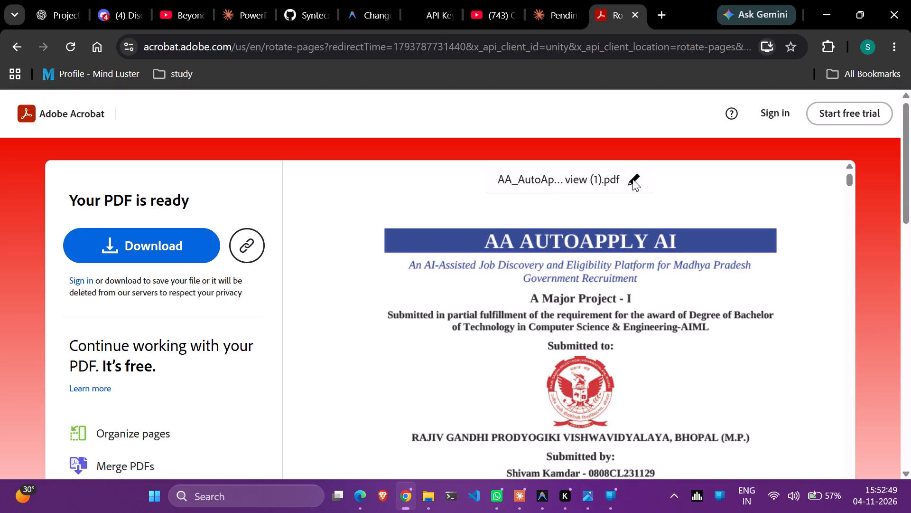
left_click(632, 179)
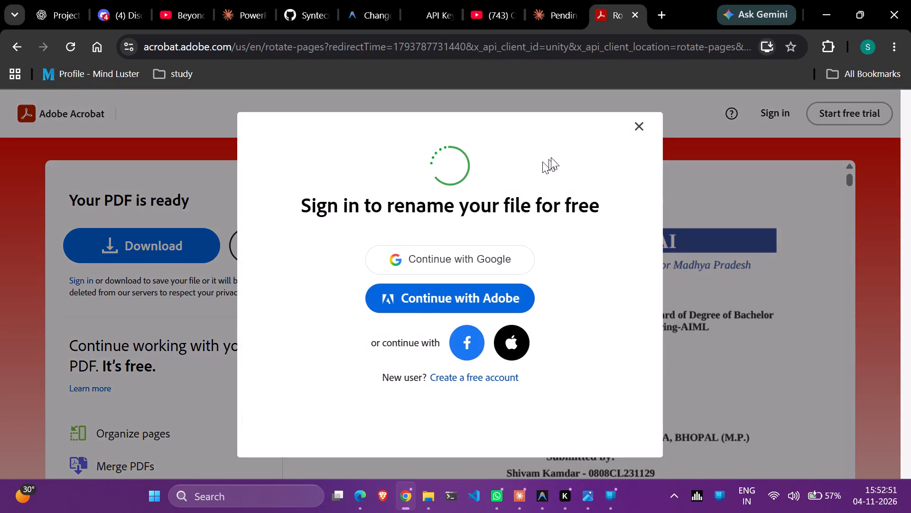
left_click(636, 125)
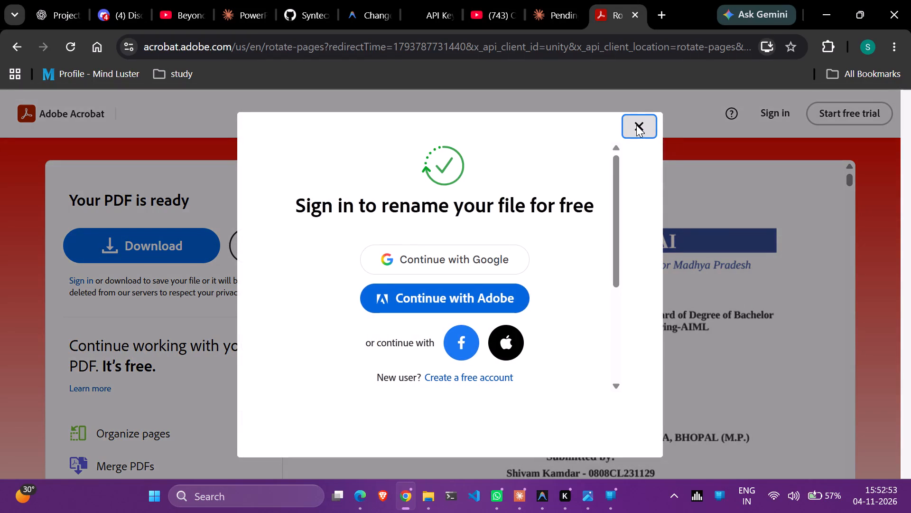
Look through the report preview and the list of further PDF tools for a way to edit the document.
scroll(539, 328, "down", 5)
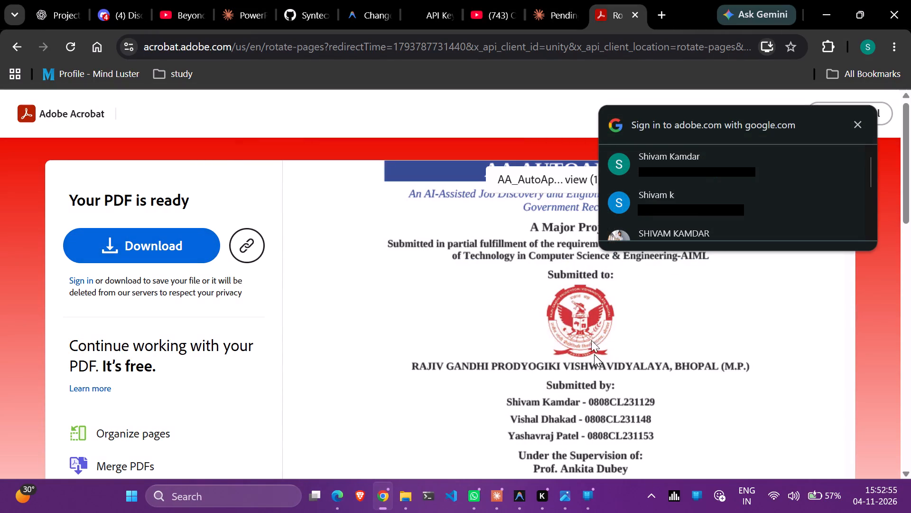
scroll(594, 354, "down", 7)
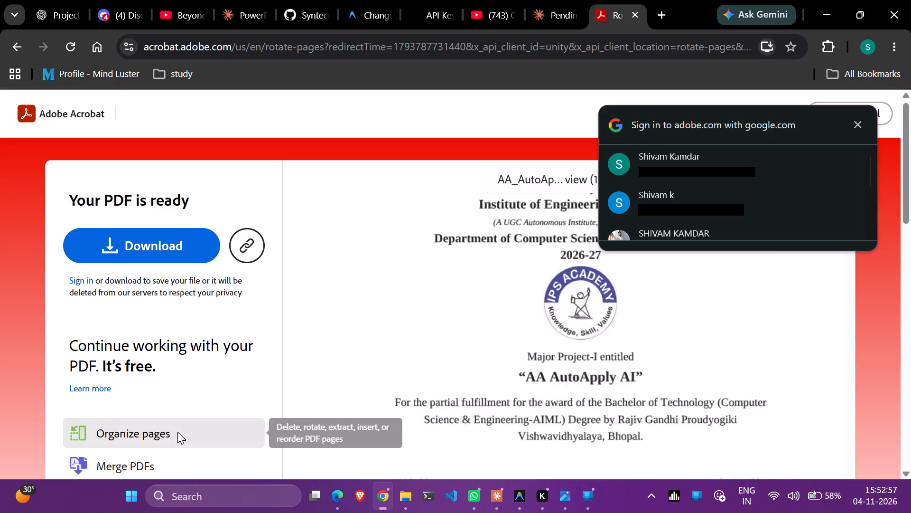
scroll(177, 432, "down", 2)
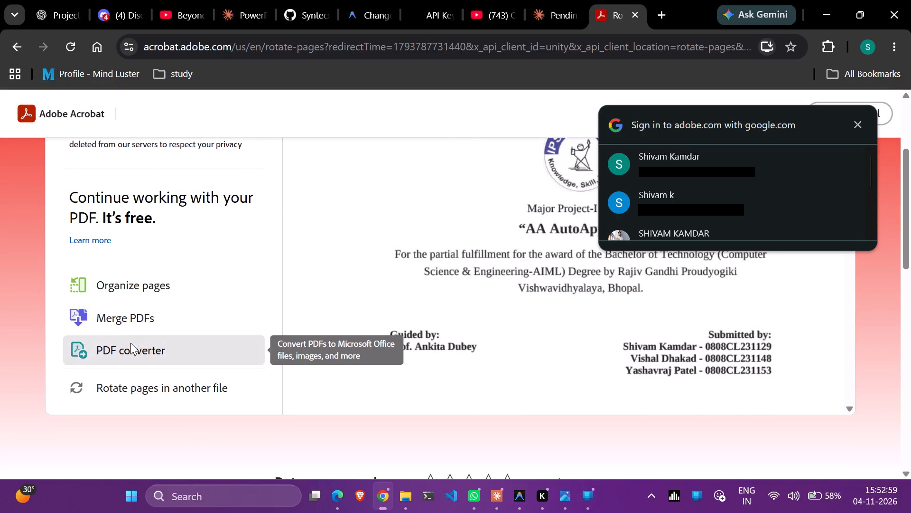
scroll(150, 332, "up", 3)
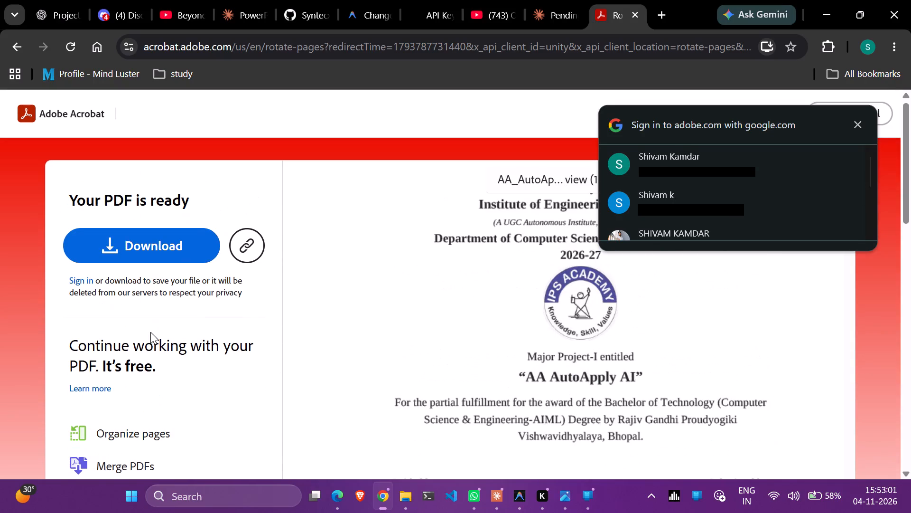
Leave Adobe's Rotate PDF site, return to the "pdf editor" search results and open PDFSimpli's Free Online PDF Editor.
left_click(24, 48)
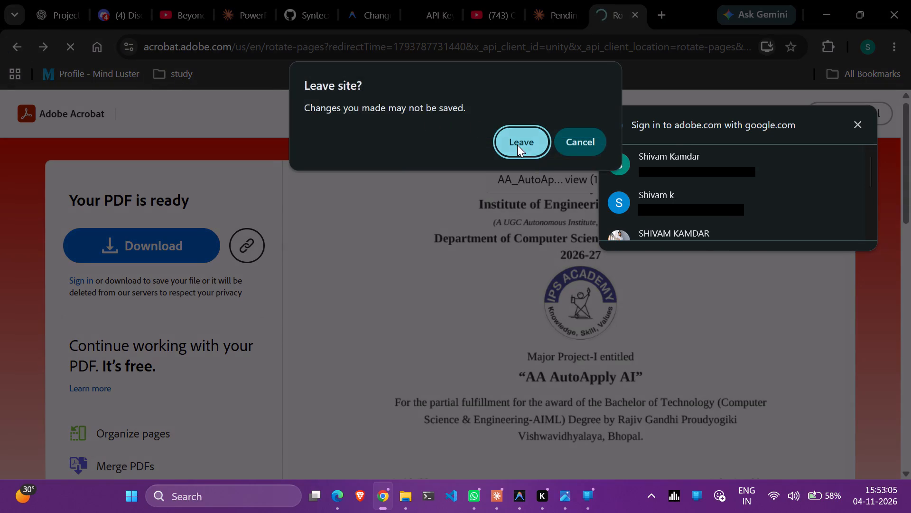
left_click(517, 146)
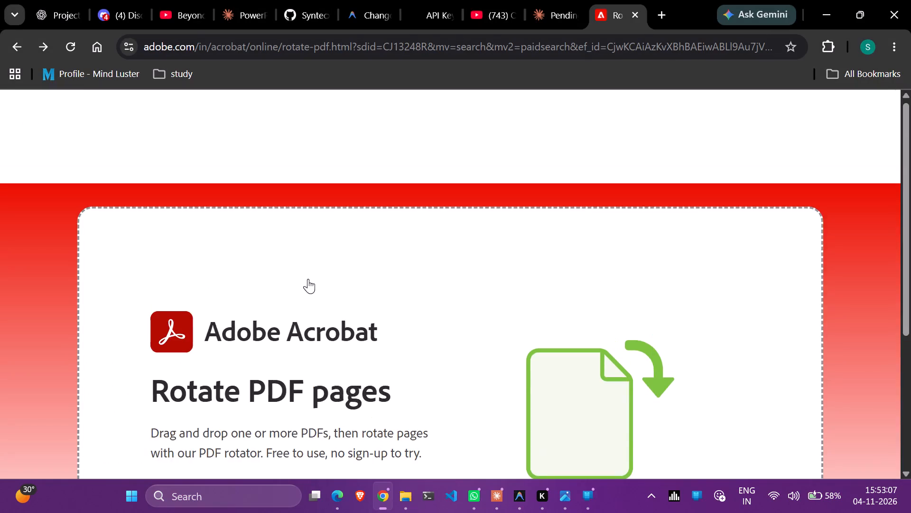
scroll(308, 279, "down", 2)
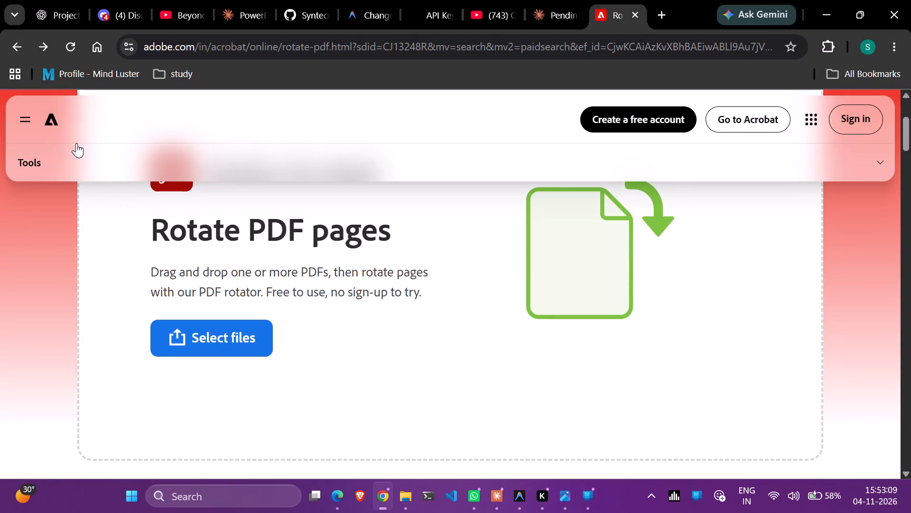
left_click(19, 41)
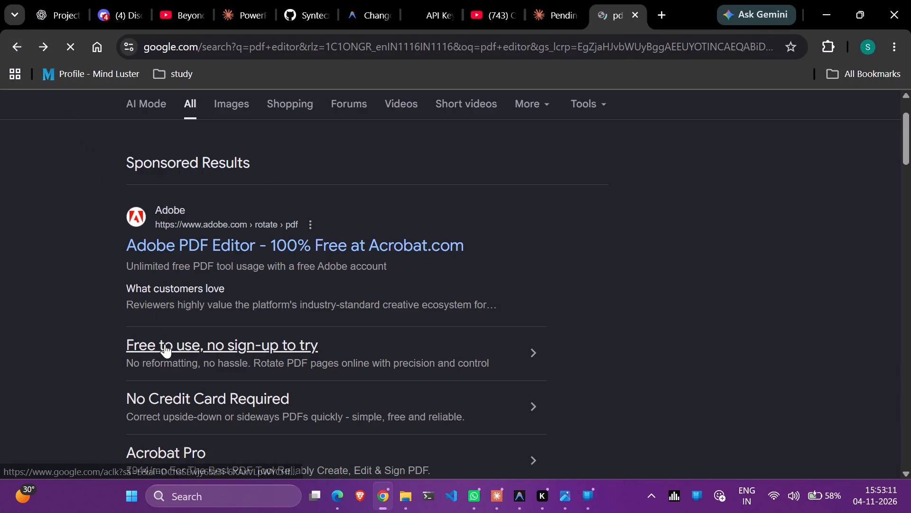
scroll(165, 344, "down", 4)
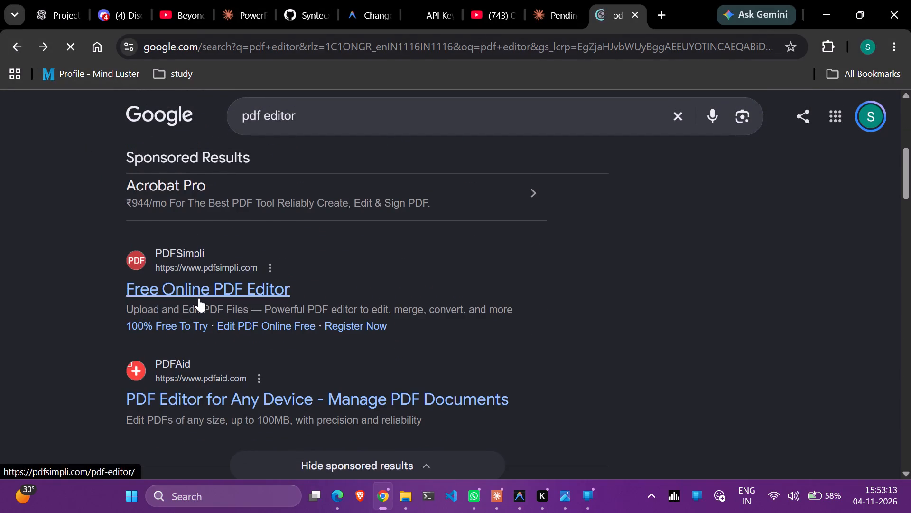
left_click(199, 298)
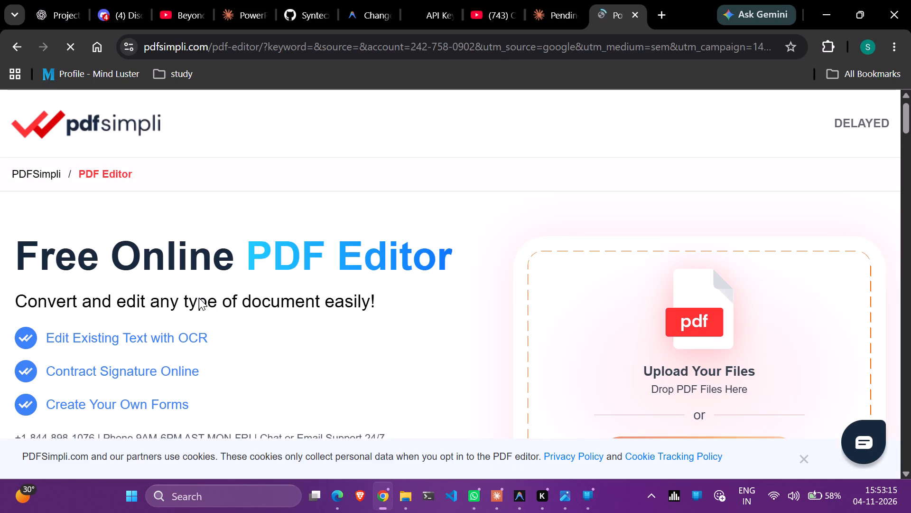
Upload AA_AutoApply_AI_Major_Project-I_Report_preview (1).pdf to PDFSimpli and start the editor past its three-step introduction.
scroll(461, 378, "down", 2)
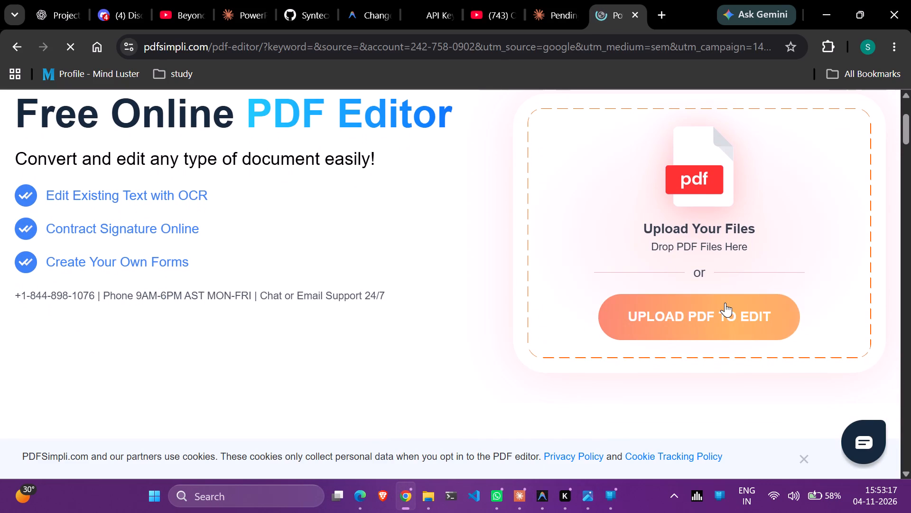
left_click(725, 303)
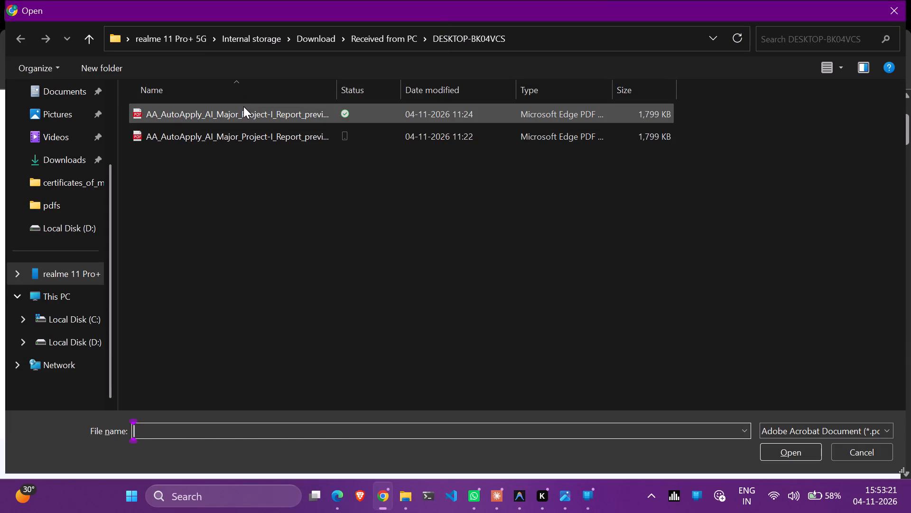
left_click(243, 106)
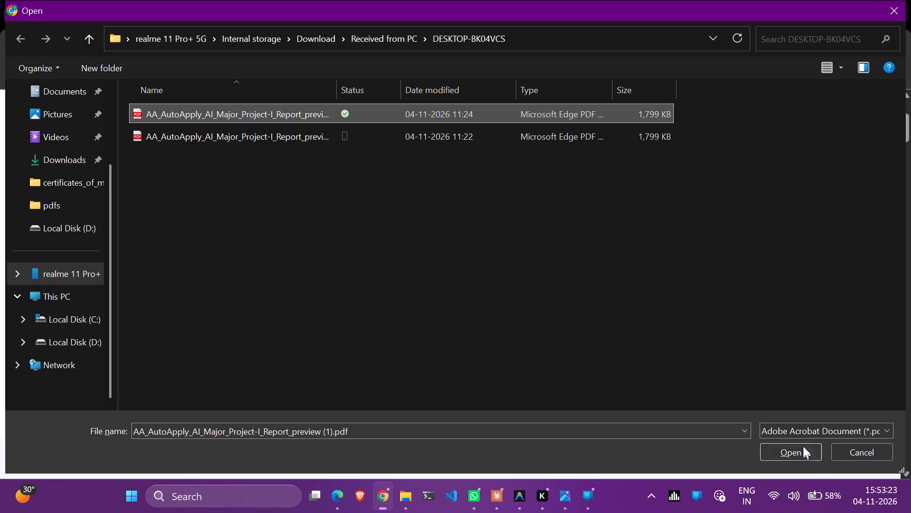
left_click(802, 446)
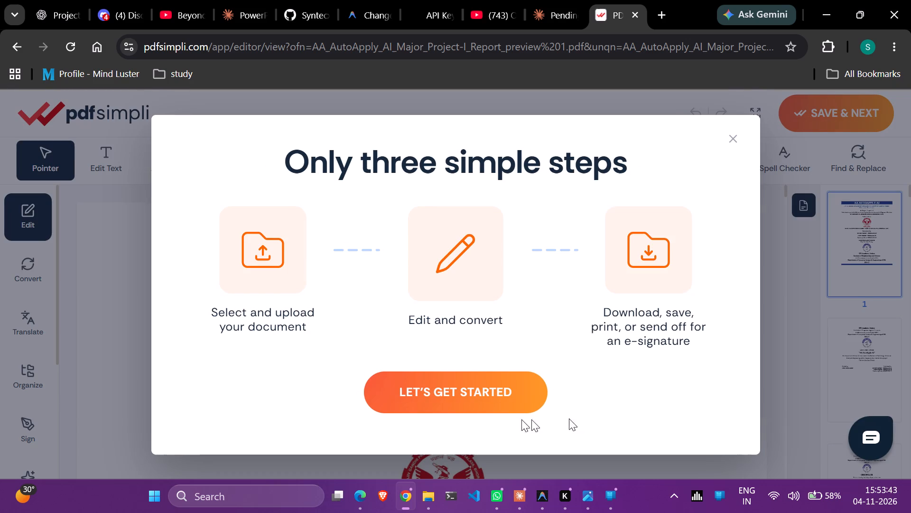
left_click(432, 393)
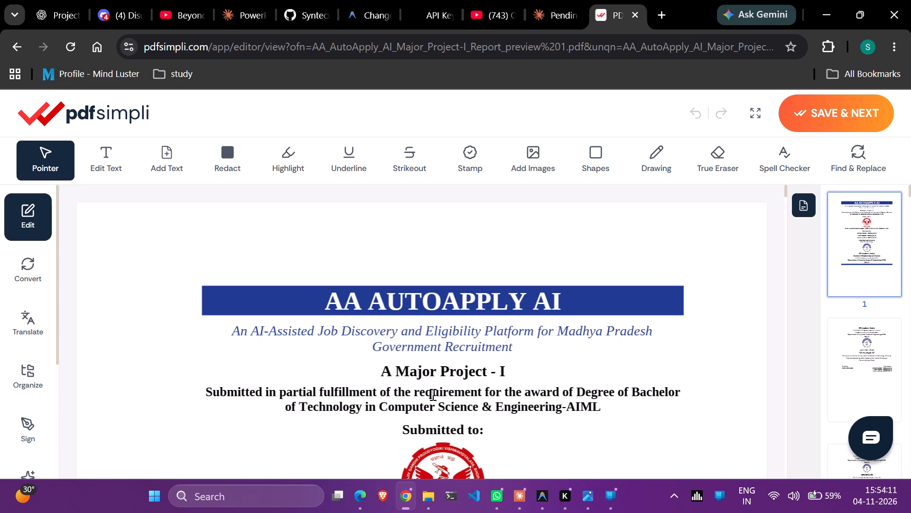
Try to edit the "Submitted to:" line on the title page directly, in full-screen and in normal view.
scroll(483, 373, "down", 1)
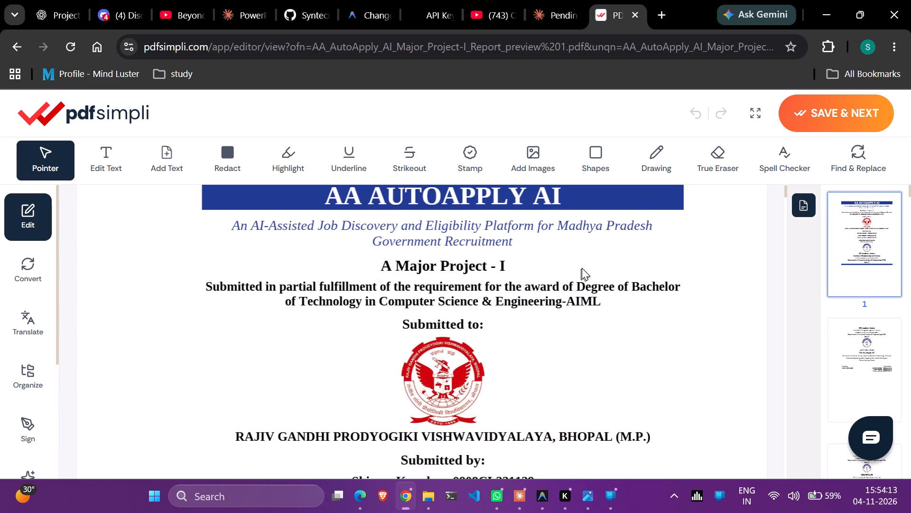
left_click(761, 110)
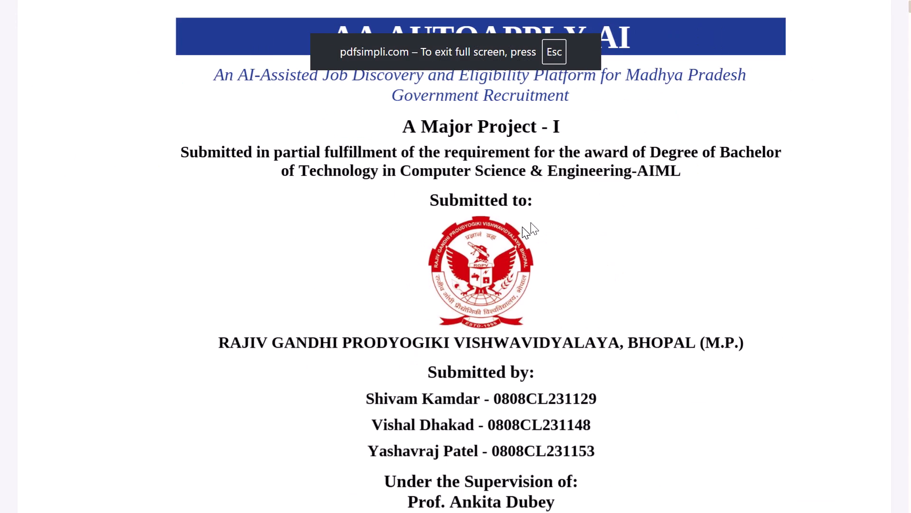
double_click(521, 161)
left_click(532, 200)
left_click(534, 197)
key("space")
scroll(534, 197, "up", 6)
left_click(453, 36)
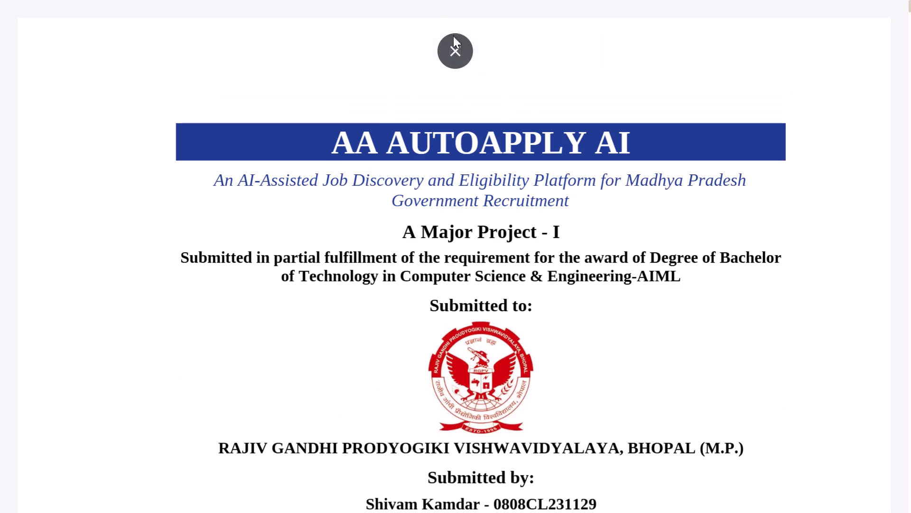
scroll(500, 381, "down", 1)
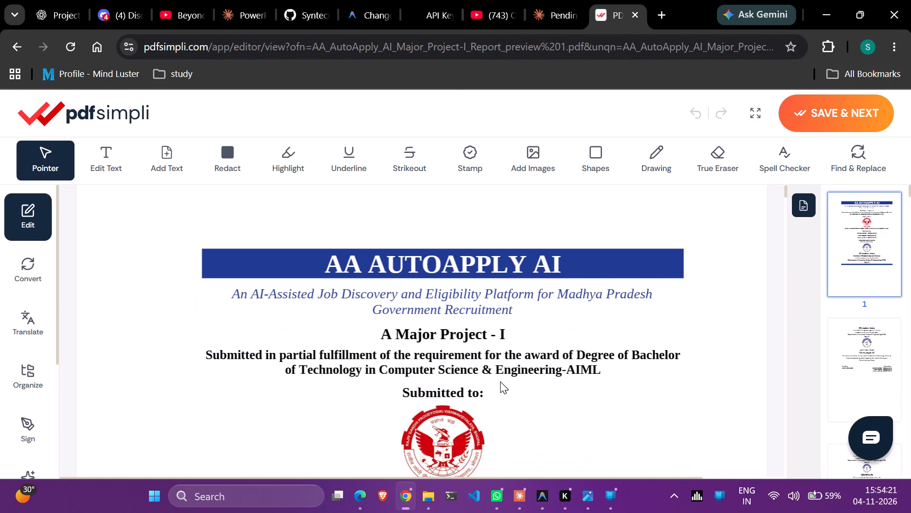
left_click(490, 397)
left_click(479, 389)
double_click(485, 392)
Use Edit Text on the title page's "Submitted to:" line and add a space after the colon.
scroll(485, 392, "down", 1)
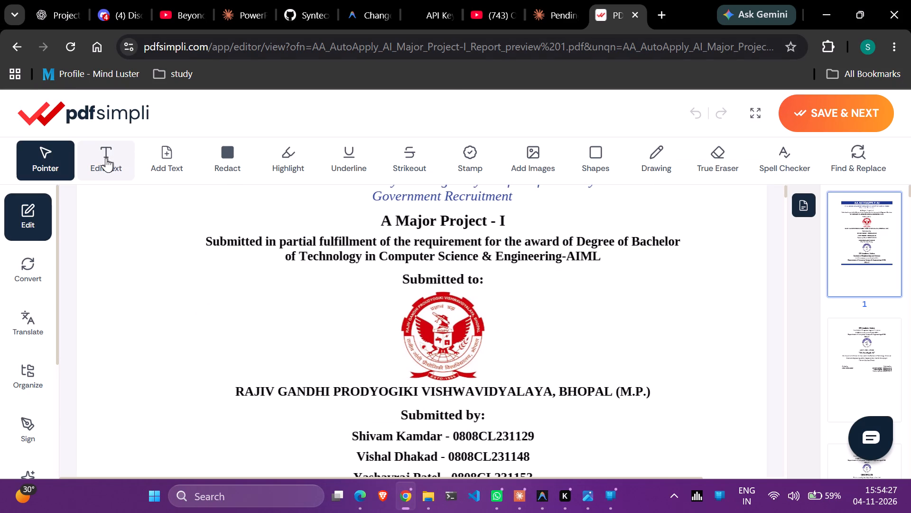
left_click(104, 158)
left_click(488, 285)
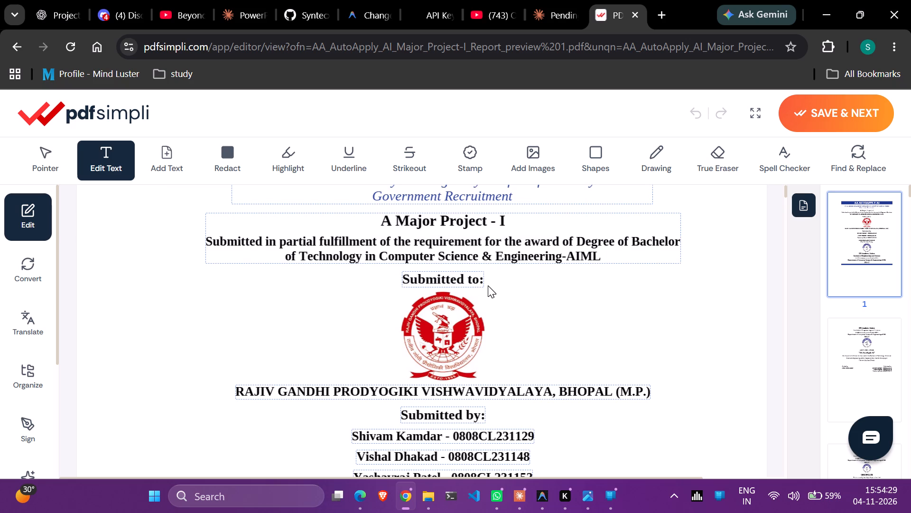
double_click(482, 281)
left_click(487, 281)
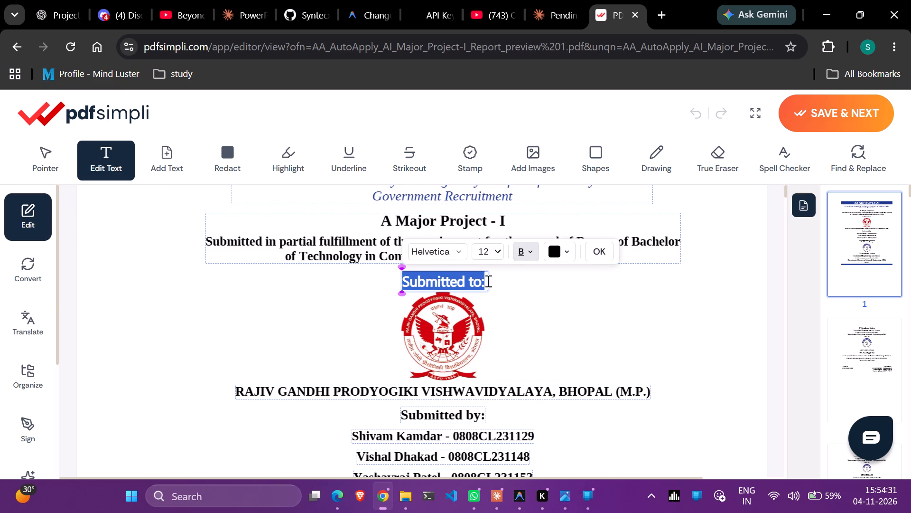
left_click(487, 281)
key("Right")
key("Right")
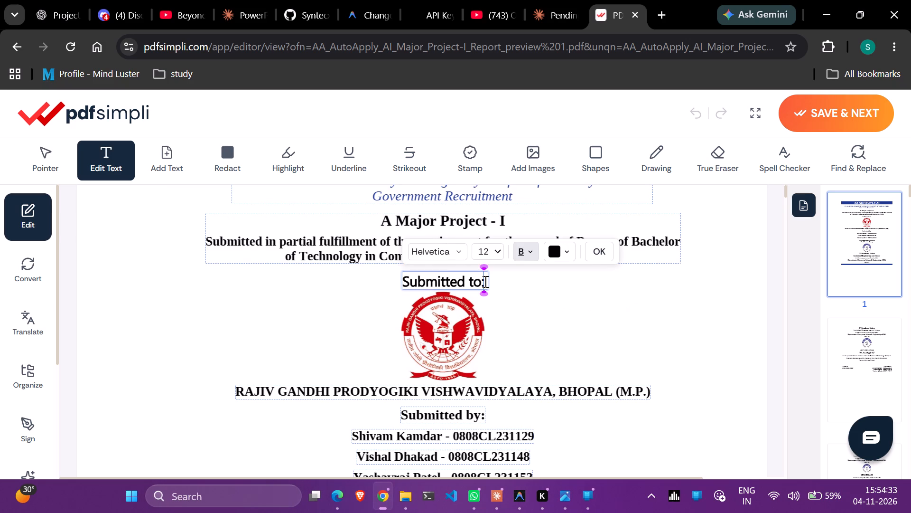
key("space")
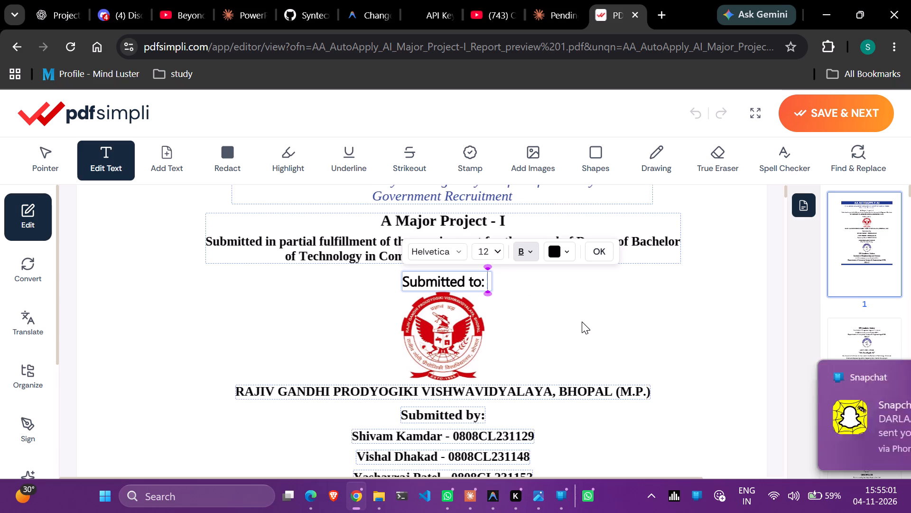
scroll(582, 322, "down", 3)
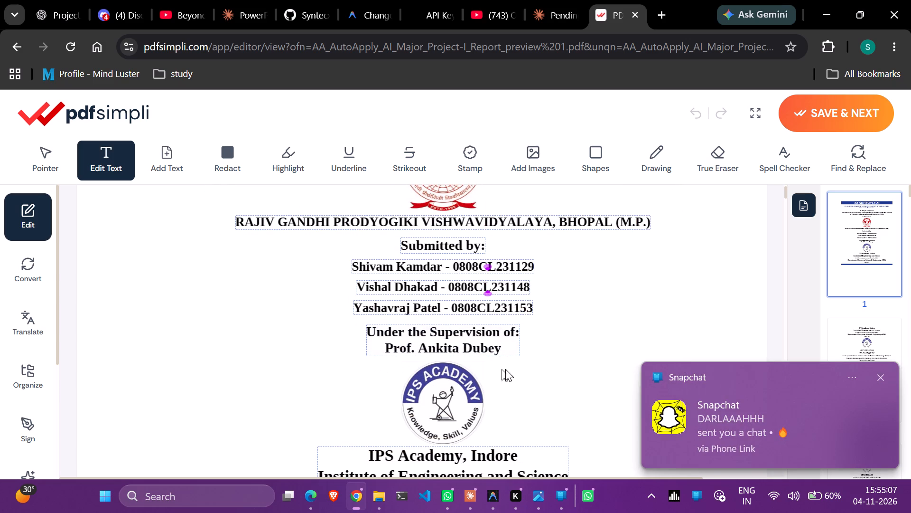
scroll(530, 372, "up", 3)
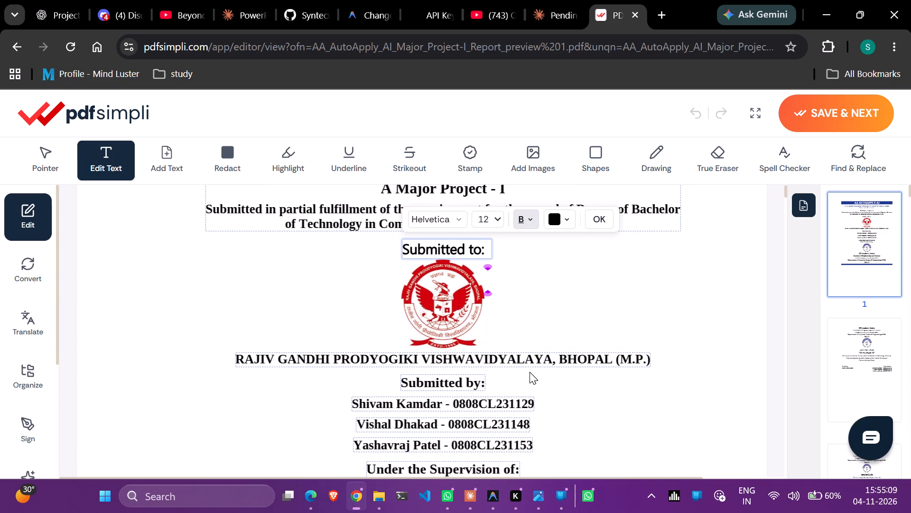
left_click(557, 327)
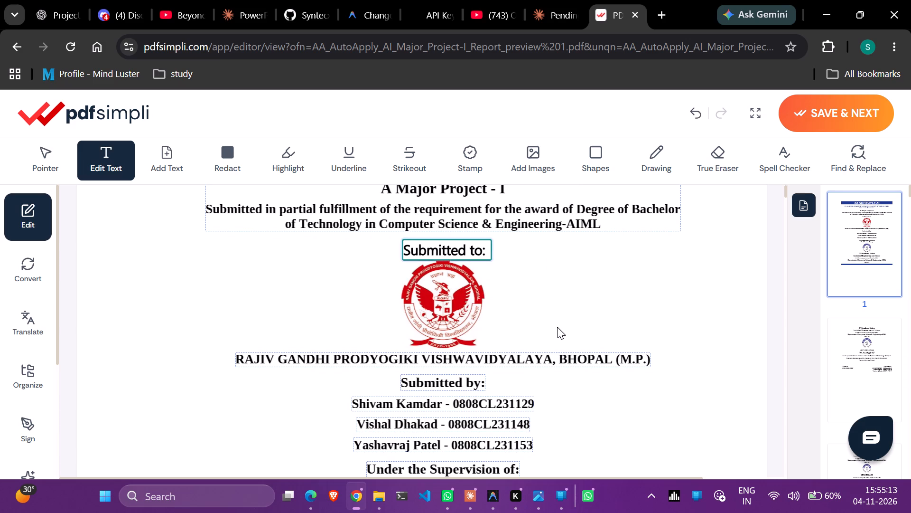
Look through the title page and the start of the second page to check the editable text blocks.
scroll(557, 327, "down", 2)
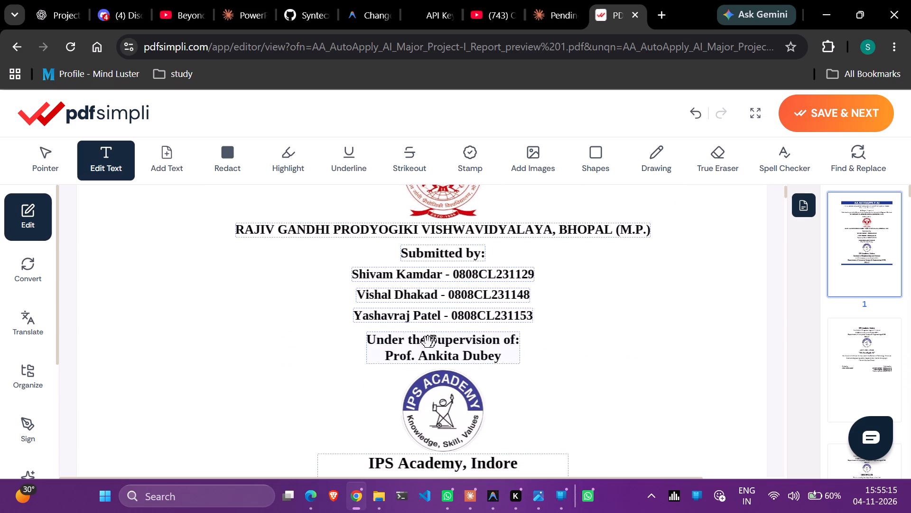
scroll(452, 368, "down", 1)
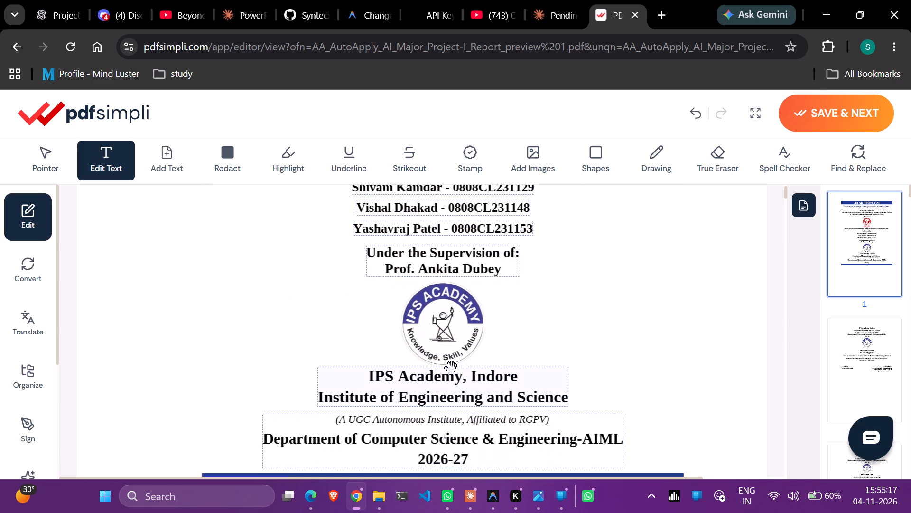
scroll(452, 368, "down", 2)
scroll(452, 368, "up", 4)
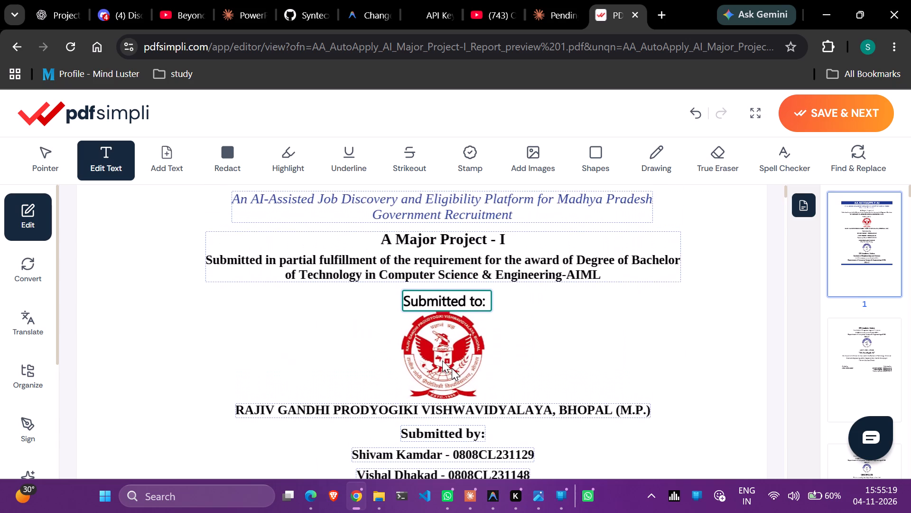
scroll(452, 368, "up", 5)
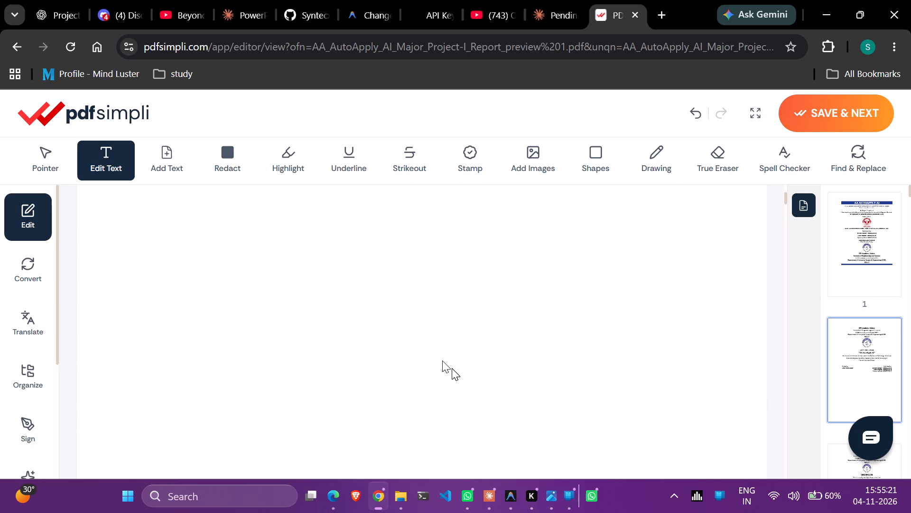
scroll(452, 368, "up", 4)
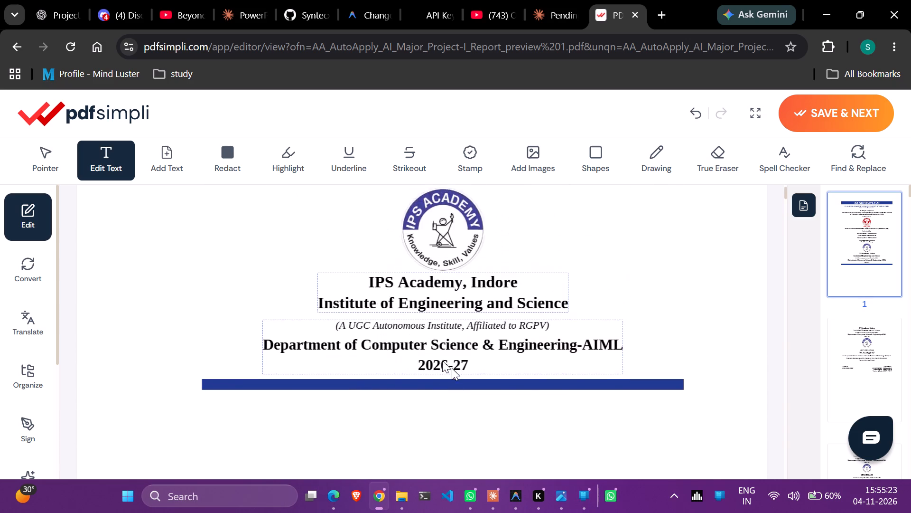
scroll(452, 368, "up", 4)
scroll(452, 368, "down", 3)
scroll(452, 368, "up", 4)
scroll(452, 368, "down", 1)
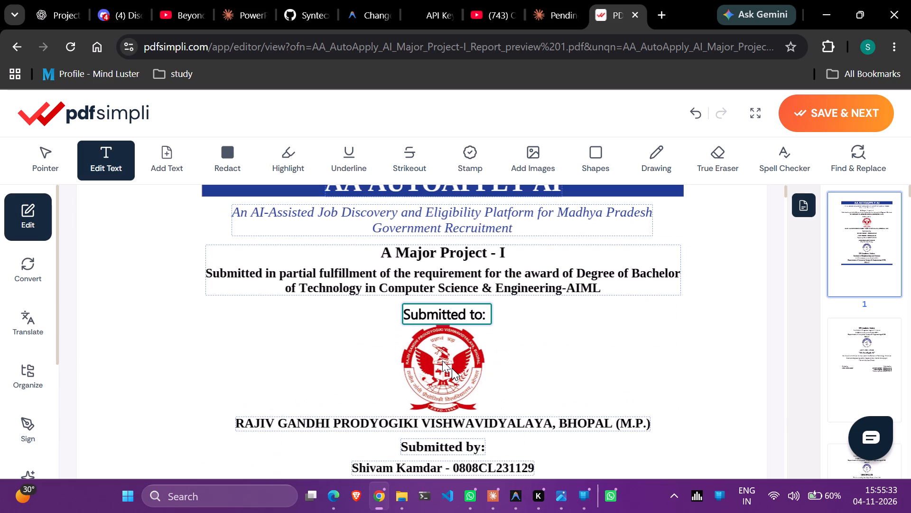
Delete all the text of the "Submitted to:" line above the red university logo on the title page.
left_click(506, 315)
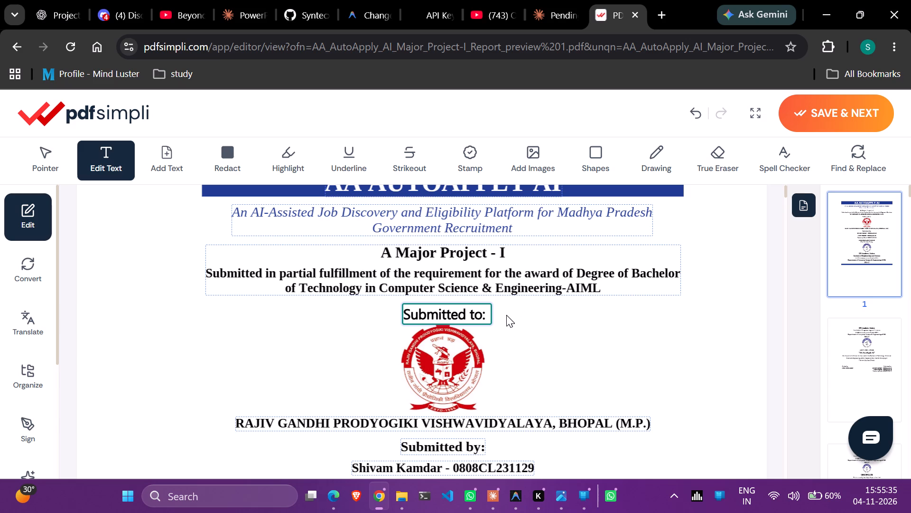
key("ctrl+BackSpace")
double_click(476, 313)
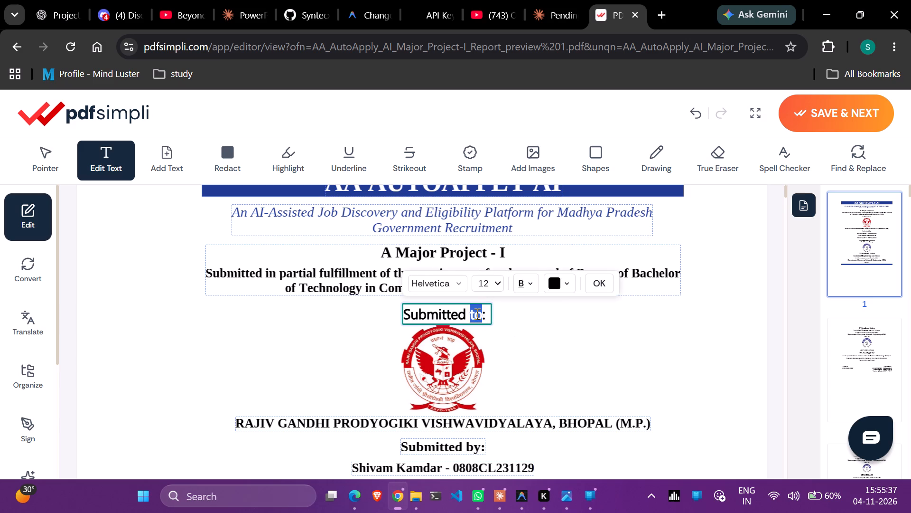
key("BackSpace")
key("BackSpace")
key("BackSpace")
key("Delete")
key("BackSpace")
key("BackSpace")
key("BackSpace")
key("BackSpace")
key("BackSpace")
key("BackSpace")
key("BackSpace")
key("BackSpace")
key("BackSpace")
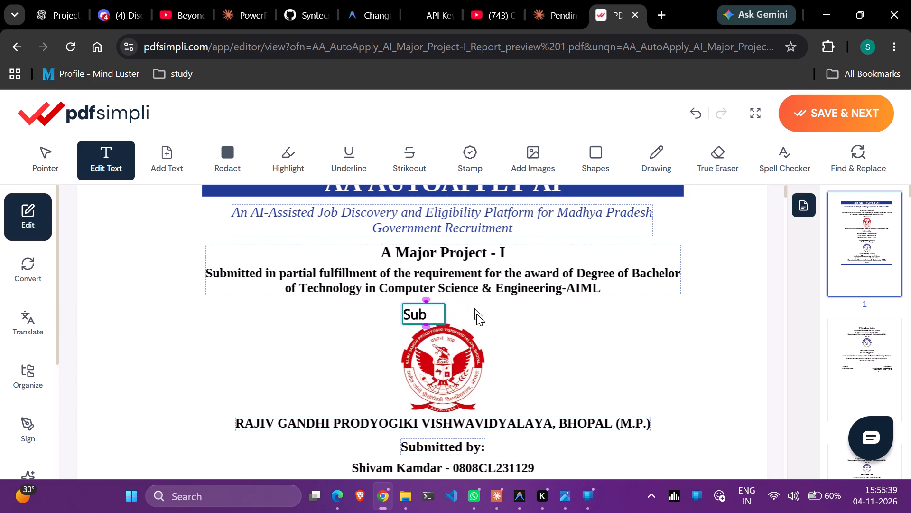
key("BackSpace")
key("Delete")
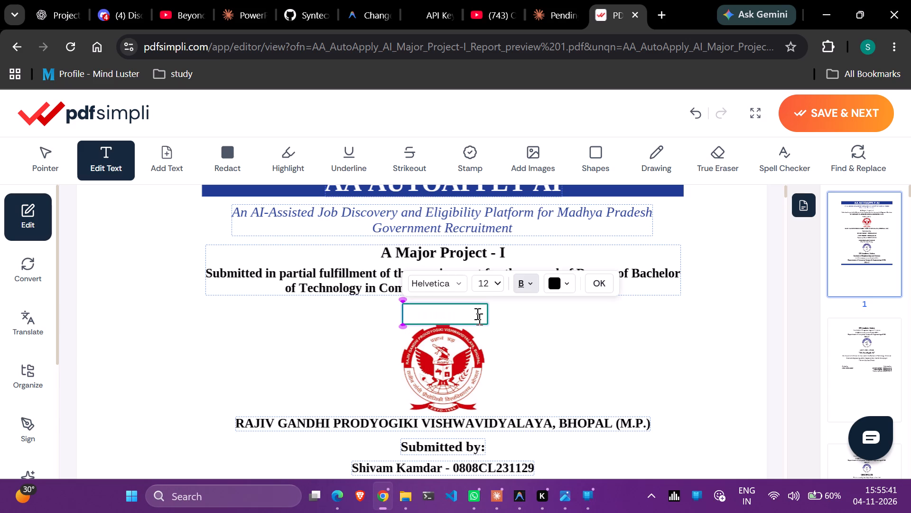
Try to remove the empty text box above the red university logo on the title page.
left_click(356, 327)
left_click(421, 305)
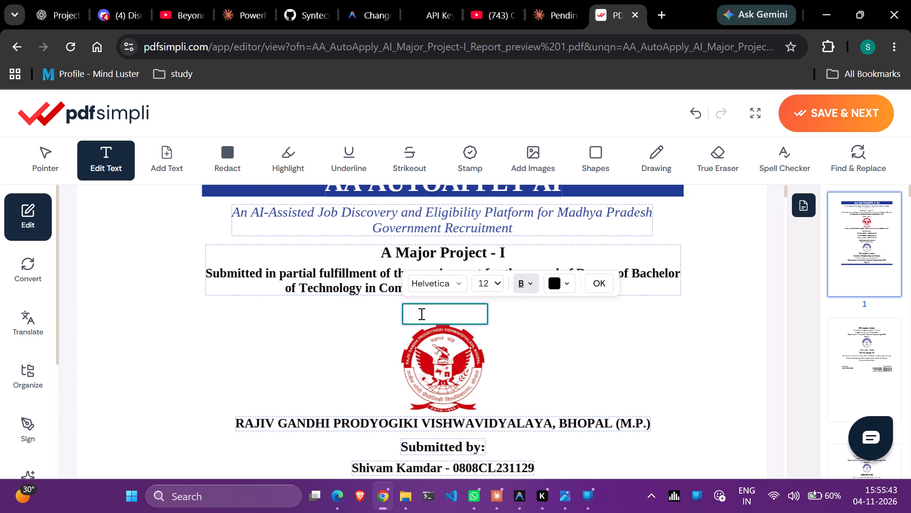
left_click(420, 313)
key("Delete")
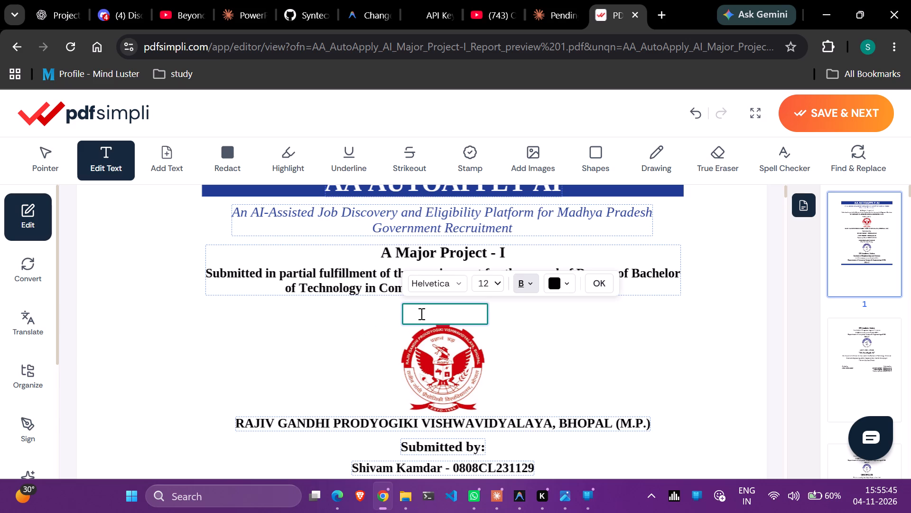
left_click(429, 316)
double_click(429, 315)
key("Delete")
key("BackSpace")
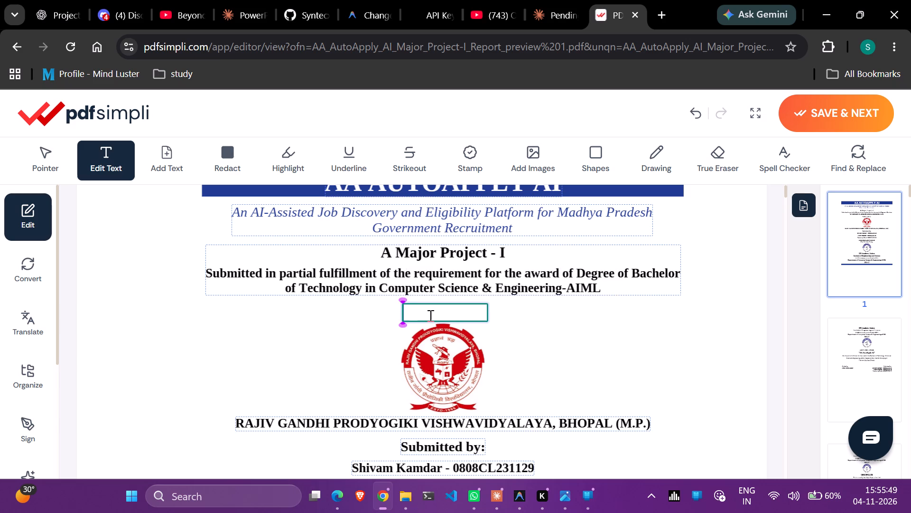
Move the empty text box from above the red university logo to the blank area beside the logo.
left_click(371, 321)
left_click_drag(403, 316, 678, 380)
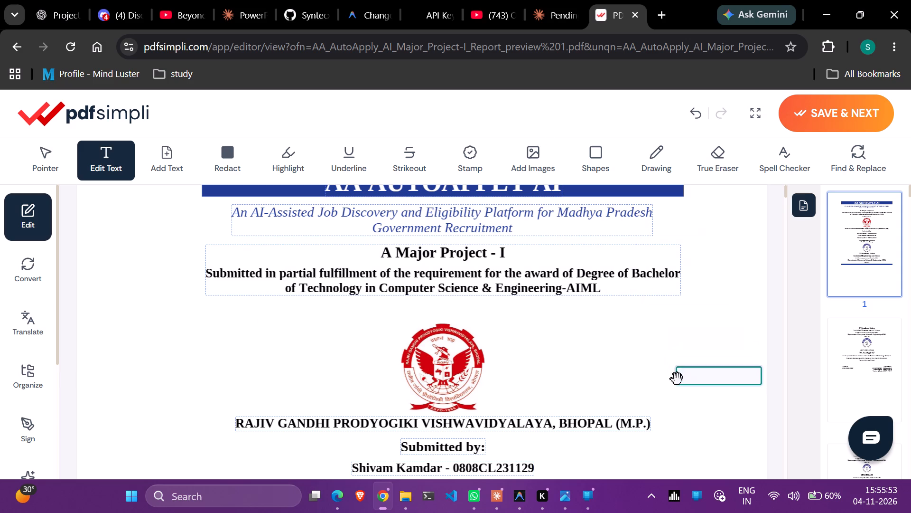
left_click_drag(678, 380, 619, 353)
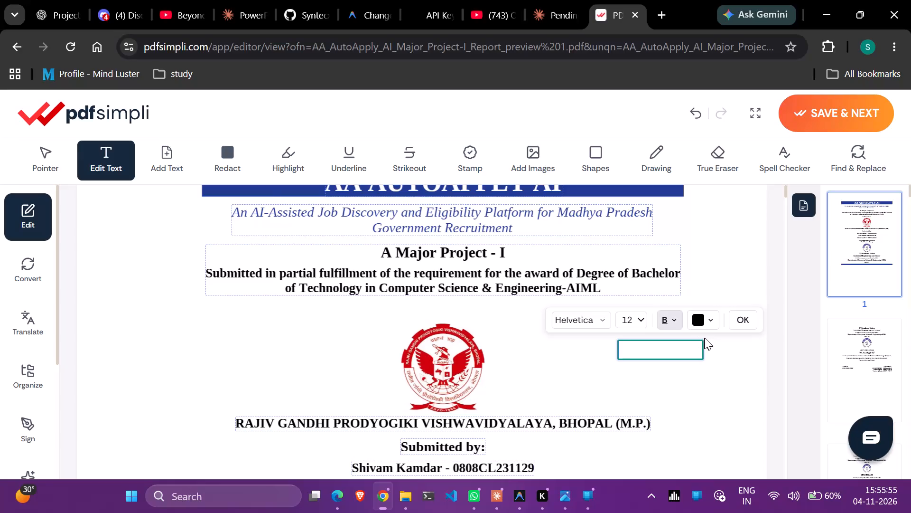
Cover the empty text box beside the red university logo with a True Eraser area, adjusting the area until it hides the whole box.
left_click(705, 165)
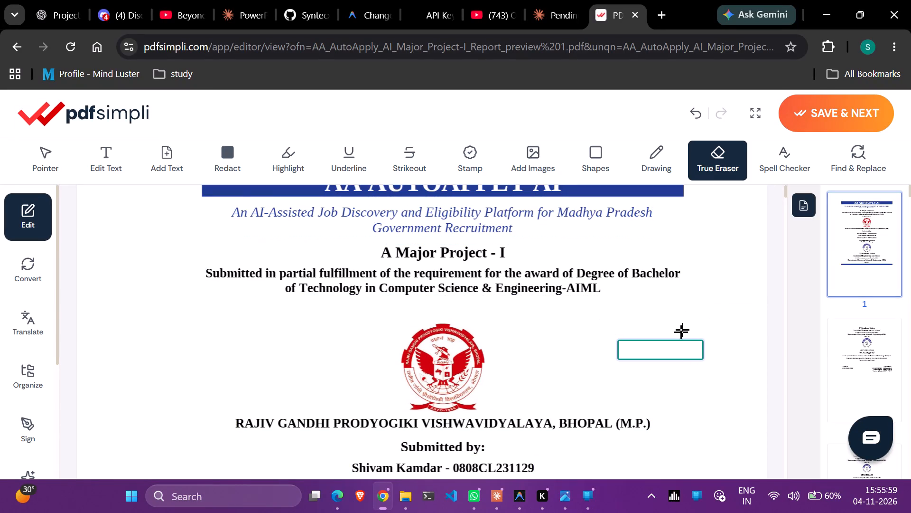
left_click_drag(694, 319, 599, 372)
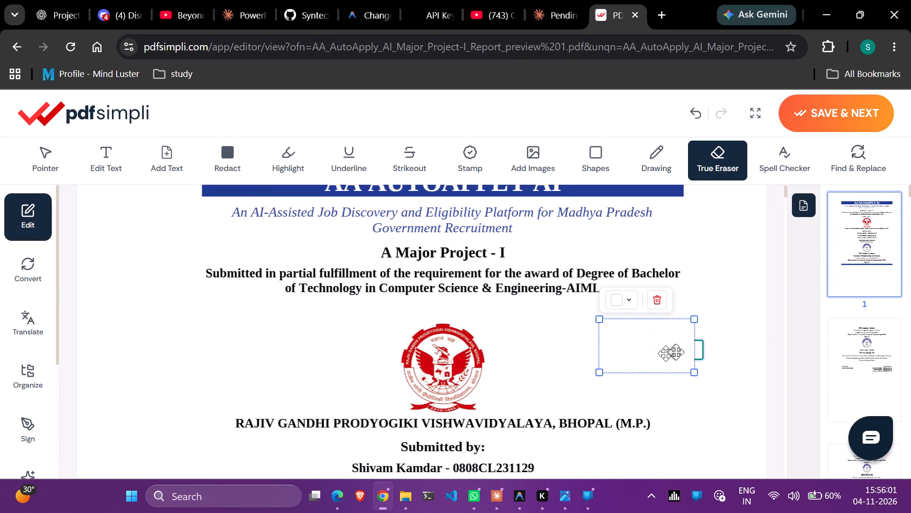
left_click_drag(695, 341, 711, 341)
left_click(677, 348)
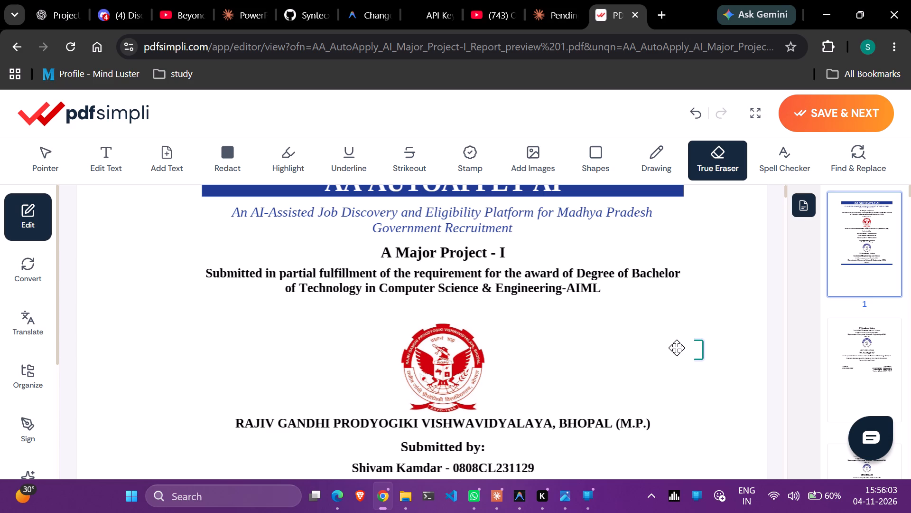
left_click_drag(694, 347, 711, 346)
left_click(648, 349)
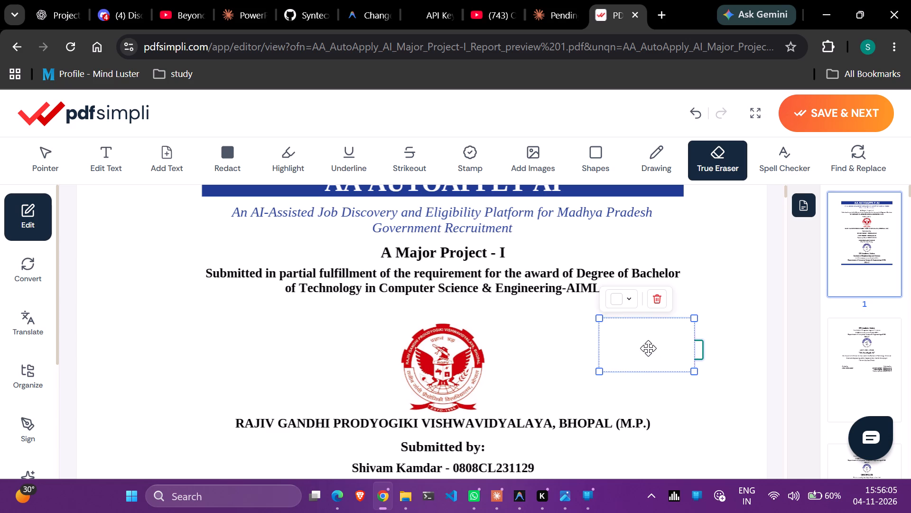
left_click_drag(648, 348, 661, 353)
left_click(582, 352)
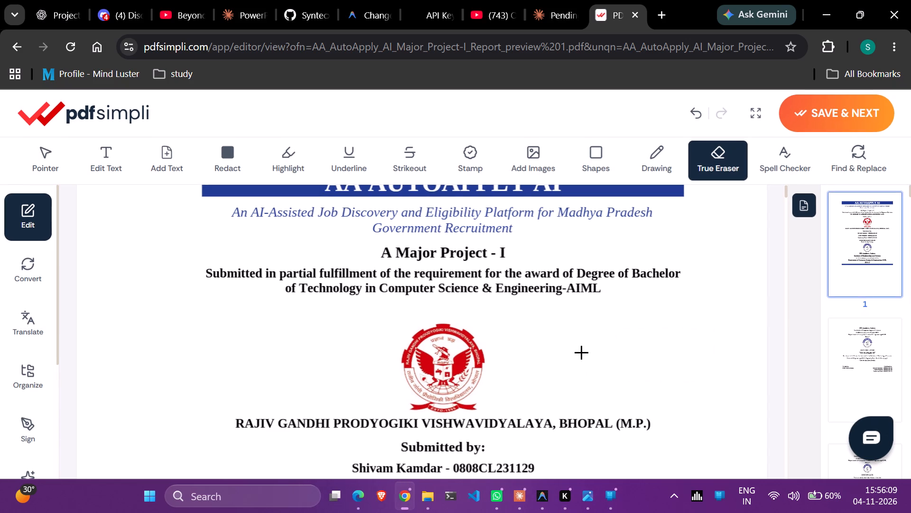
Erase the full blue bar below "2026-27" at the bottom of the title page with True Eraser.
scroll(581, 352, "down", 3)
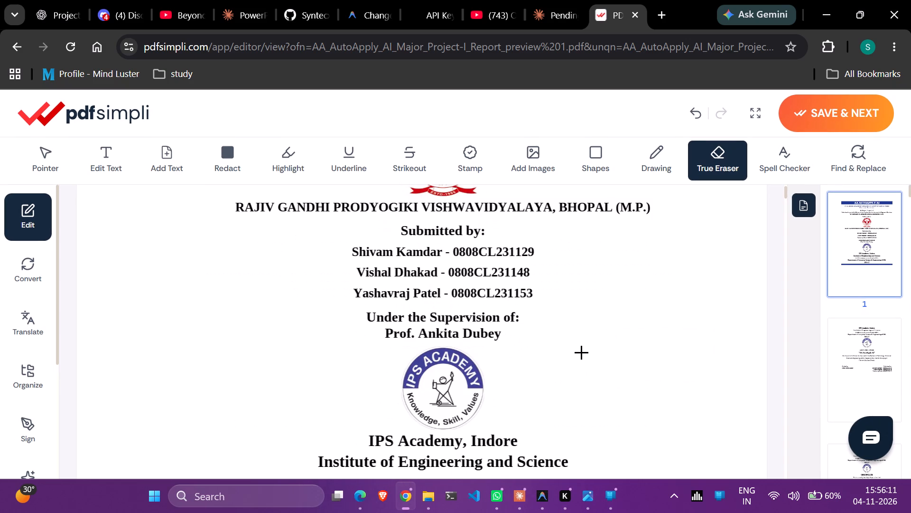
scroll(581, 352, "down", 1)
scroll(488, 342, "down", 2)
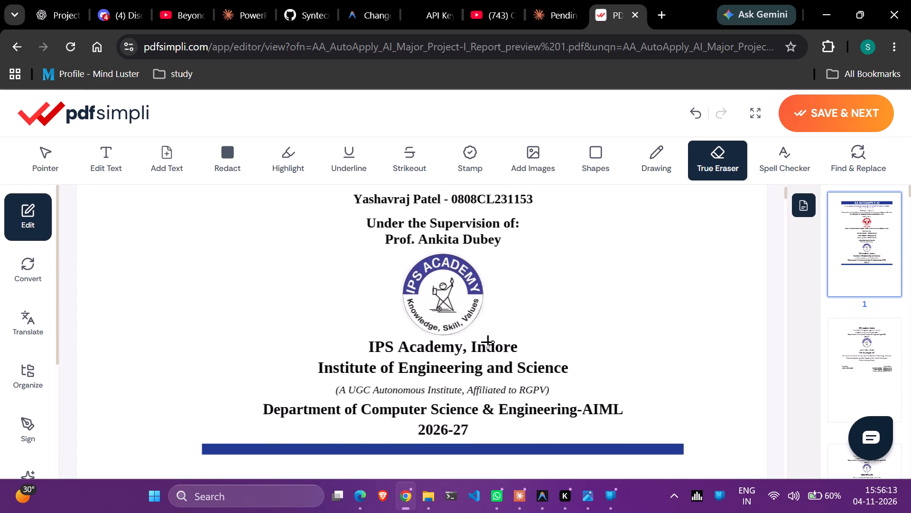
scroll(488, 342, "down", 3)
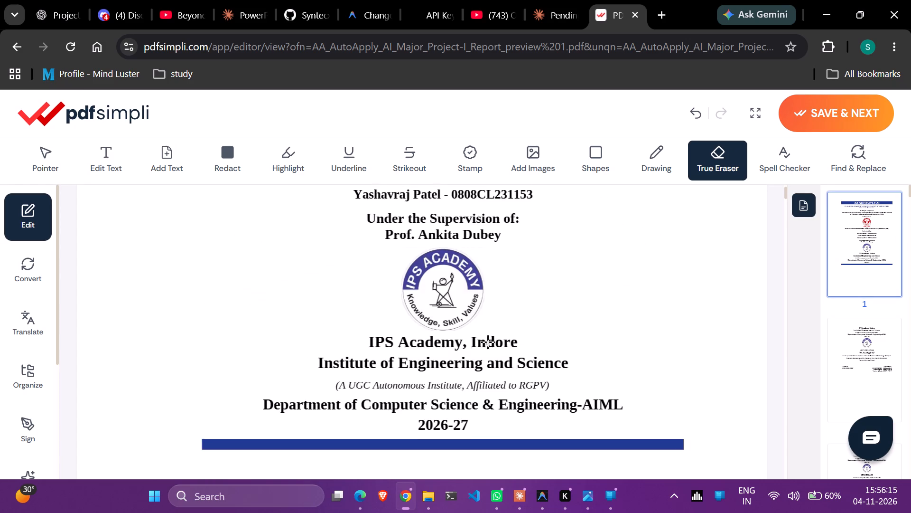
scroll(488, 342, "down", 1)
left_click(493, 377)
triple_click(493, 375)
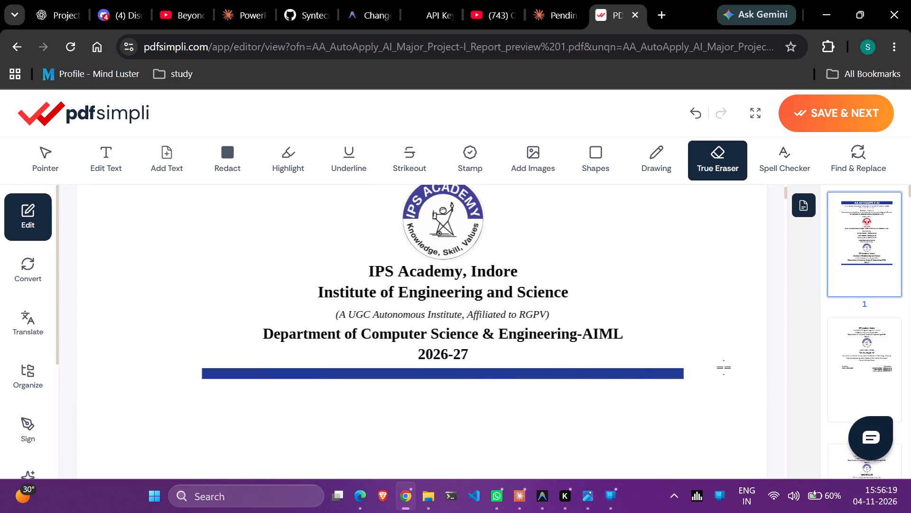
left_click_drag(718, 359, 195, 397)
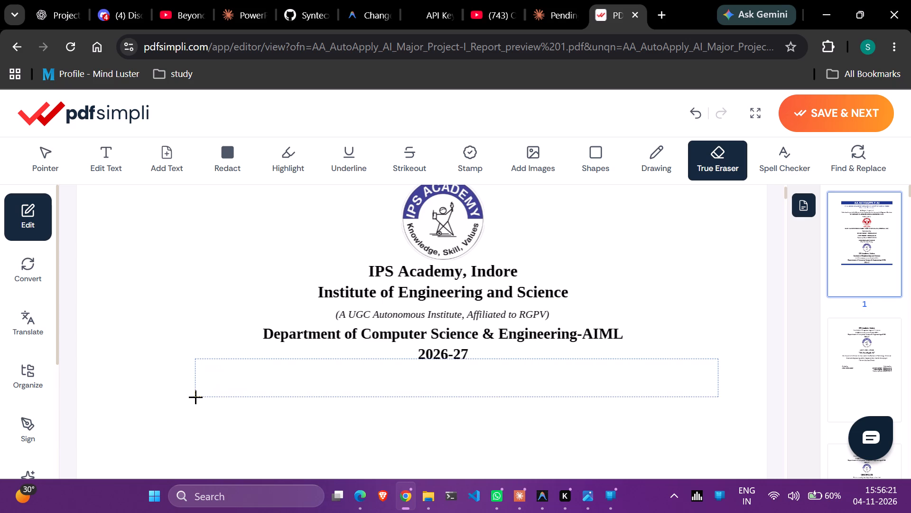
left_click_drag(195, 397, 221, 361)
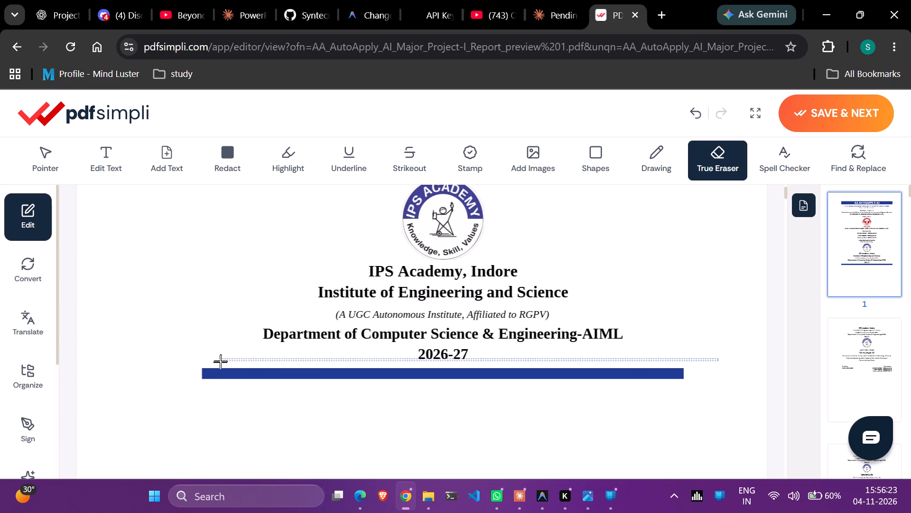
left_click_drag(221, 361, 225, 359)
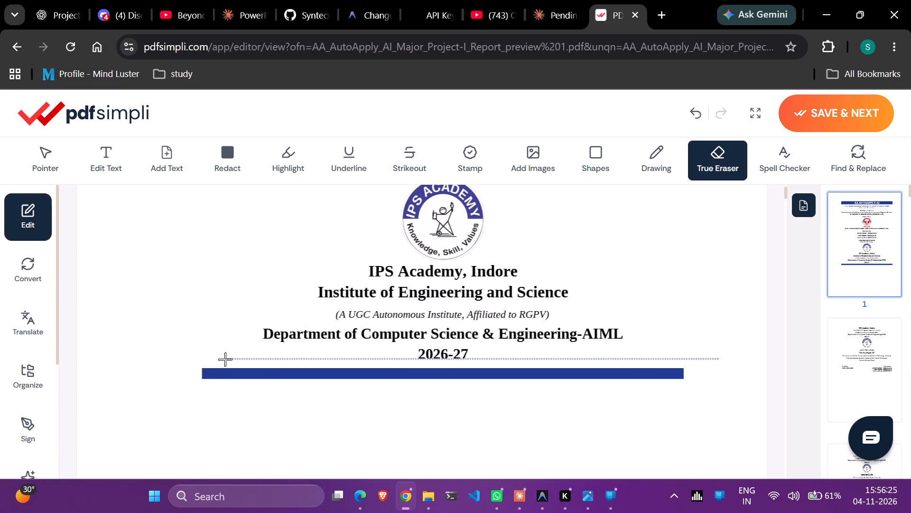
left_click_drag(225, 359, 226, 362)
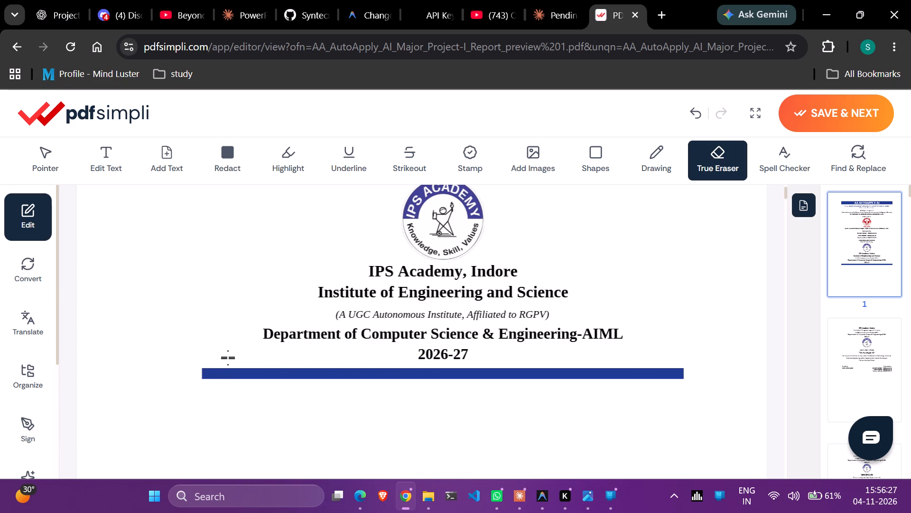
left_click_drag(181, 364, 685, 412)
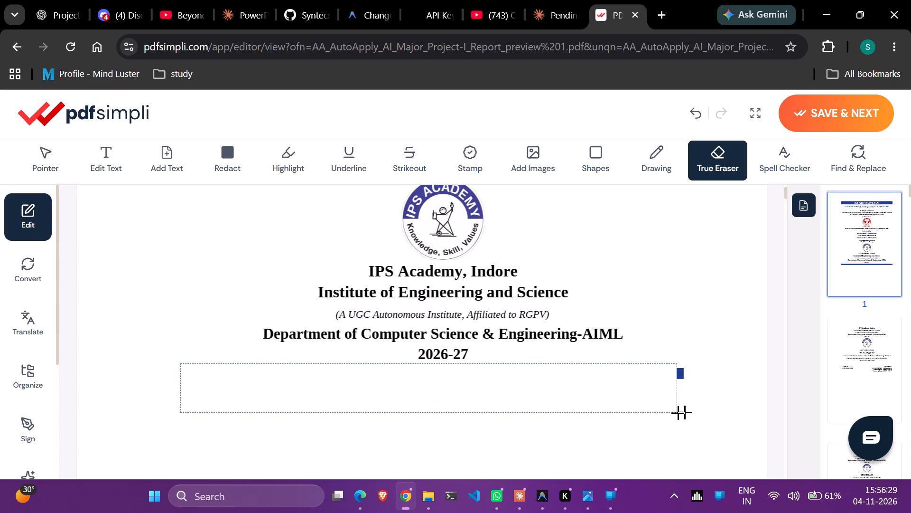
left_click_drag(685, 412, 700, 412)
left_click(680, 294)
Erase the entire blue "AA AUTOAPPLY AI" banner at the top of the title page with True Eraser.
scroll(680, 294, "up", 3)
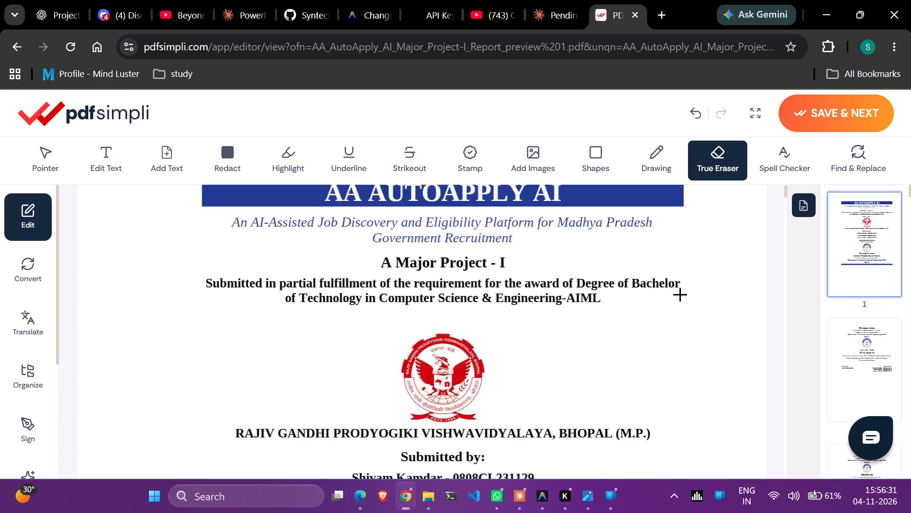
scroll(680, 294, "up", 2)
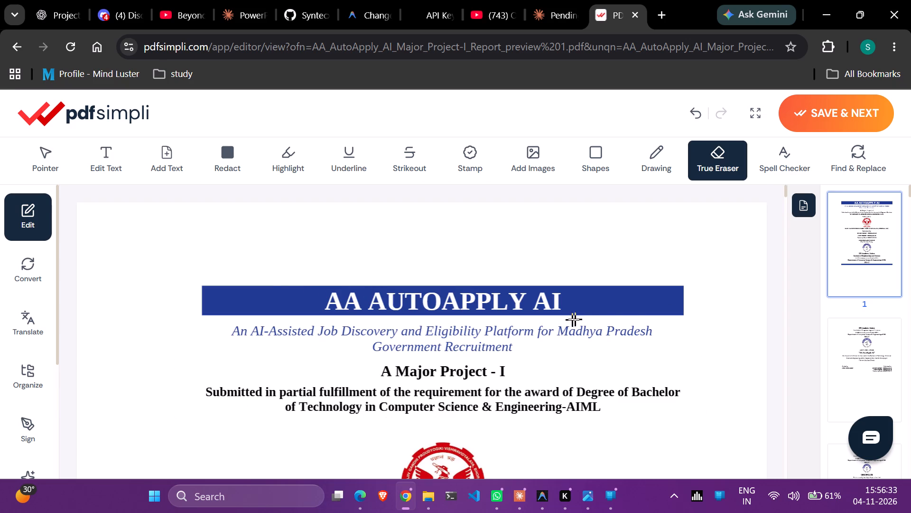
left_click_drag(697, 317, 442, 273)
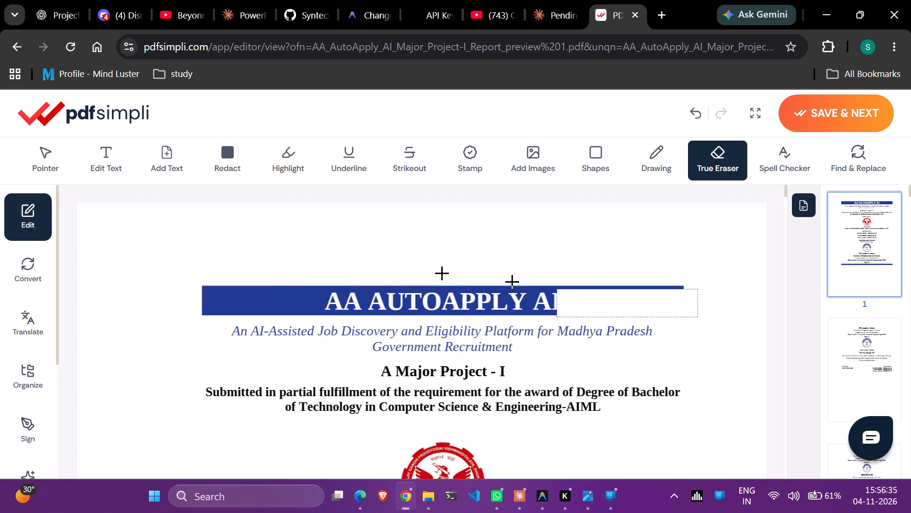
left_click_drag(442, 273, 179, 253)
left_click(318, 233)
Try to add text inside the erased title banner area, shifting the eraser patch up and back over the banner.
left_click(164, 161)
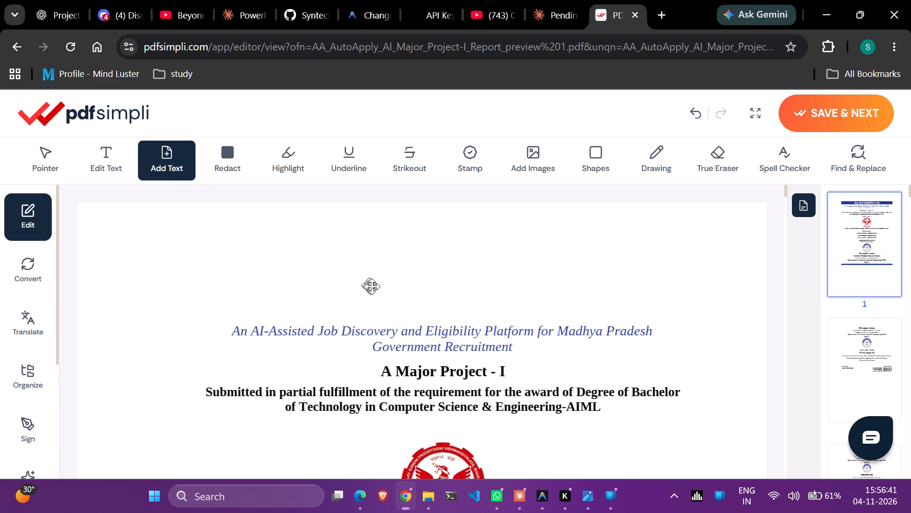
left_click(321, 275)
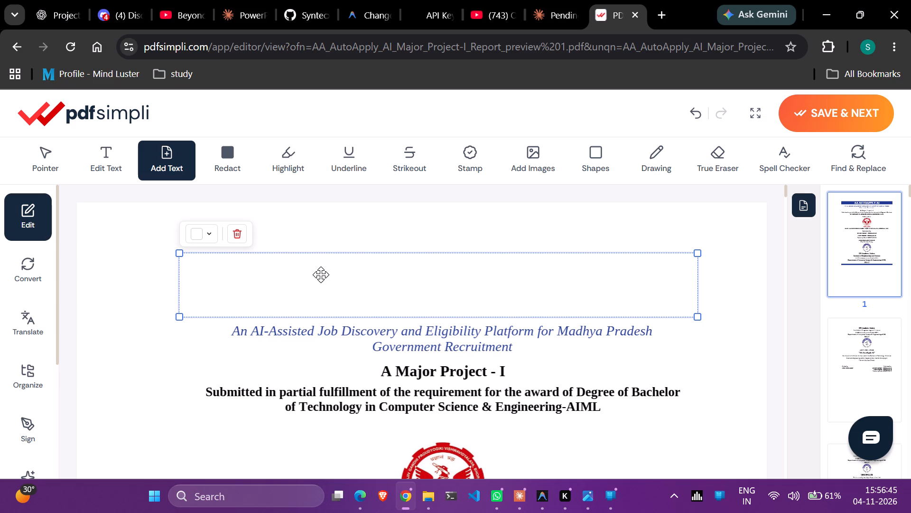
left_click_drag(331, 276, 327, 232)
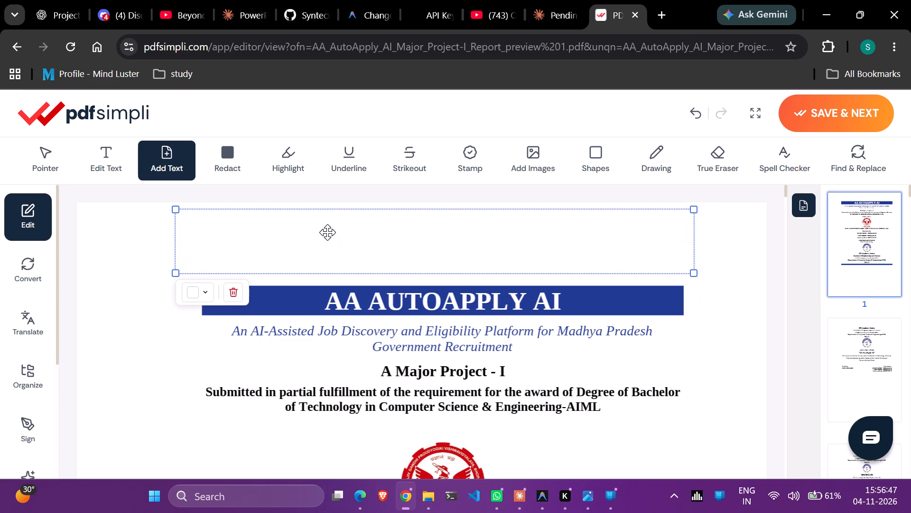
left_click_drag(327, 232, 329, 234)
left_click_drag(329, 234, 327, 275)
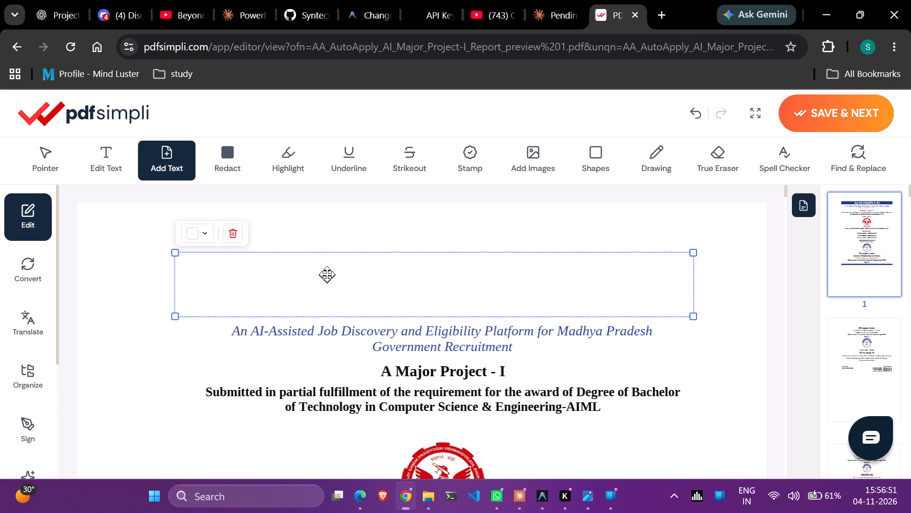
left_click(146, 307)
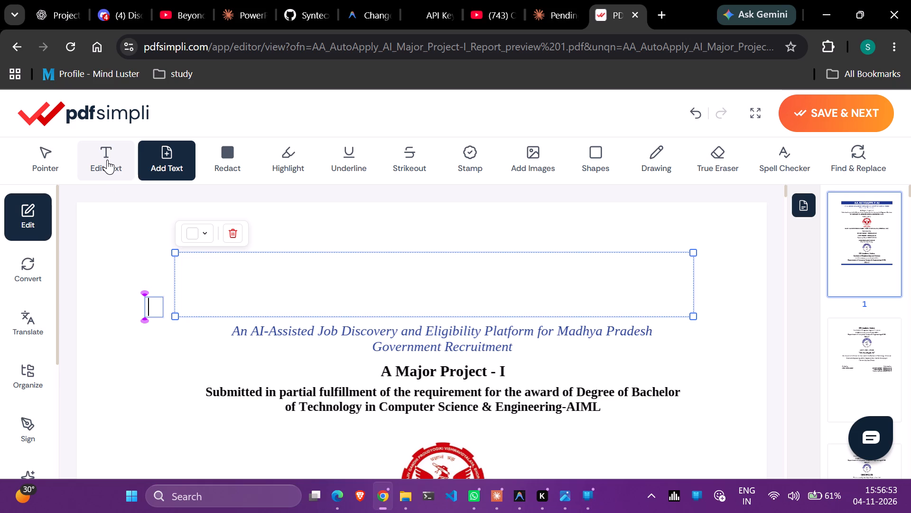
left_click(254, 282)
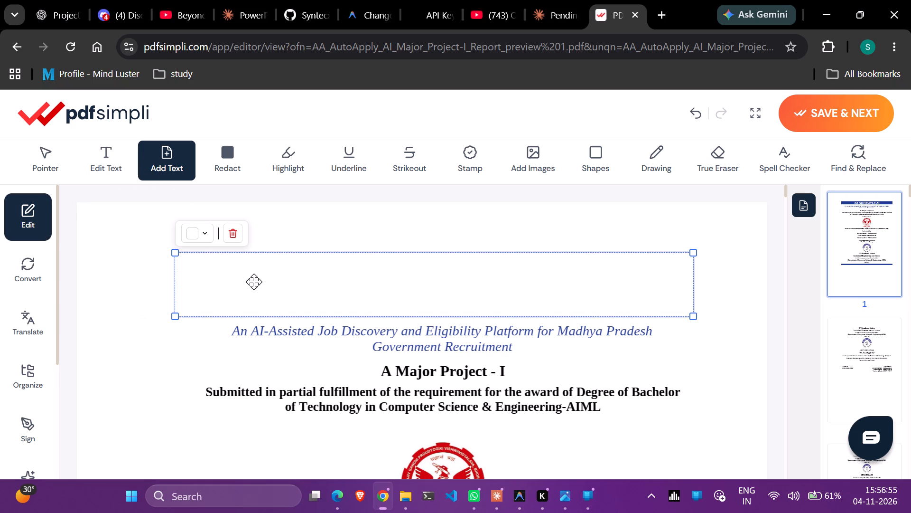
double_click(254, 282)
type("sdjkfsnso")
Add the text "AA AUTOAPPLY AI" from just outside the left edge of the erased banner area on the title page.
left_click(170, 165)
left_click(170, 164)
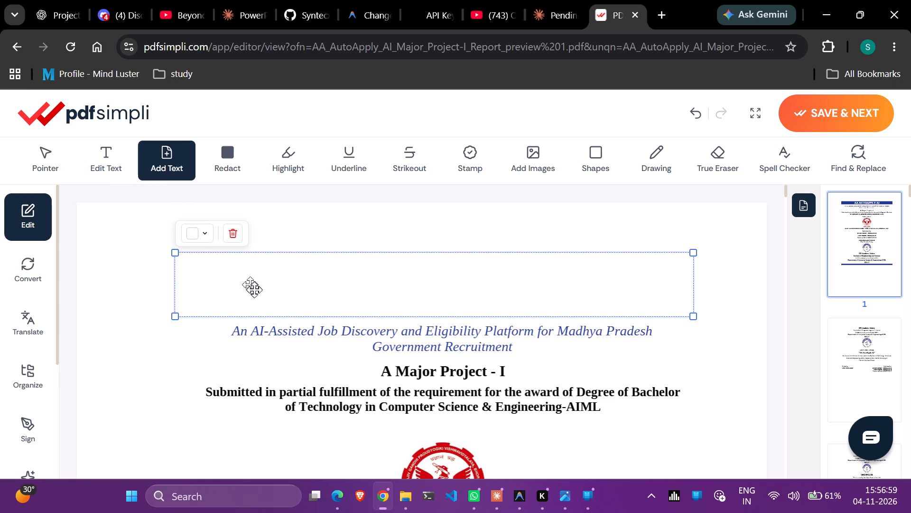
left_click(257, 283)
left_click(309, 230)
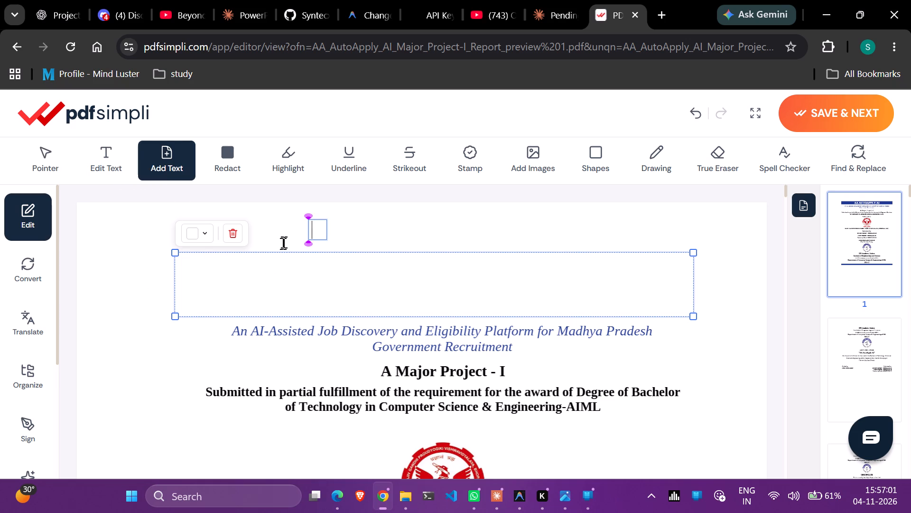
left_click(274, 270)
left_click(147, 287)
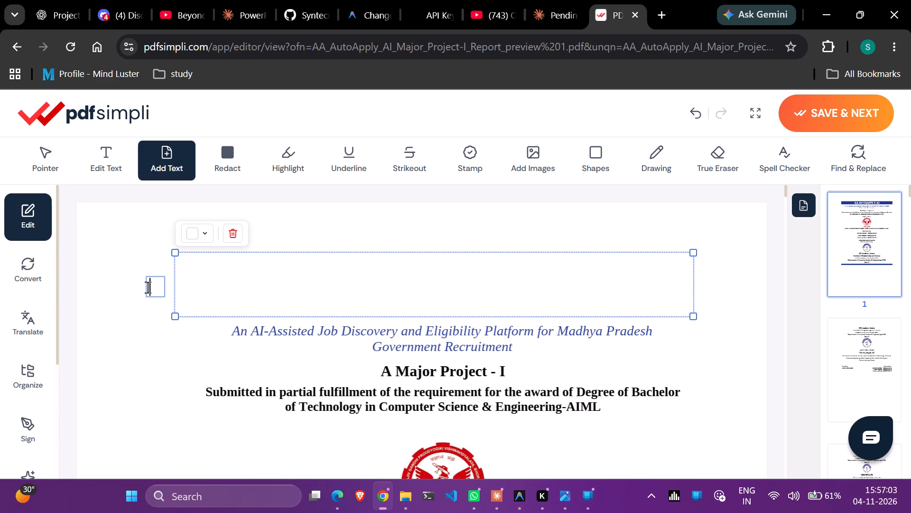
type("AA AUTO")
key("space")
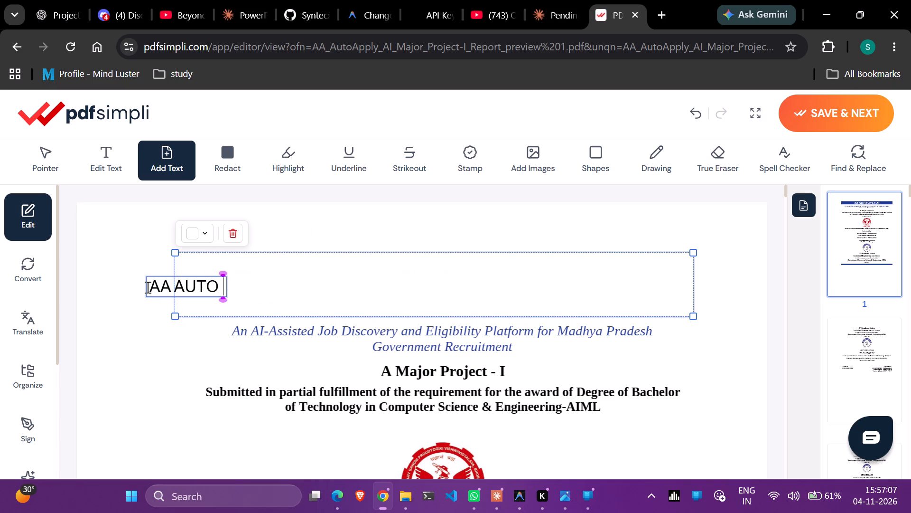
key("BackSpace")
type("APPLY")
key("space")
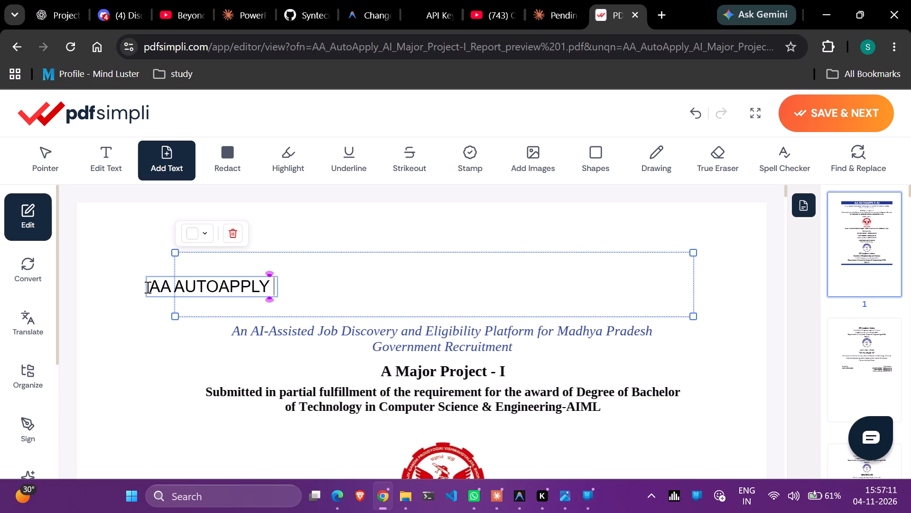
type("AI")
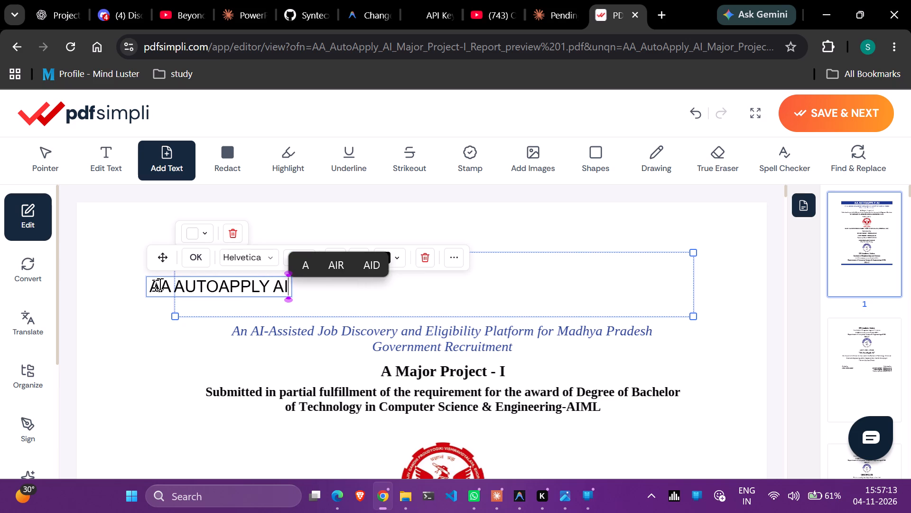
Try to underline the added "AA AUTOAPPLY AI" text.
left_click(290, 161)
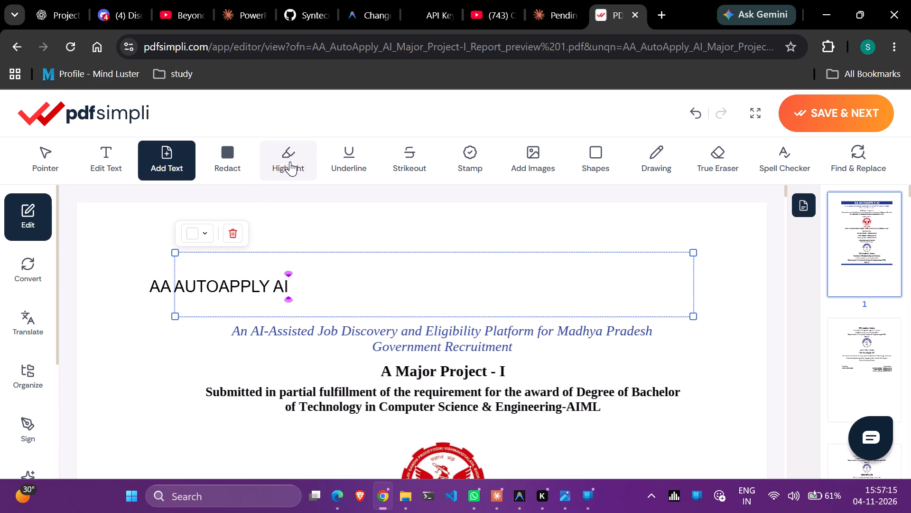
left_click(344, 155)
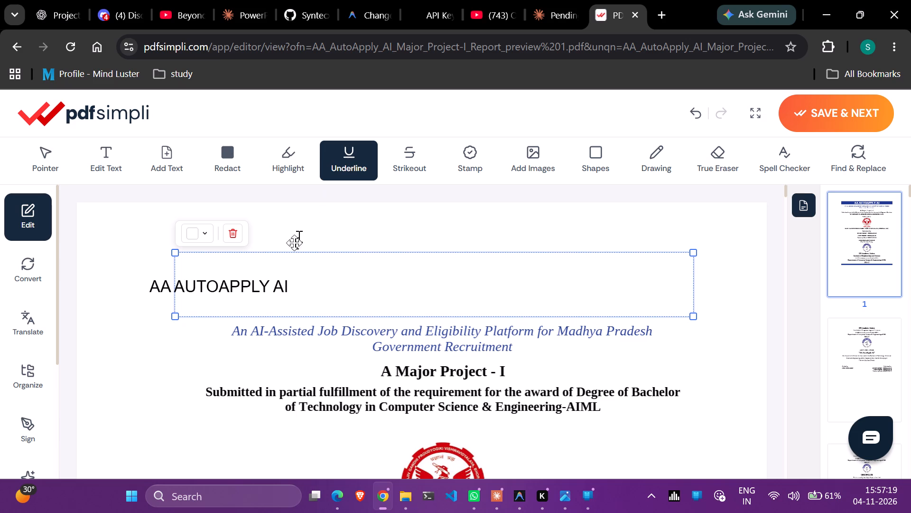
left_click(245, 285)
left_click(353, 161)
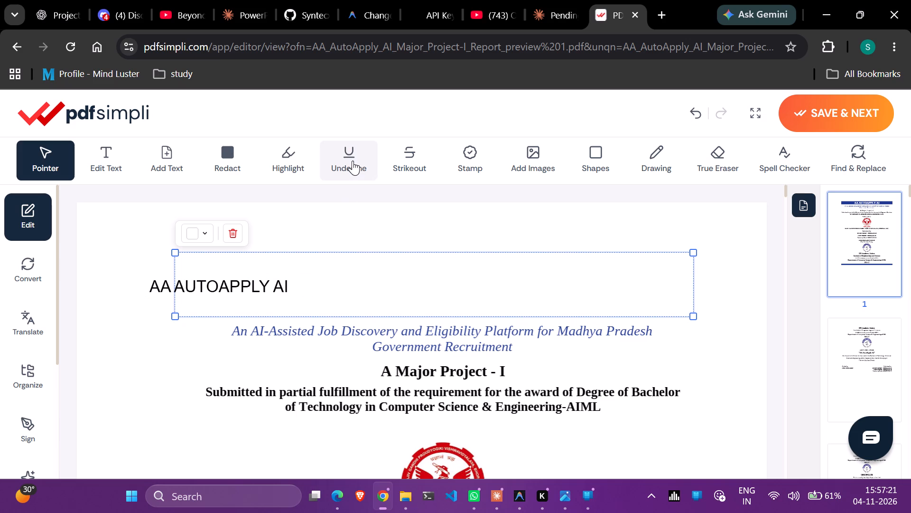
Move the added "AA AUTOAPPLY AI" text into the erased banner area above the italic subtitle.
left_click(232, 282)
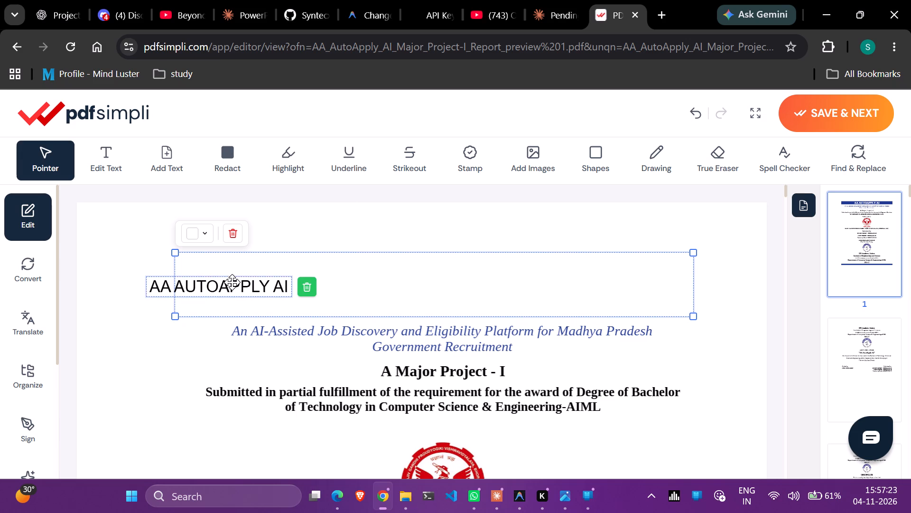
left_click_drag(232, 282, 445, 282)
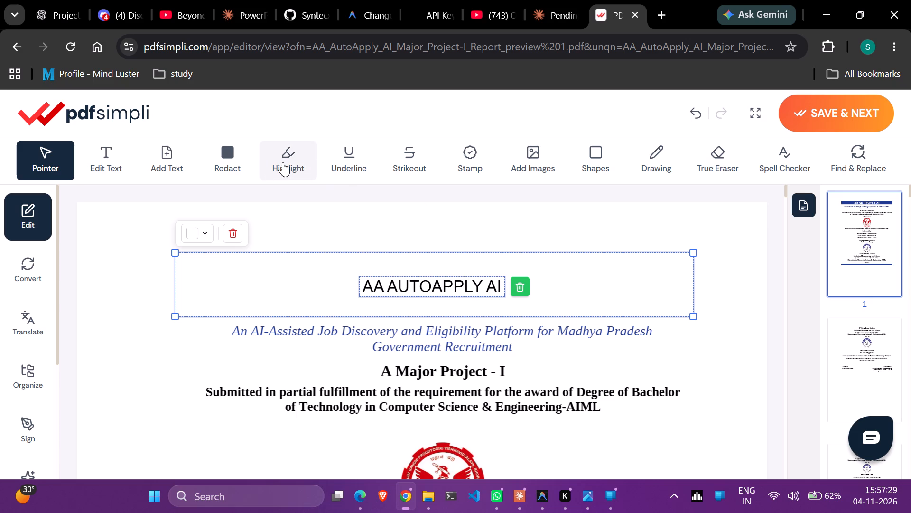
left_click(234, 157)
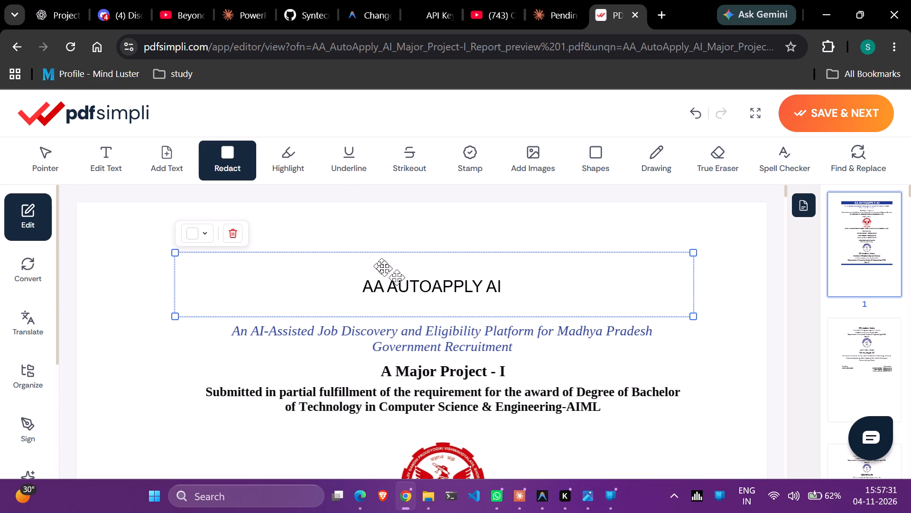
left_click(411, 287)
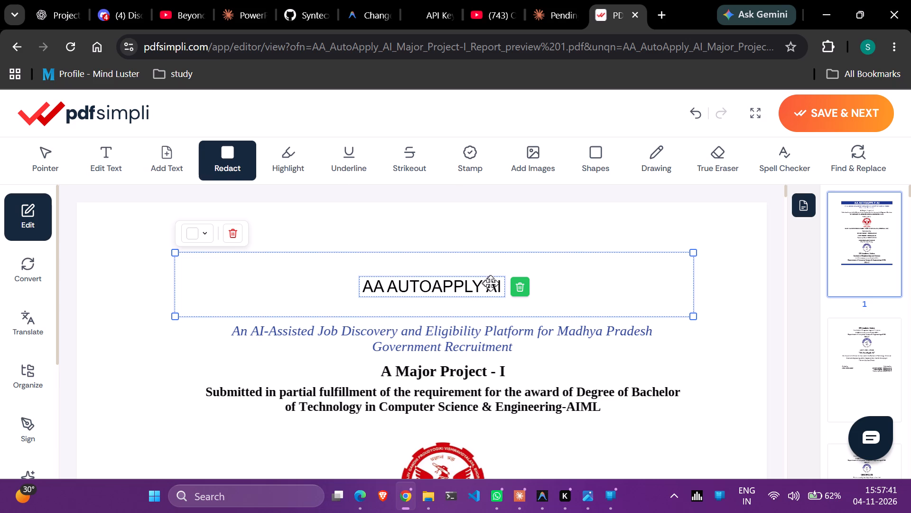
left_click_drag(496, 286, 452, 285)
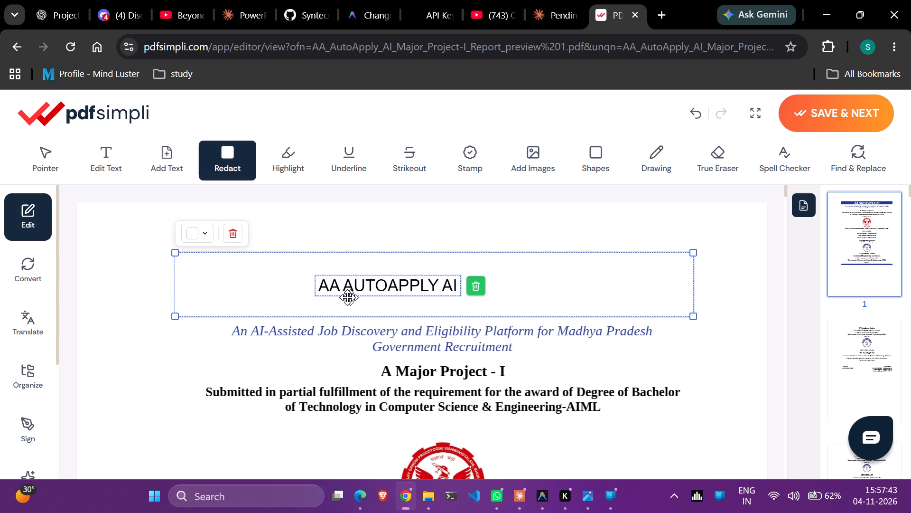
Format the added "AA AUTOAPPLY AI" title as bold Times New Roman at size 32.
triple_click(332, 288)
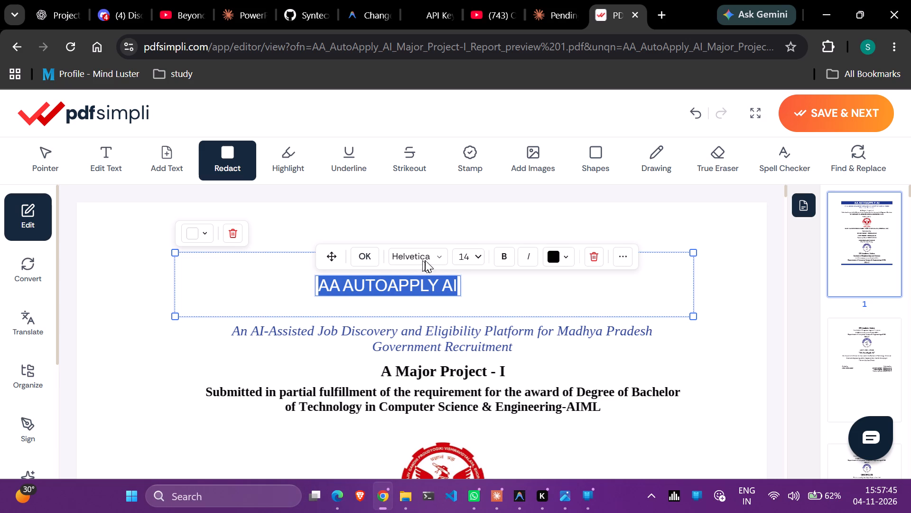
left_click(504, 256)
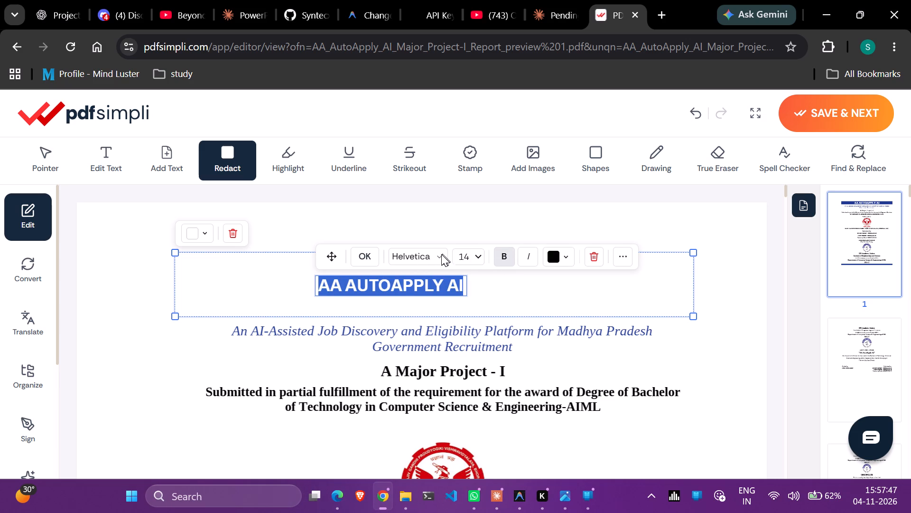
left_click(438, 256)
left_click(430, 289)
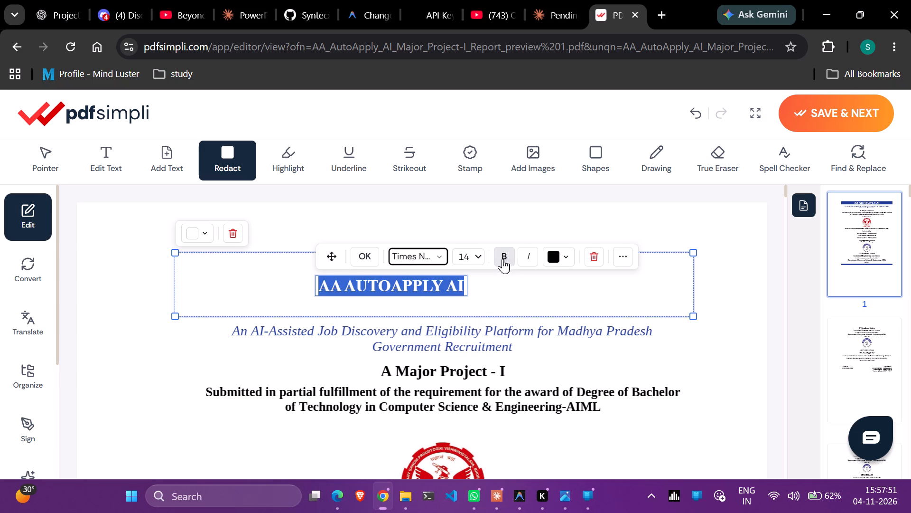
left_click(475, 254)
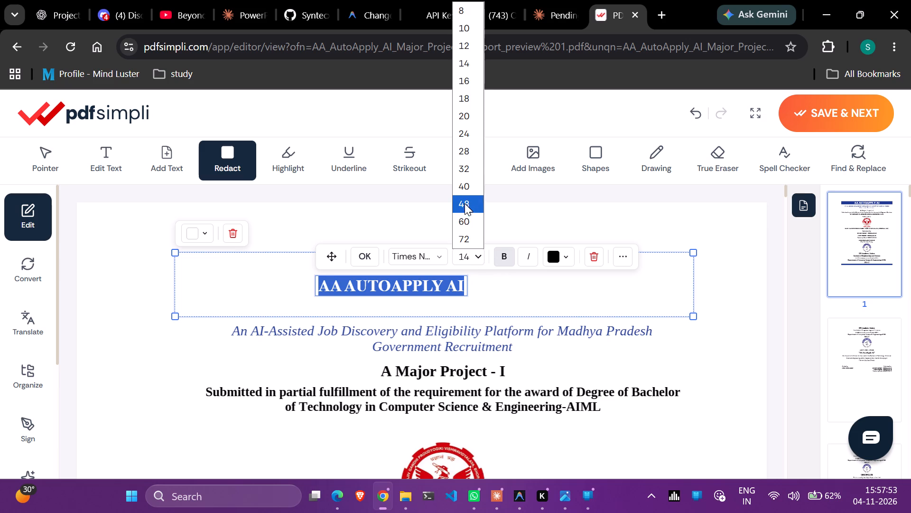
left_click(465, 203)
left_click(479, 255)
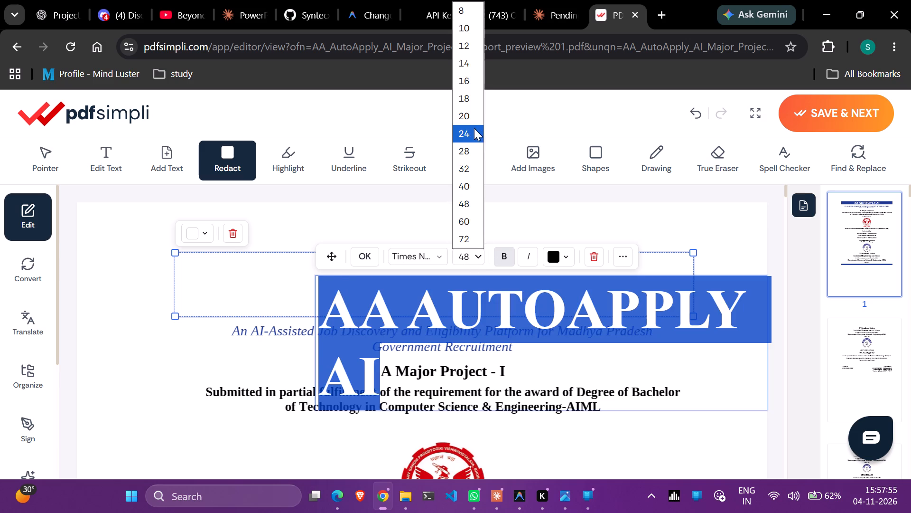
left_click(470, 170)
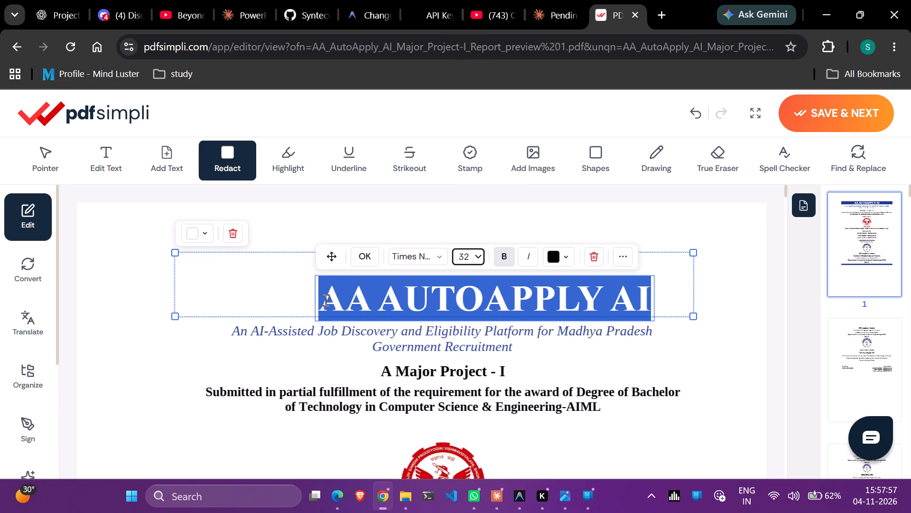
left_click_drag(374, 302, 373, 298)
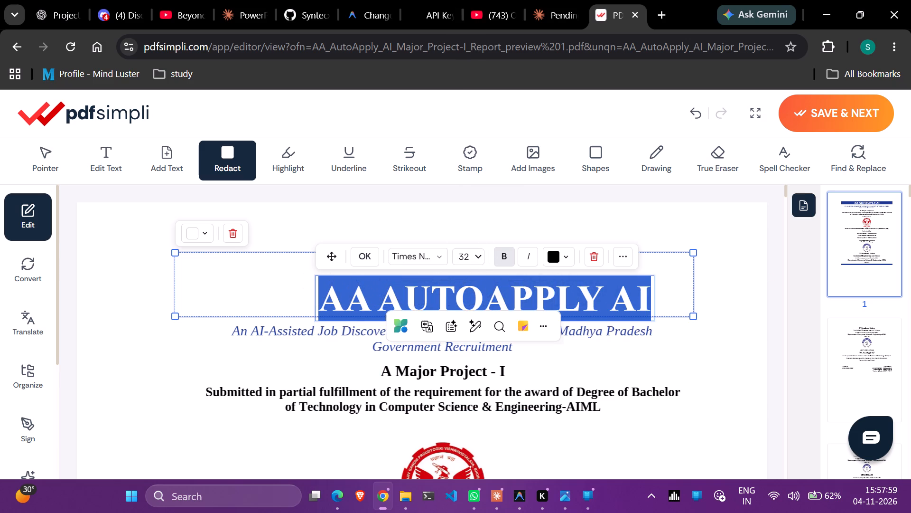
left_click(152, 369)
Centre the enlarged "AA AUTOAPPLY AI" title within the erased banner area above the subtitle.
left_click(392, 300)
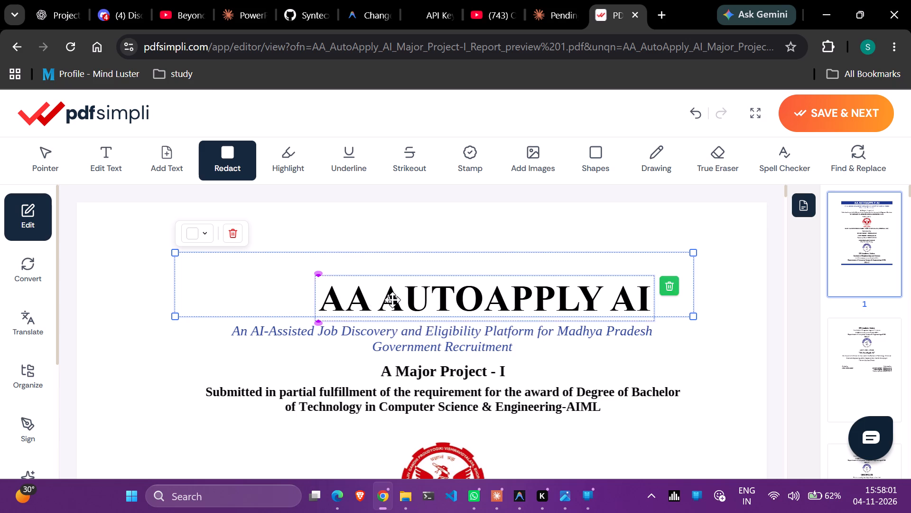
left_click_drag(392, 300, 353, 286)
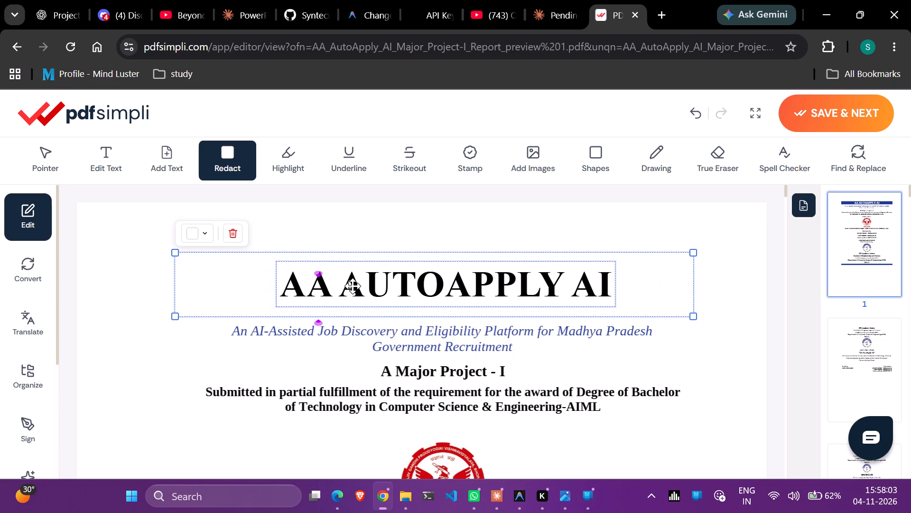
left_click_drag(353, 286, 348, 286)
left_click(153, 368)
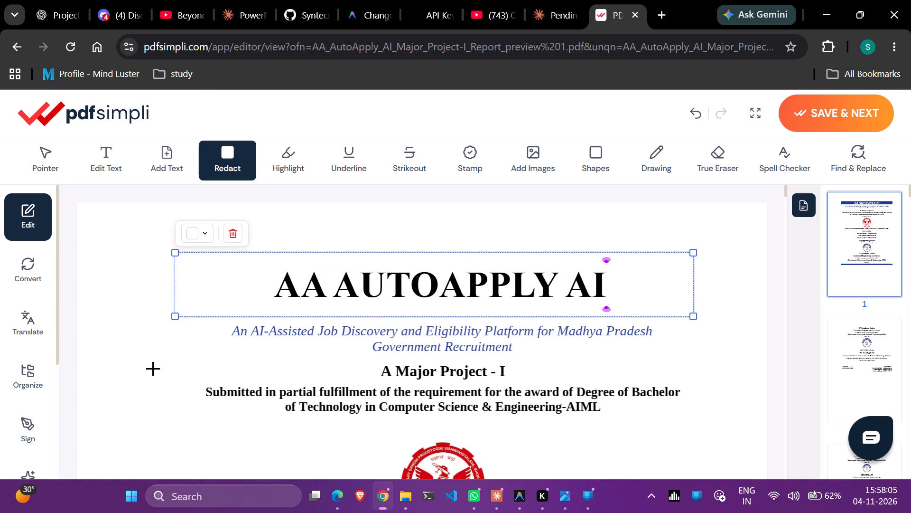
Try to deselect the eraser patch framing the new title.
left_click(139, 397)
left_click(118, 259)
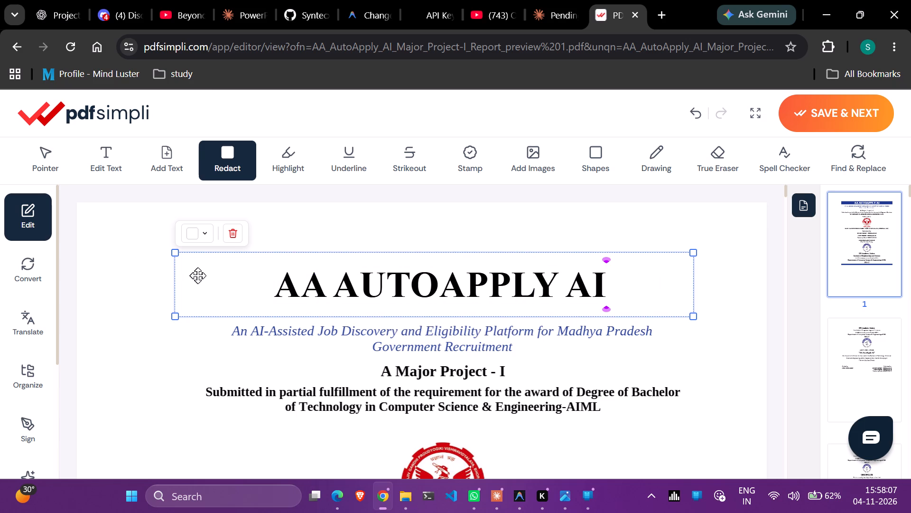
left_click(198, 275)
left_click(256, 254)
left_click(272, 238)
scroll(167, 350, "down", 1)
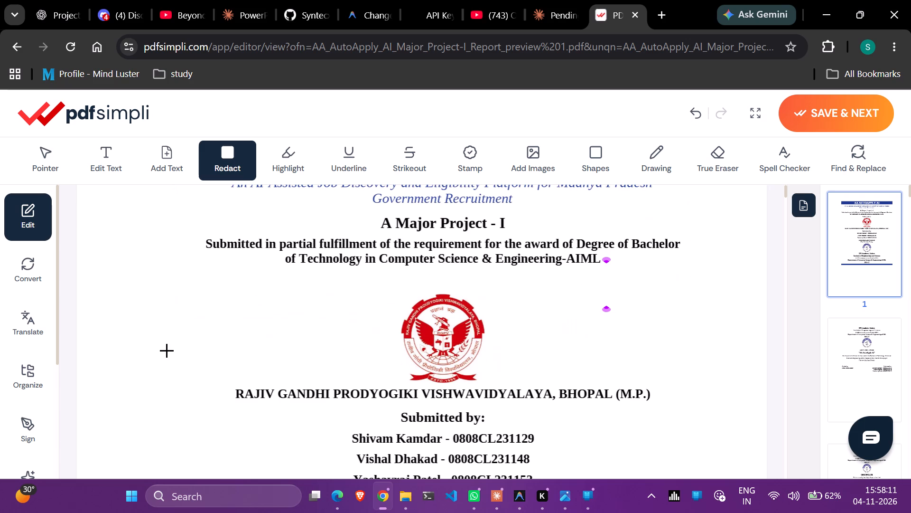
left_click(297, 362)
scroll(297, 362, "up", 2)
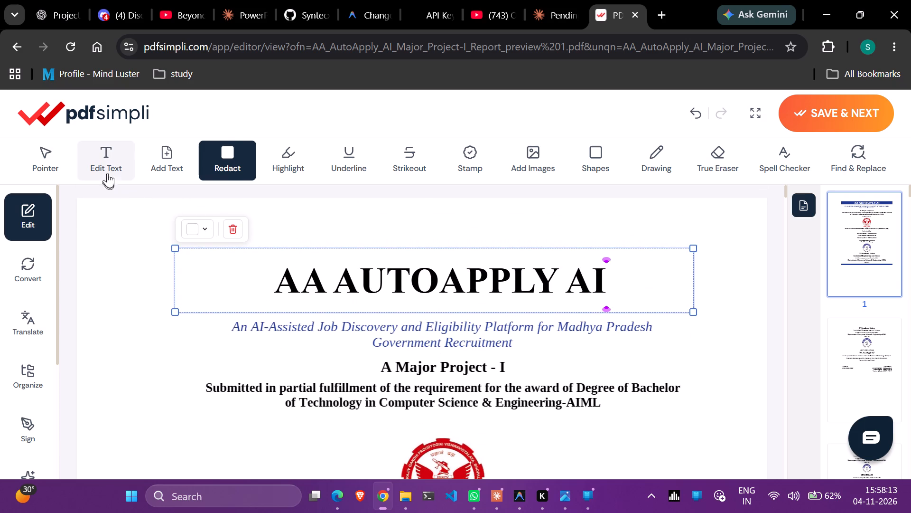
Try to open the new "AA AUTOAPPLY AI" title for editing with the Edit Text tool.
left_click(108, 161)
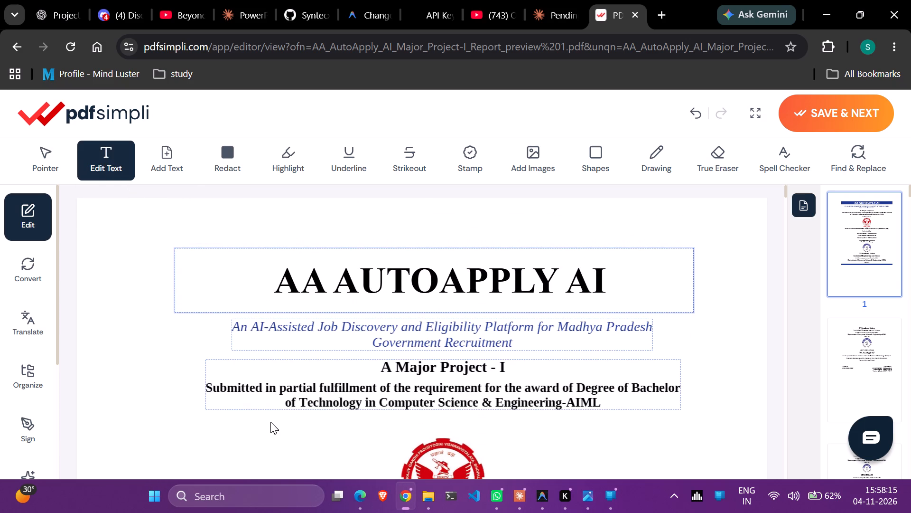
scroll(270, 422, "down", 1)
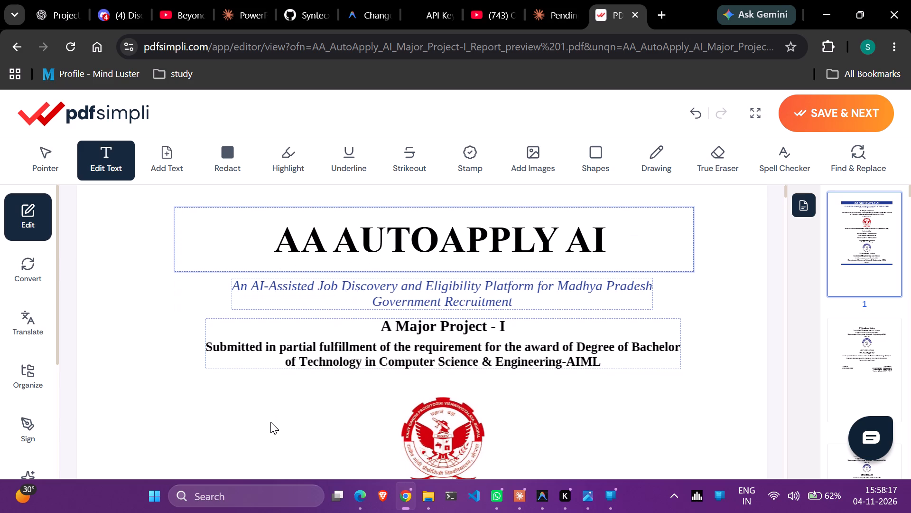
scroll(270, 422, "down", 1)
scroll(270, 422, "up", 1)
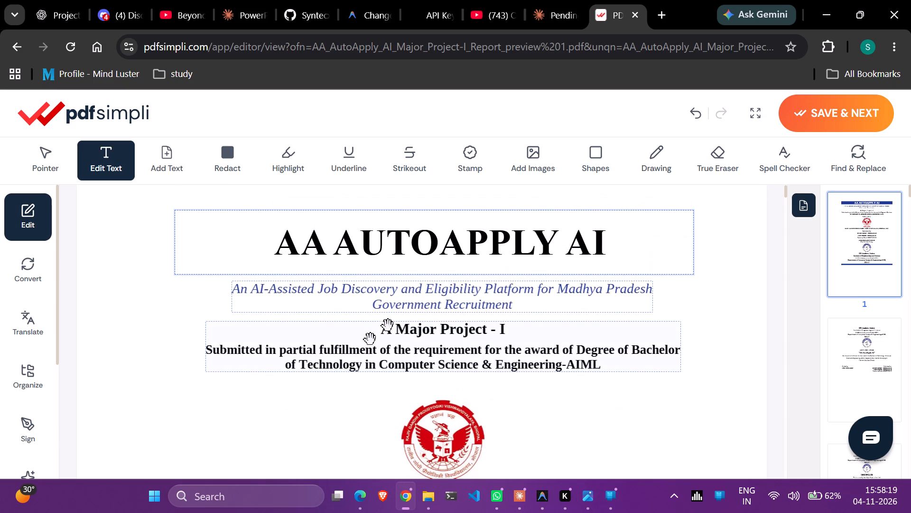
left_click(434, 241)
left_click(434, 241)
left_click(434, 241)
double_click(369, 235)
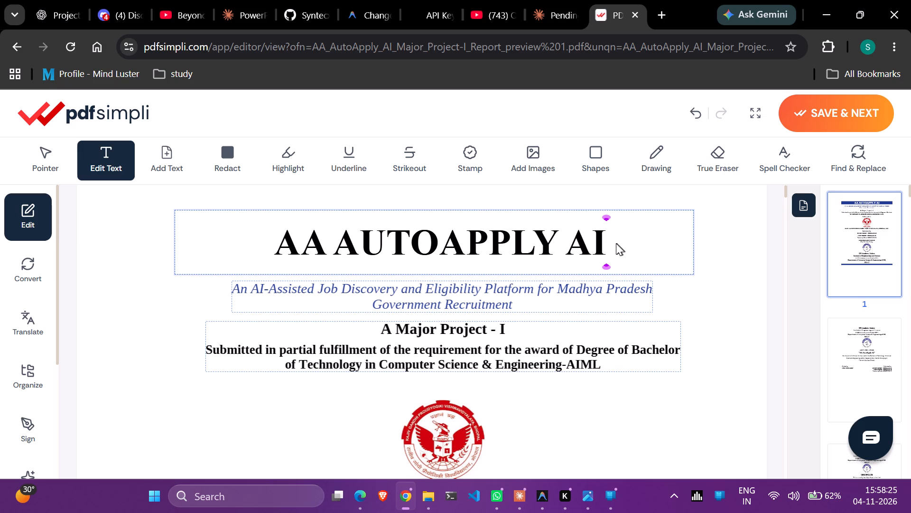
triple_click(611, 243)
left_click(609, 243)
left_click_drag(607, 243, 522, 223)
Delete the original Helvetica "AA AUTOAPPLY AI" text hidden beneath the new title.
triple_click(336, 249)
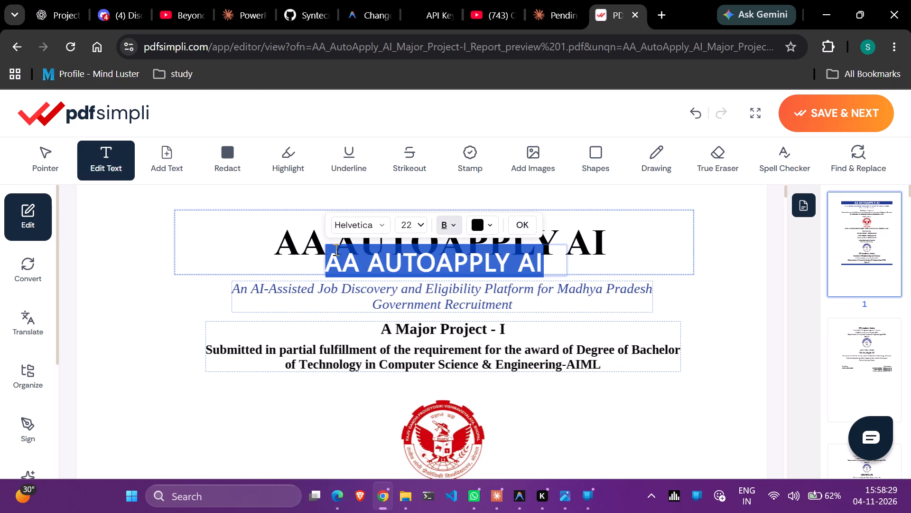
key("Delete")
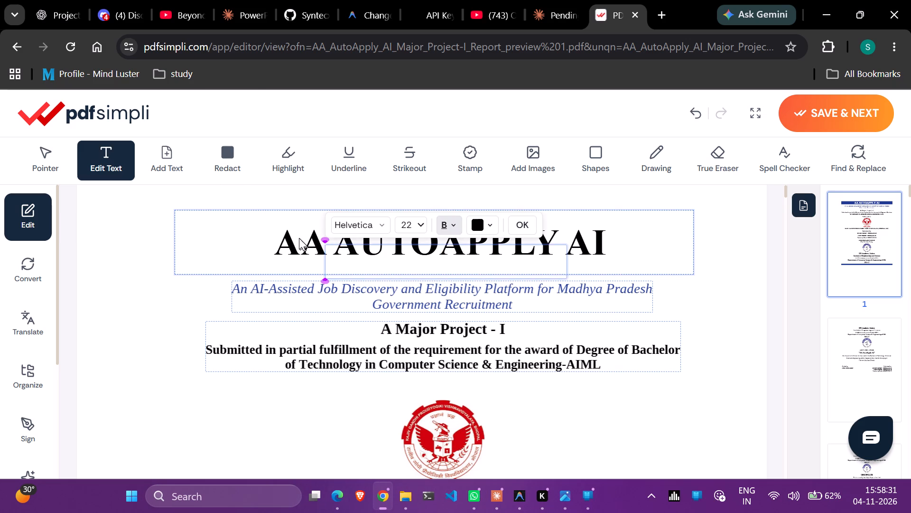
double_click(297, 237)
left_click(297, 237)
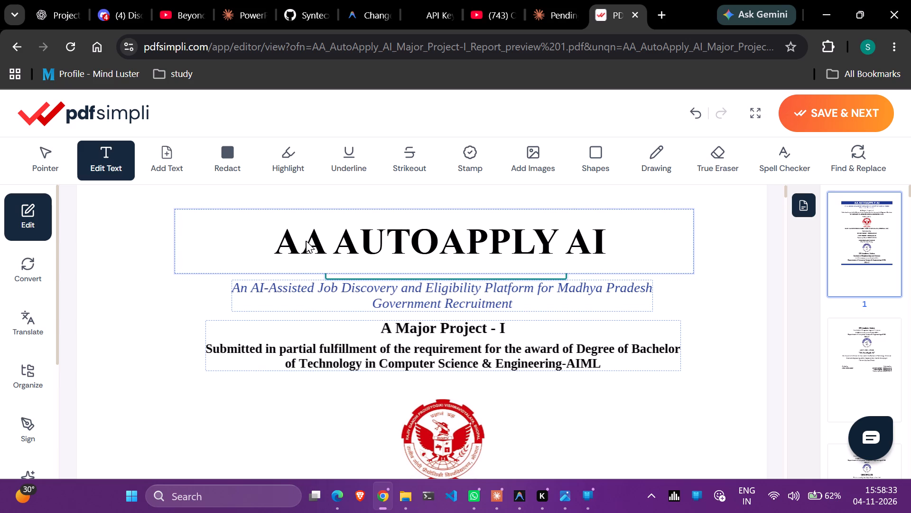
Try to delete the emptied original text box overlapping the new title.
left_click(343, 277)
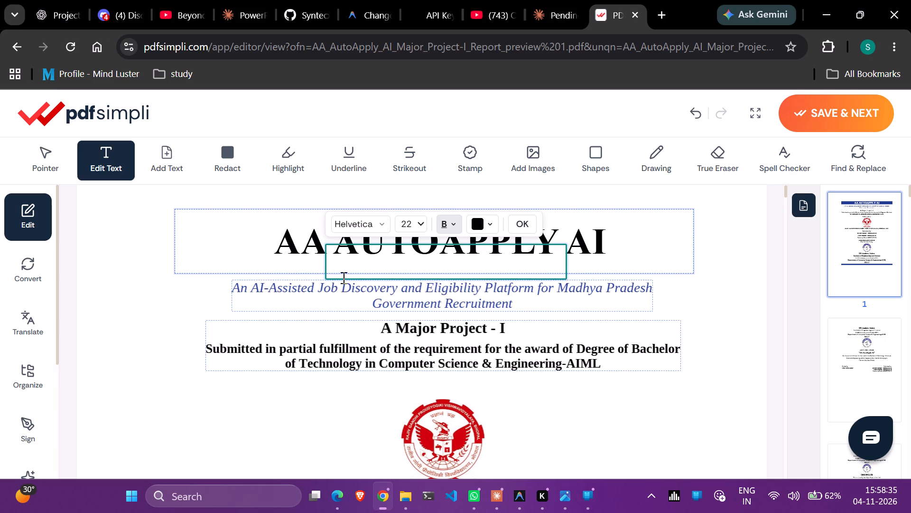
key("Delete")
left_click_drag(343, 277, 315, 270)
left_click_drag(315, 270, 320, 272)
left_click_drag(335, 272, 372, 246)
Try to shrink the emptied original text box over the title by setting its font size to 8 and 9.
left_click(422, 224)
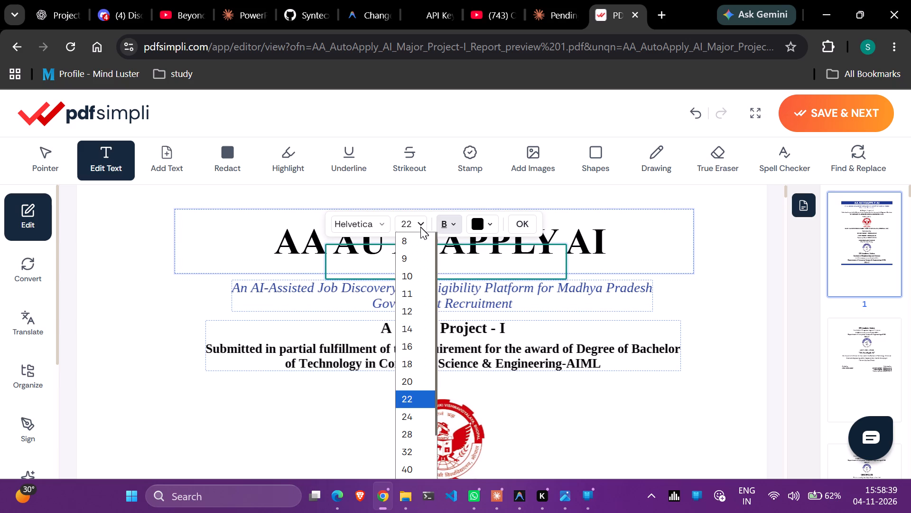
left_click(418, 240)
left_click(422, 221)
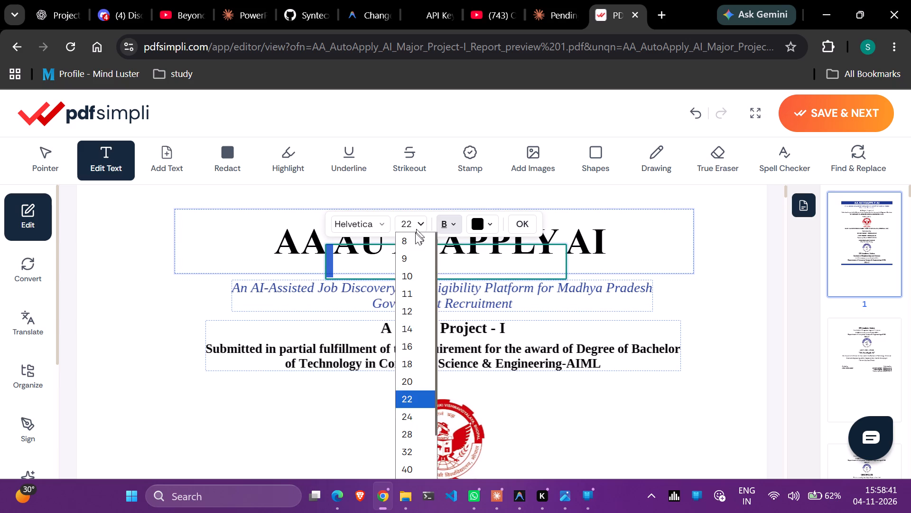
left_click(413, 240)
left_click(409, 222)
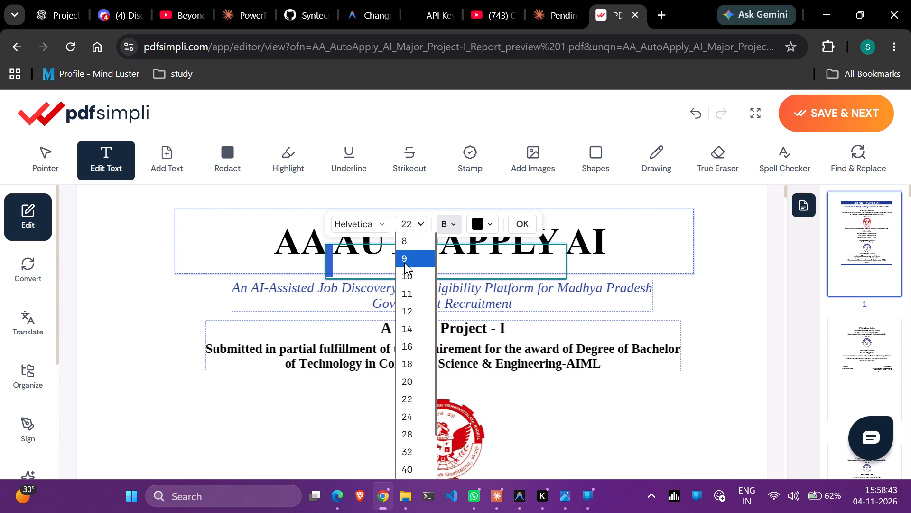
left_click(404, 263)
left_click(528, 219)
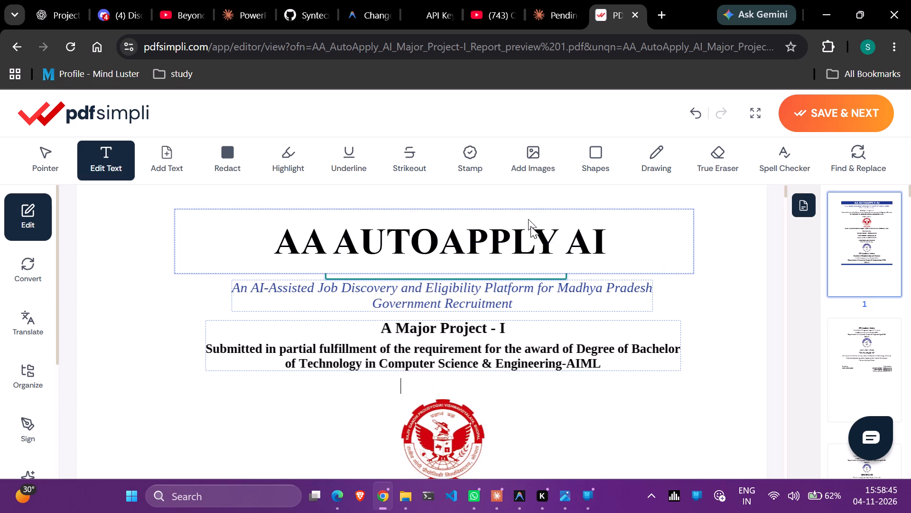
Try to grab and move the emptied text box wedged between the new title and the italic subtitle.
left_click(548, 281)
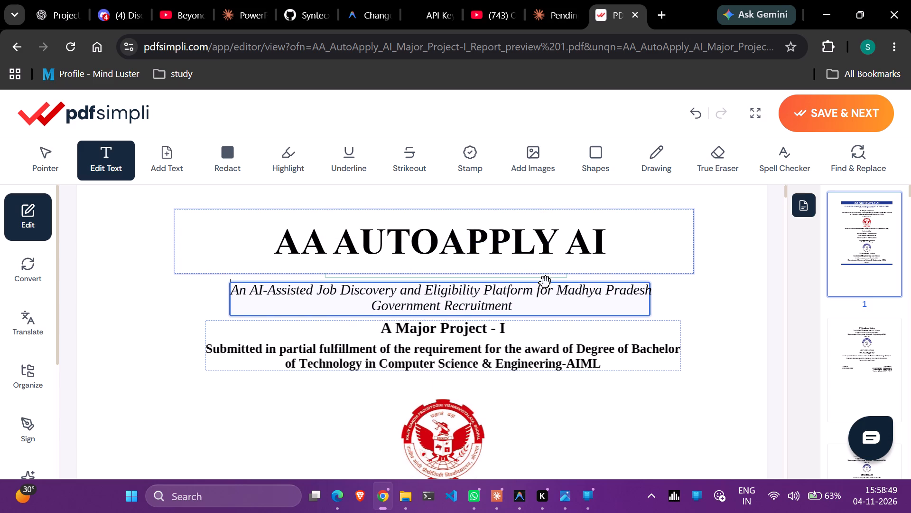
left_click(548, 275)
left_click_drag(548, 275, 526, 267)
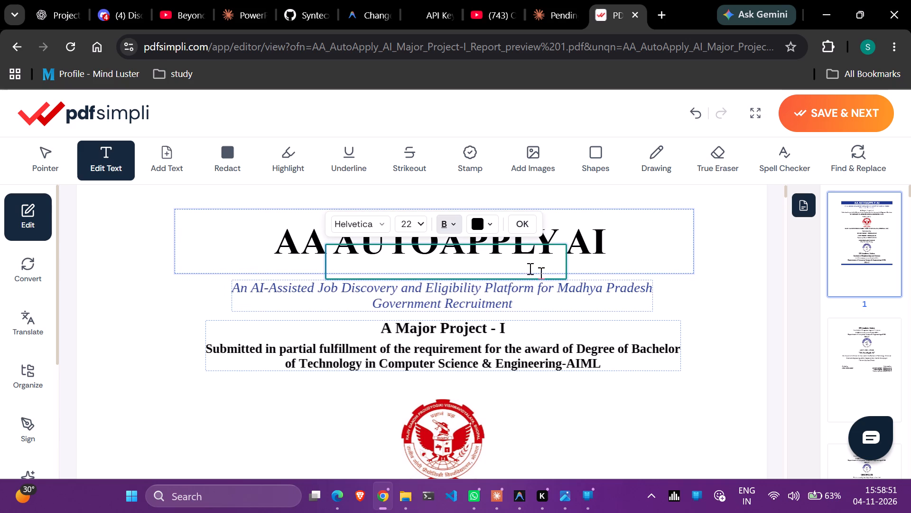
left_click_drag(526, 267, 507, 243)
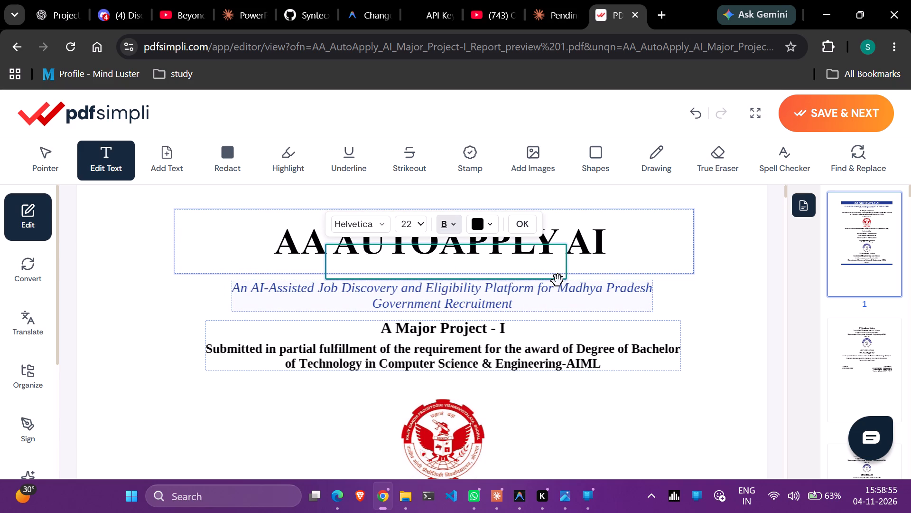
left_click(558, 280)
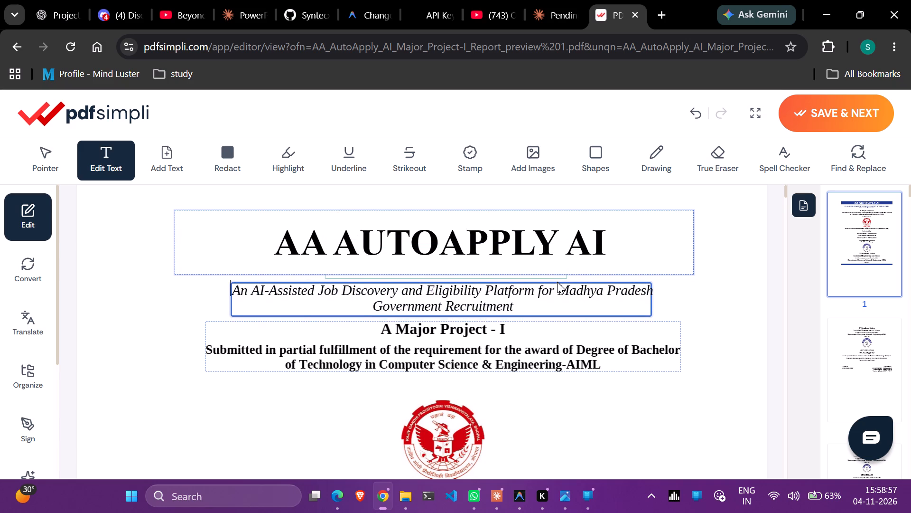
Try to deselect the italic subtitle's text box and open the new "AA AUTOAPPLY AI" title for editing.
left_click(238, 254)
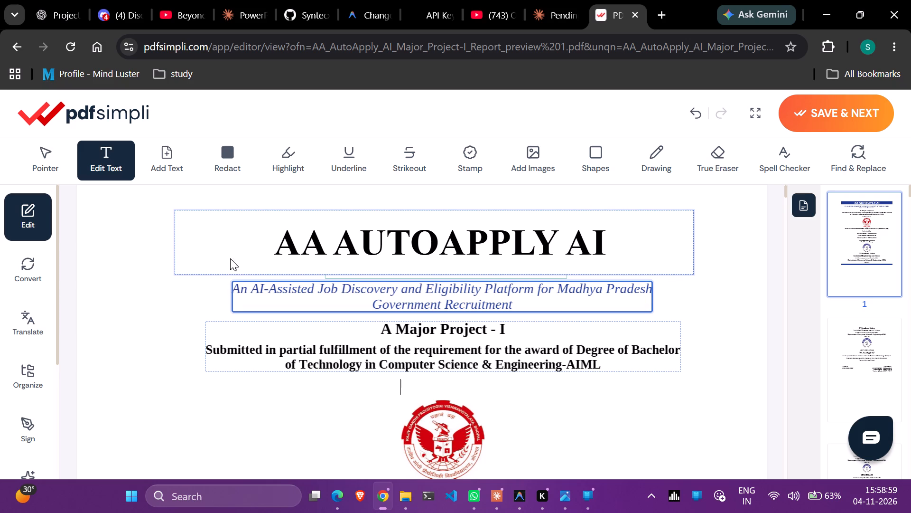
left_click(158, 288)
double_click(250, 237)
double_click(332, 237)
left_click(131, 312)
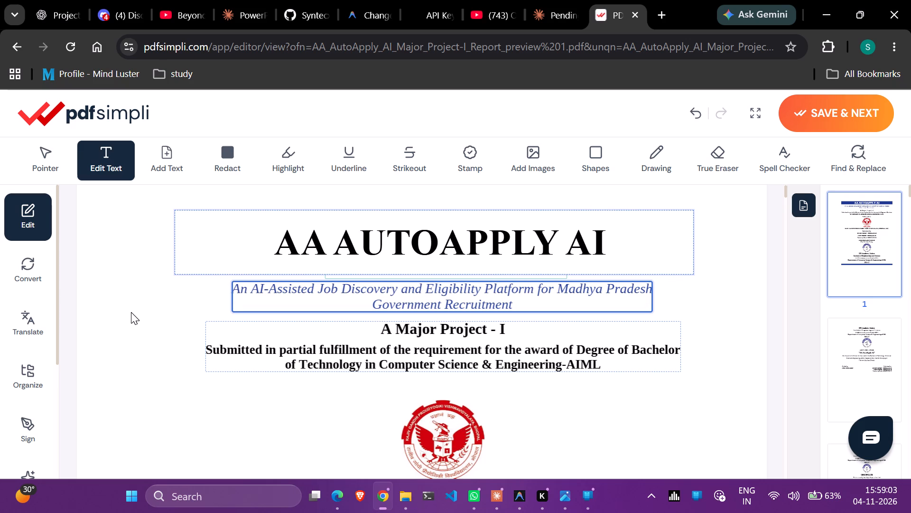
Examine the edited title page in full-screen view, then leave full screen.
left_click(750, 114)
scroll(530, 192, "up", 1)
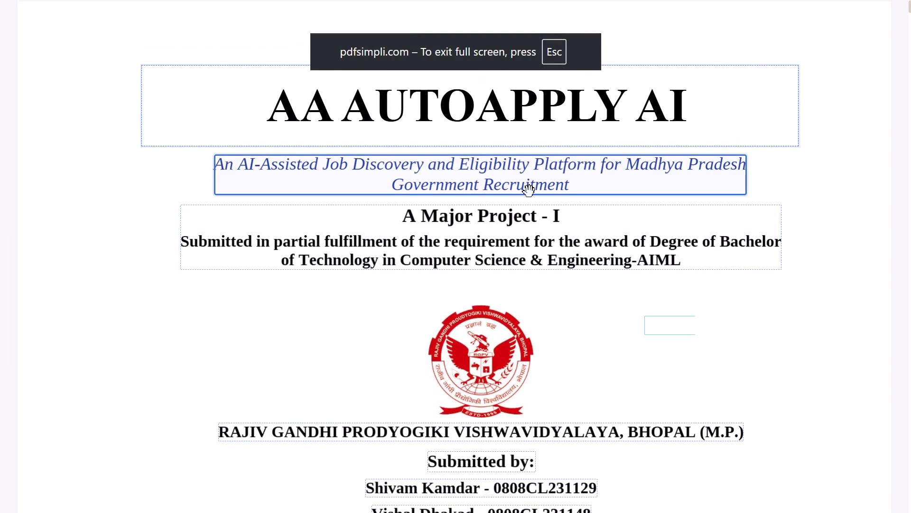
left_click(561, 321)
left_click(445, 44)
Review the report's pages from the title page through the certificate, acknowledgement, contents and table lists up to page 10.
scroll(479, 231, "down", 2)
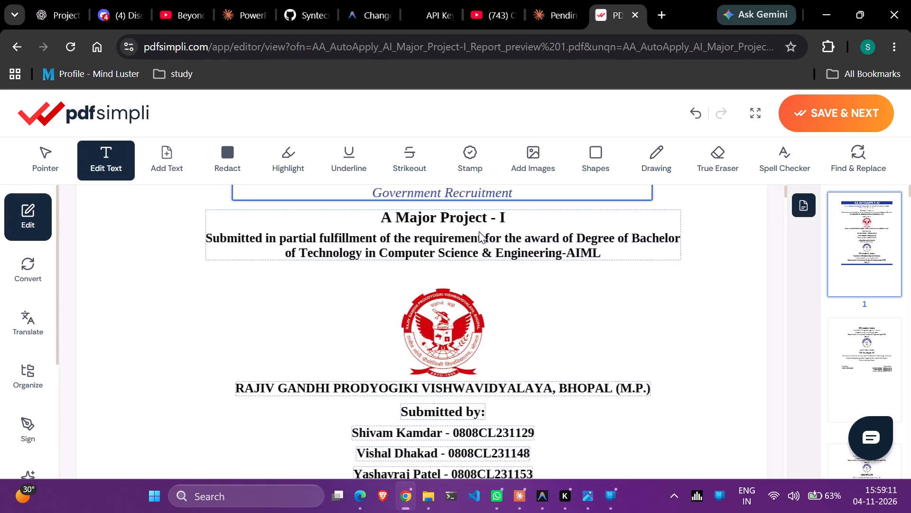
scroll(479, 231, "down", 5)
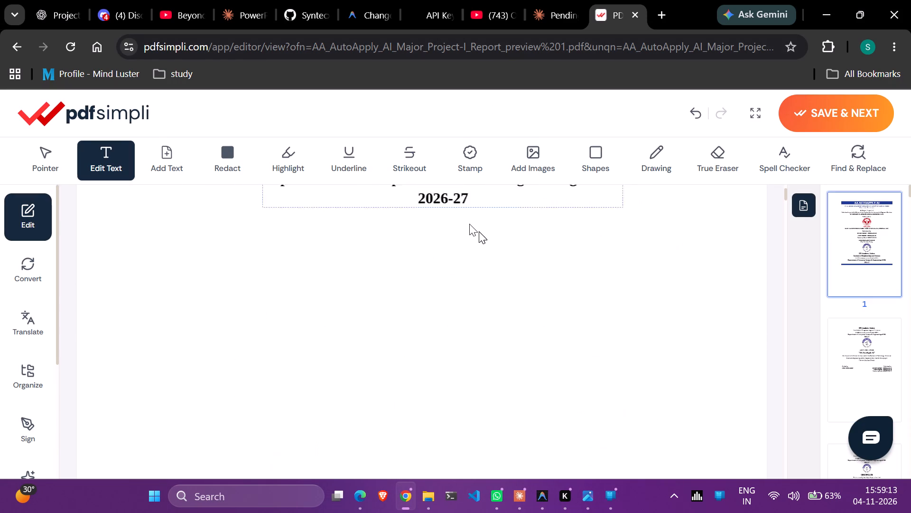
scroll(479, 231, "down", 3)
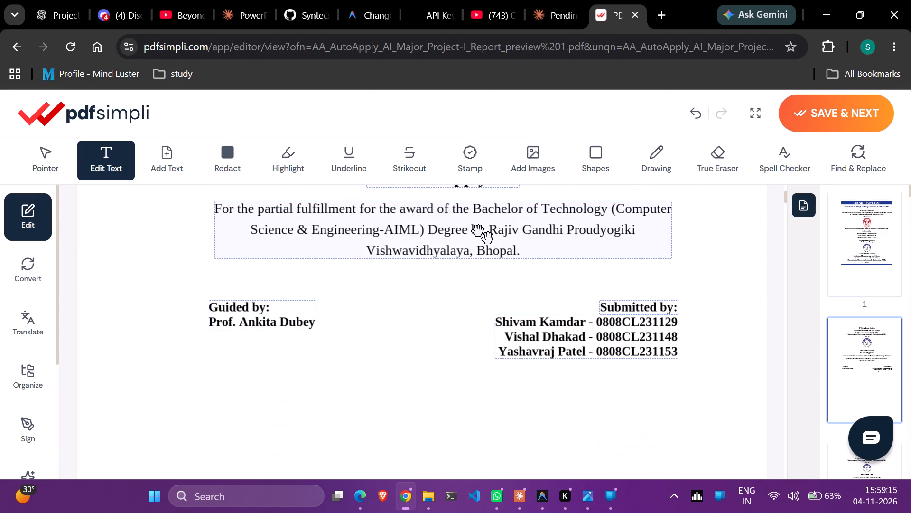
scroll(479, 231, "down", 4)
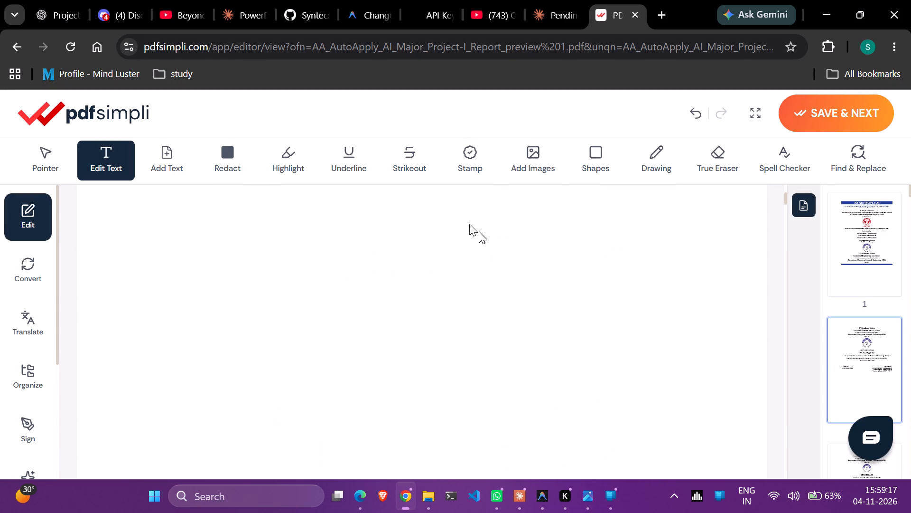
scroll(479, 231, "down", 4)
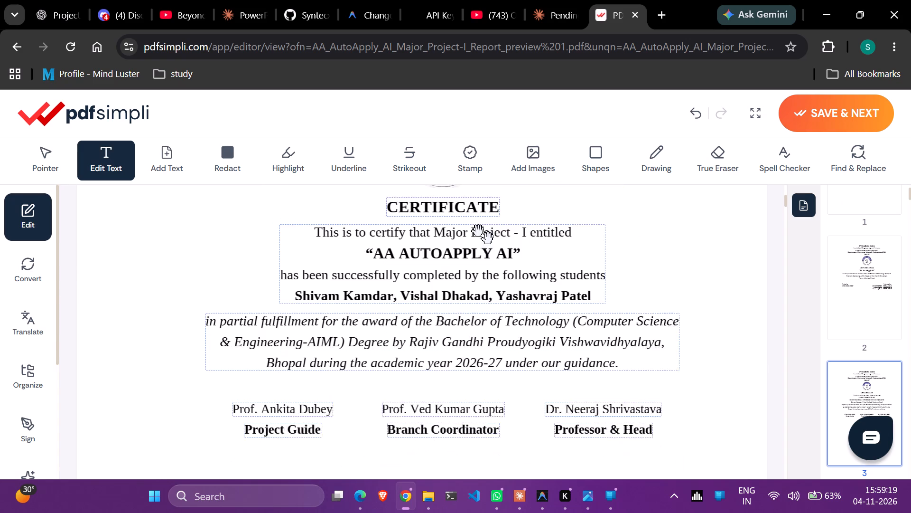
scroll(479, 231, "down", 2)
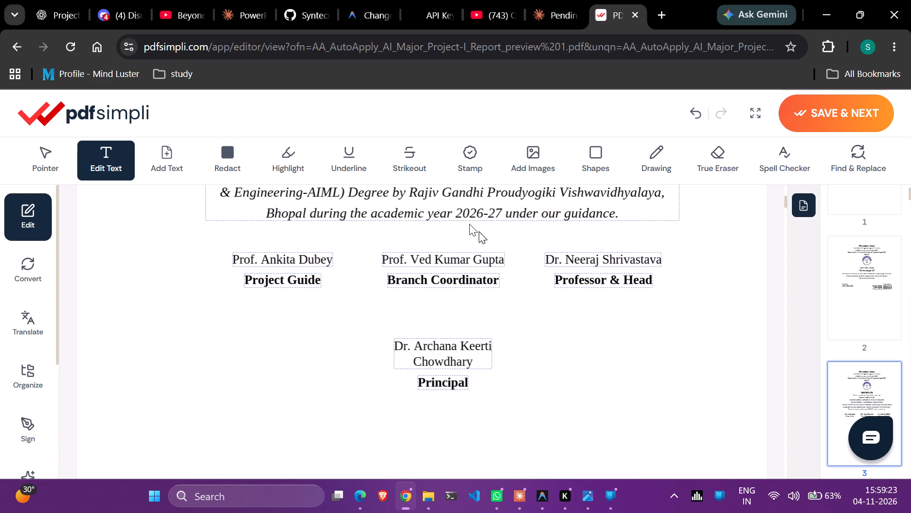
scroll(479, 231, "down", 3)
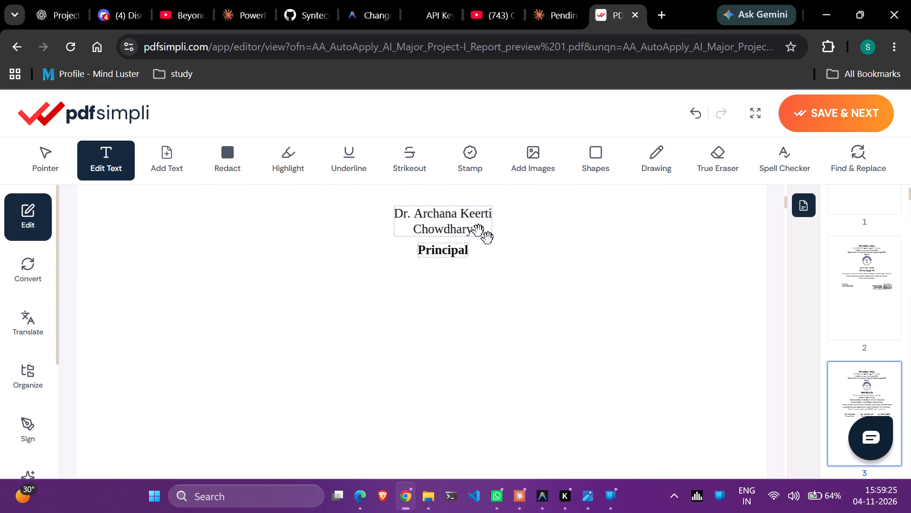
scroll(479, 231, "down", 4)
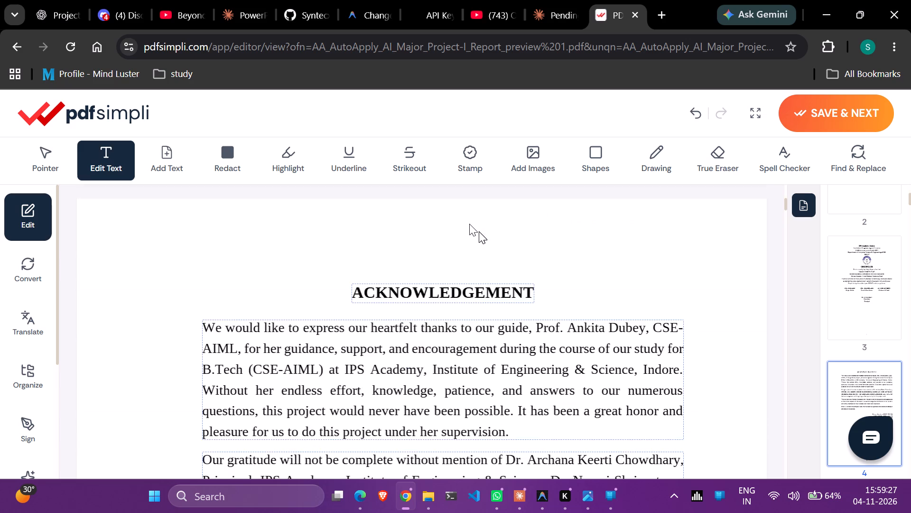
scroll(479, 231, "down", 5)
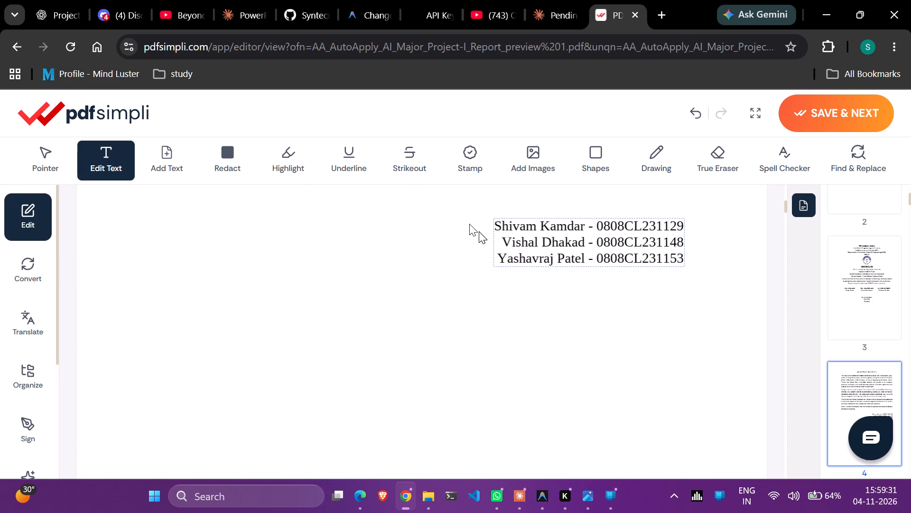
scroll(479, 231, "down", 6)
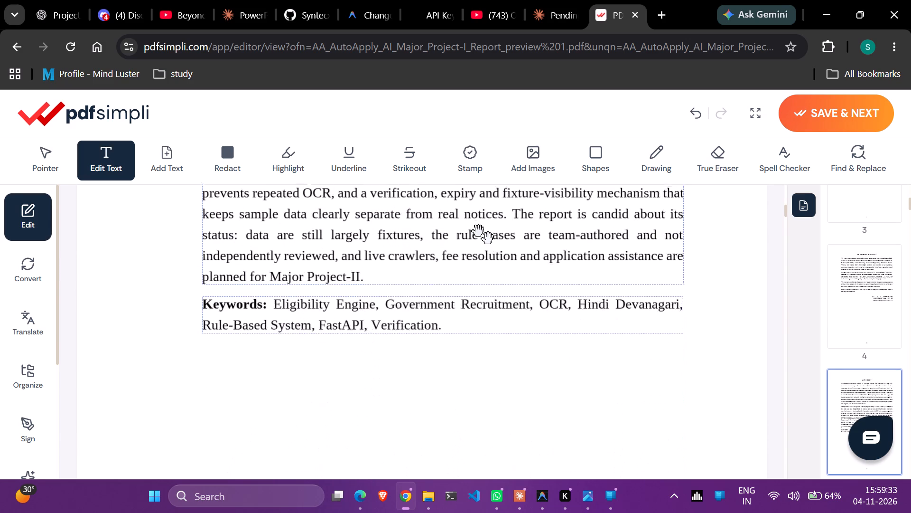
scroll(479, 231, "down", 5)
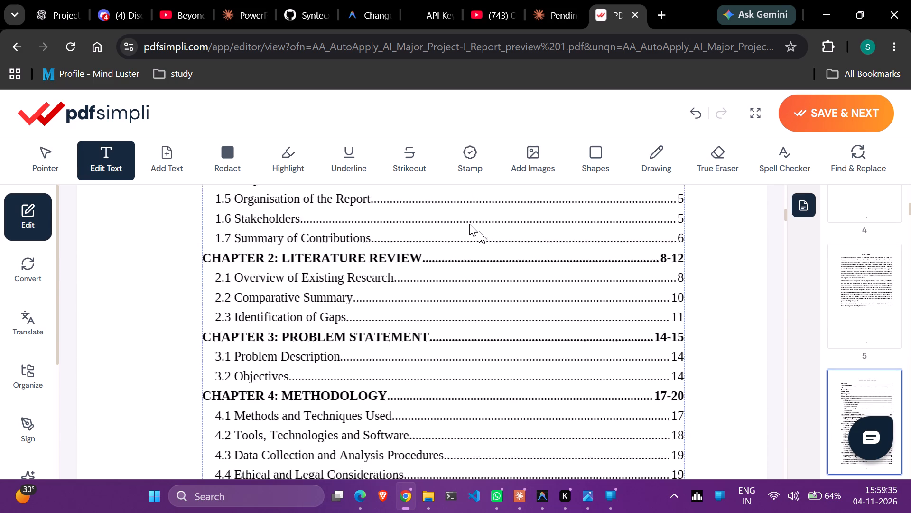
scroll(479, 231, "down", 6)
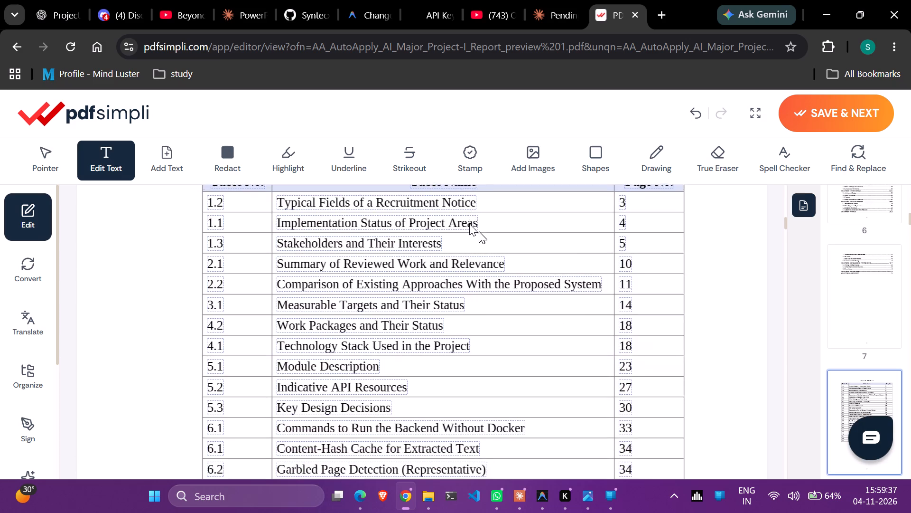
scroll(479, 231, "down", 7)
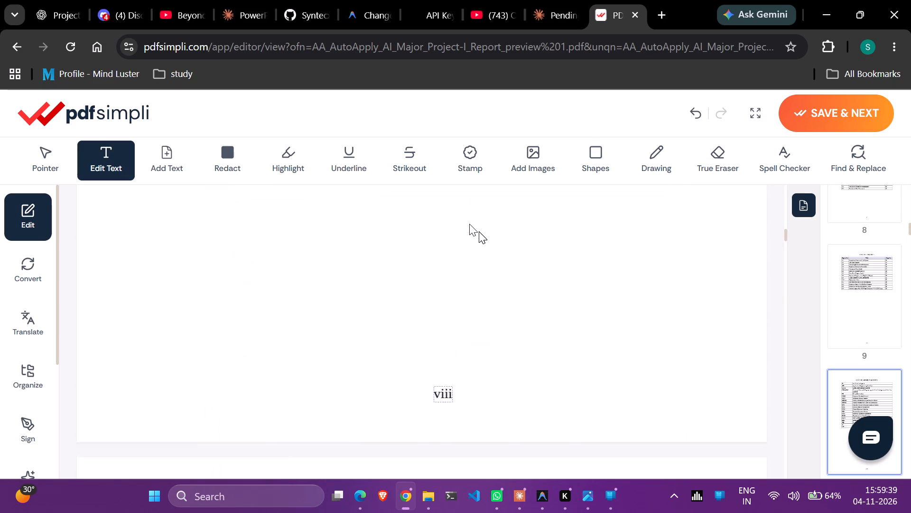
scroll(479, 231, "up", 5)
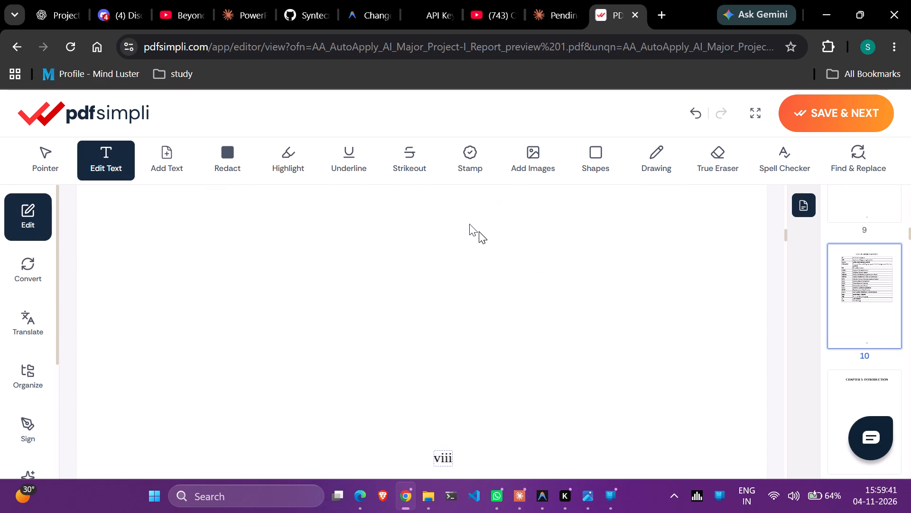
Start saving the edited report and choose PDF as the download format.
left_click(810, 112)
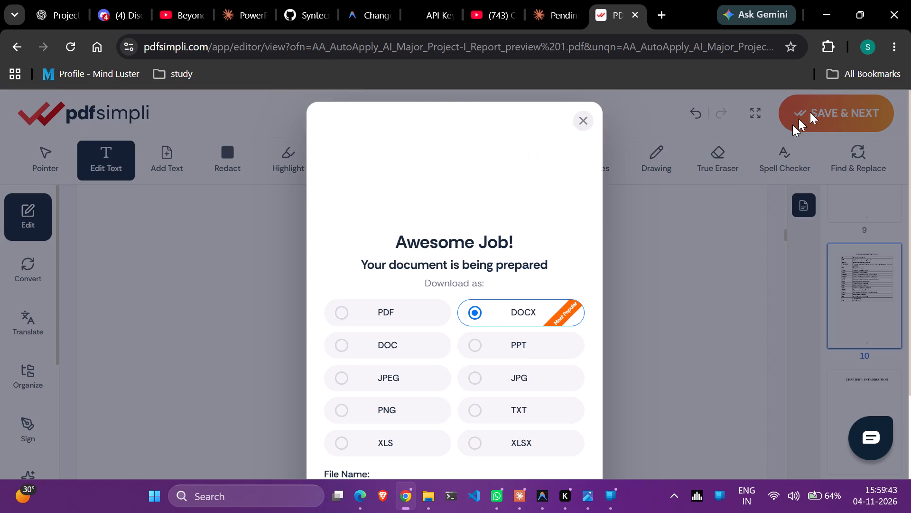
left_click(399, 311)
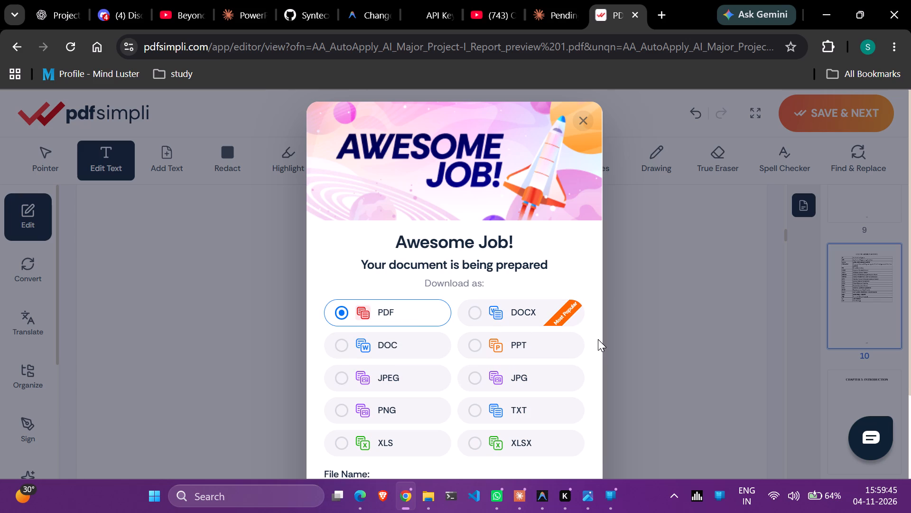
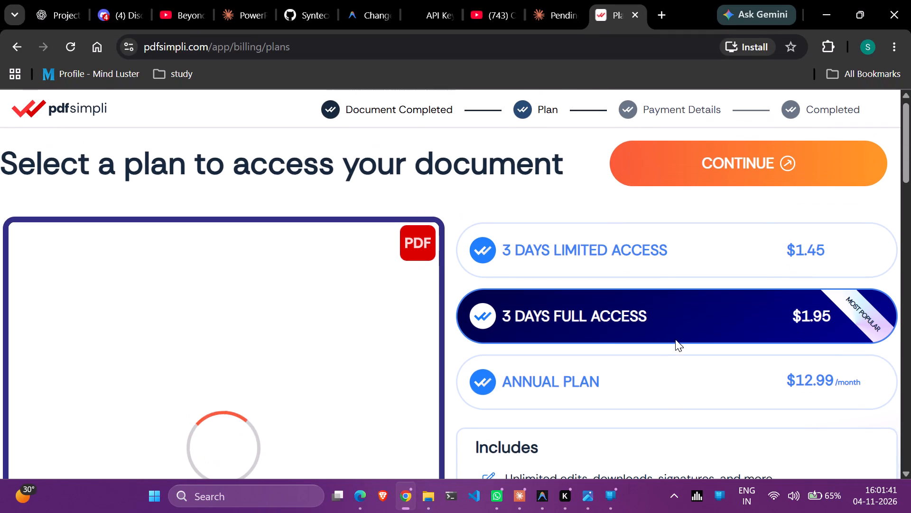
Examine PDFSimpli's plan options, included features and document preview on the plan selection page.
scroll(675, 339, "up", 3)
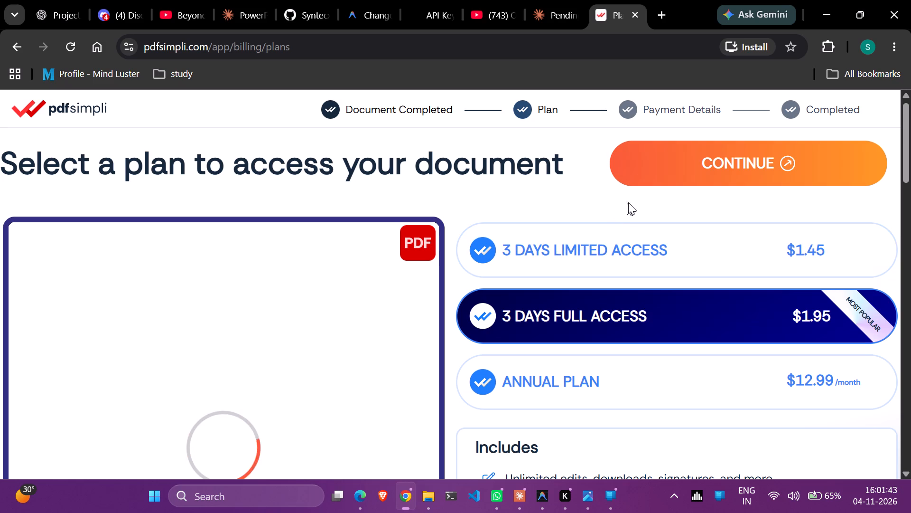
scroll(636, 198, "down", 3)
scroll(636, 198, "up", 5)
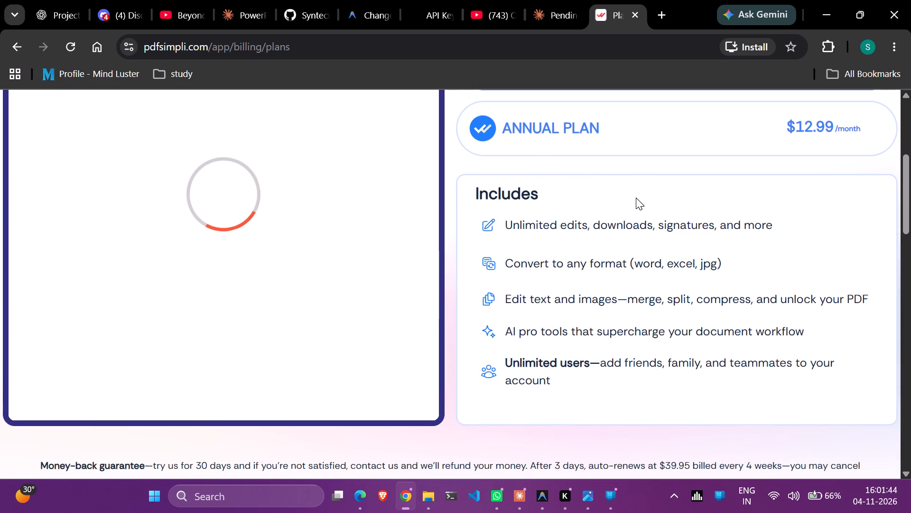
scroll(636, 198, "down", 8)
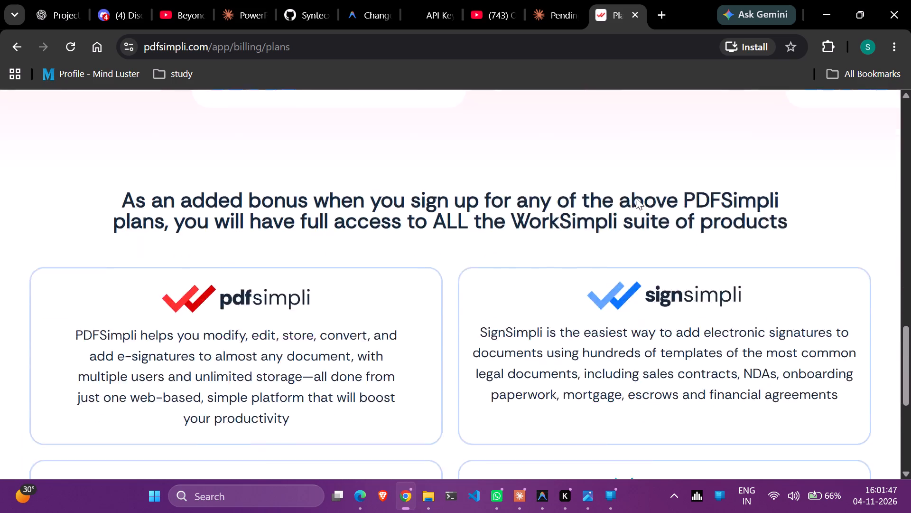
scroll(636, 198, "up", 10)
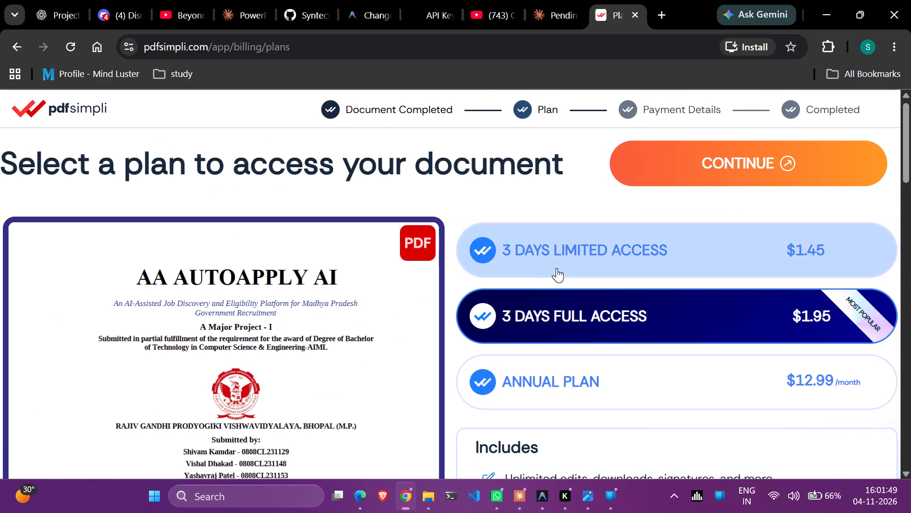
scroll(561, 289, "up", 2)
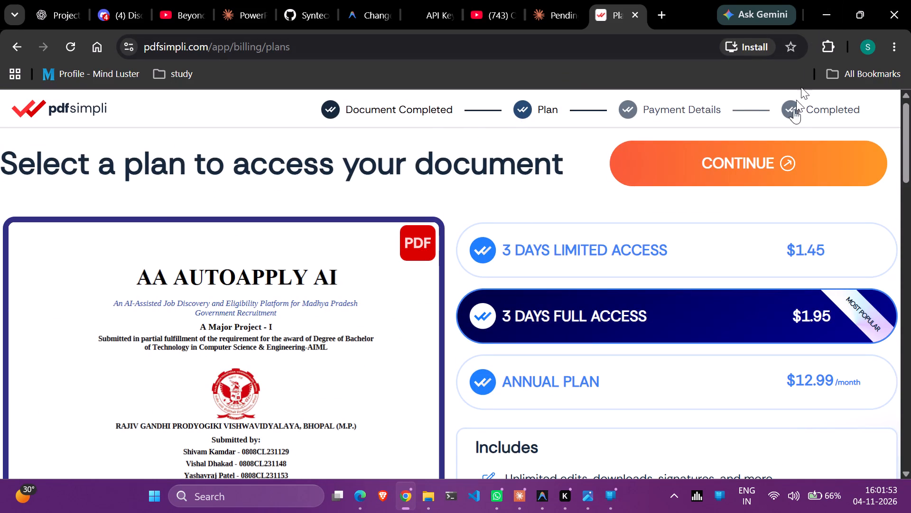
Switch to File Explorer and look through the Downloads folder for the AA AutoApply AI report PDF.
left_click(419, 499)
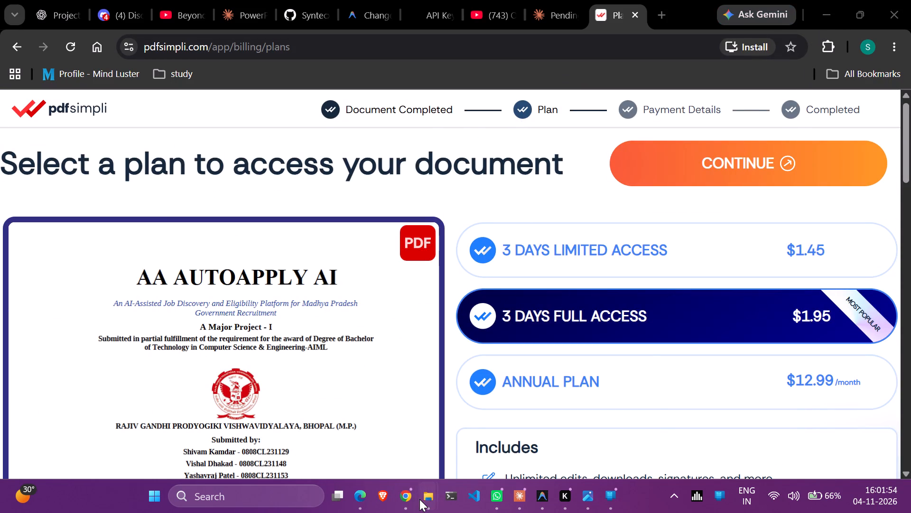
left_click(526, 433)
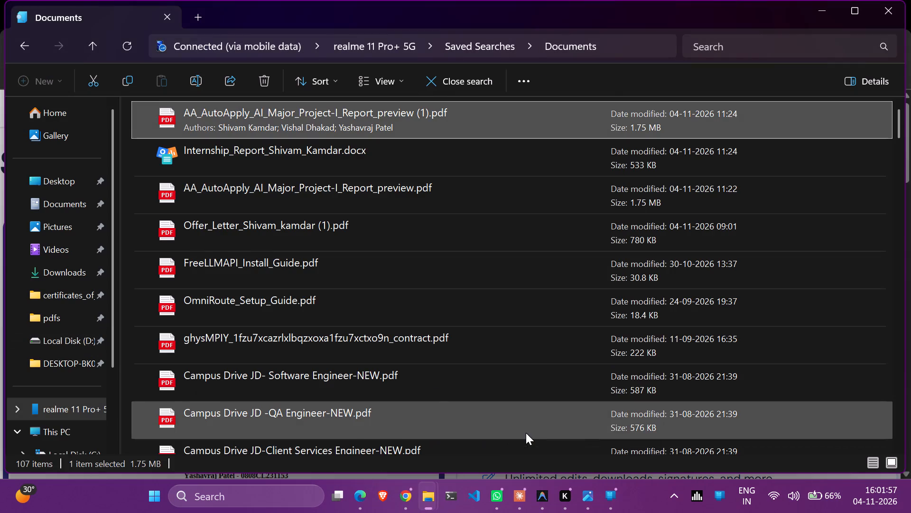
left_click(67, 266)
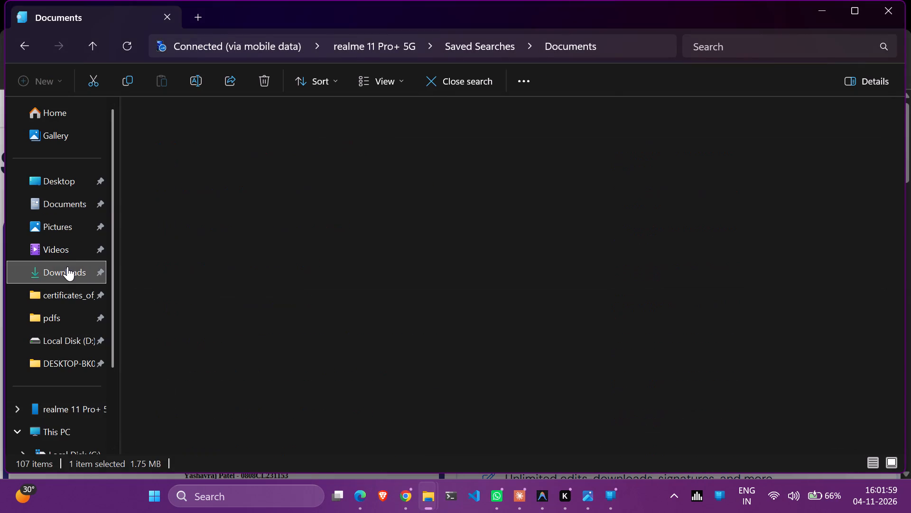
scroll(284, 297, "up", 1)
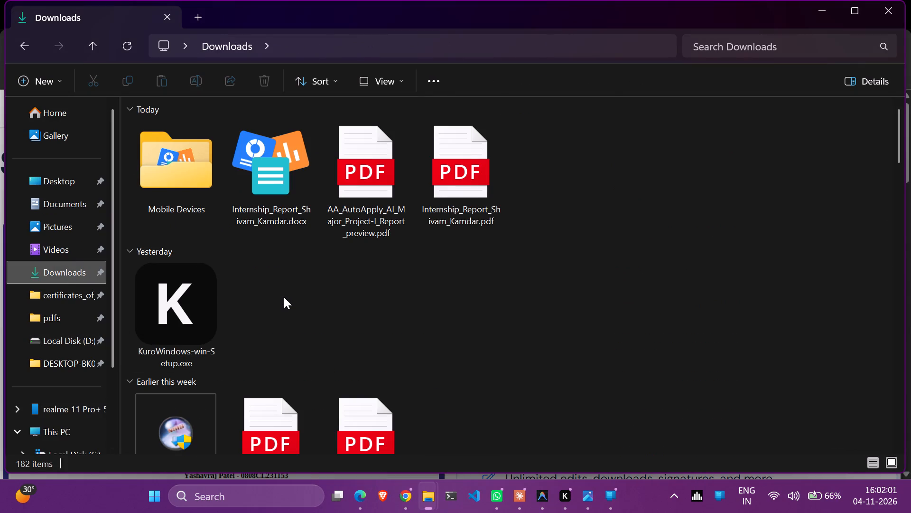
scroll(284, 297, "up", 2)
scroll(284, 297, "down", 1)
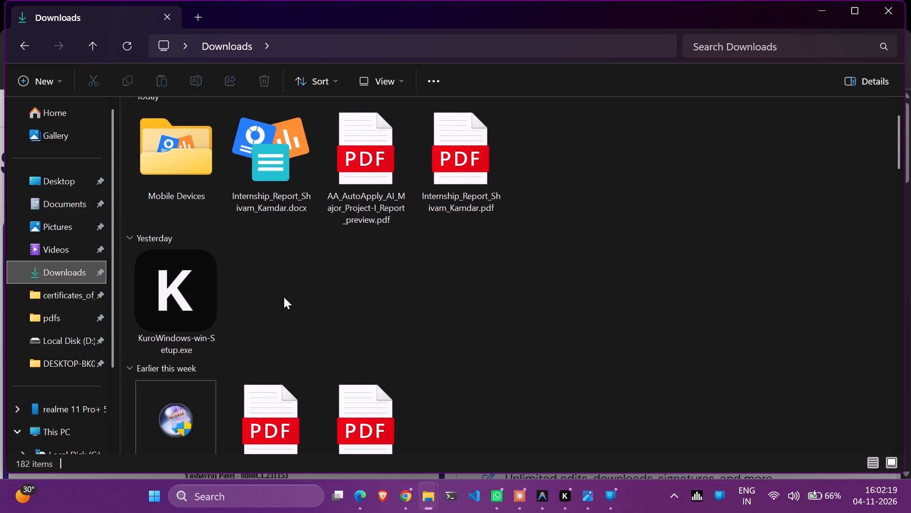
scroll(284, 297, "down", 1)
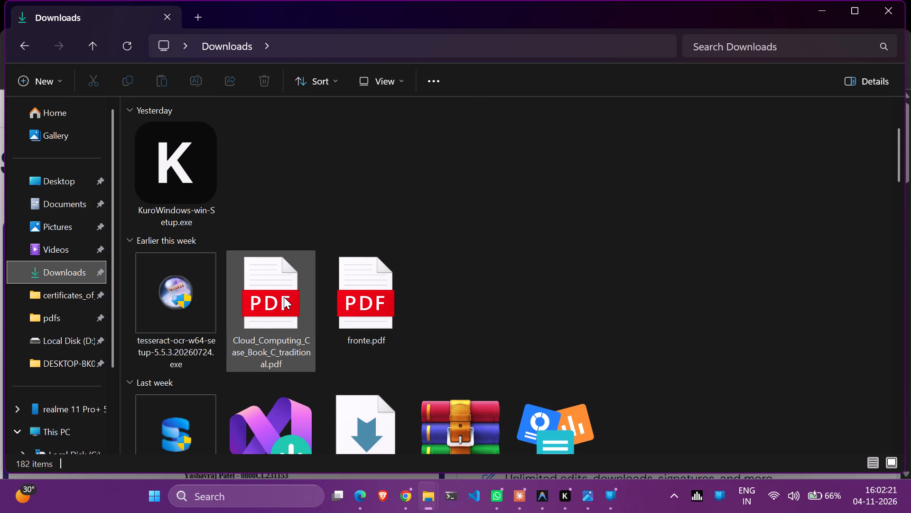
scroll(284, 297, "up", 3)
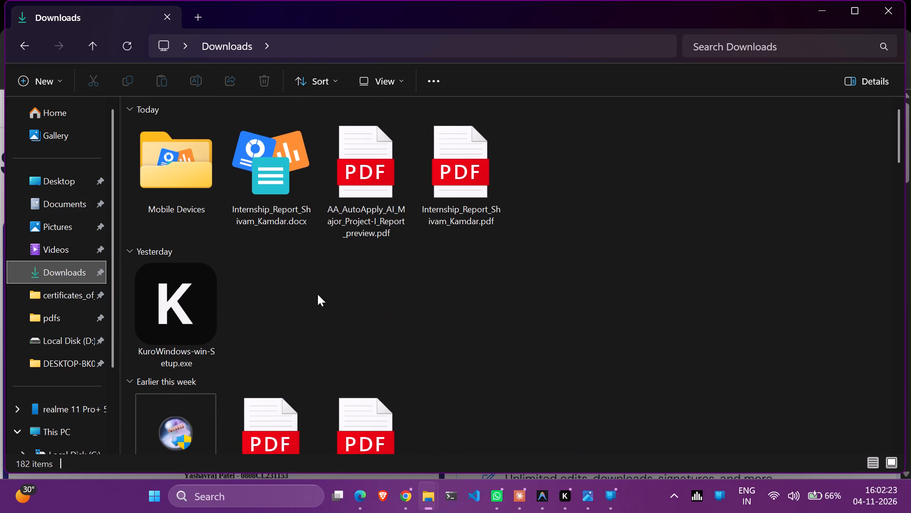
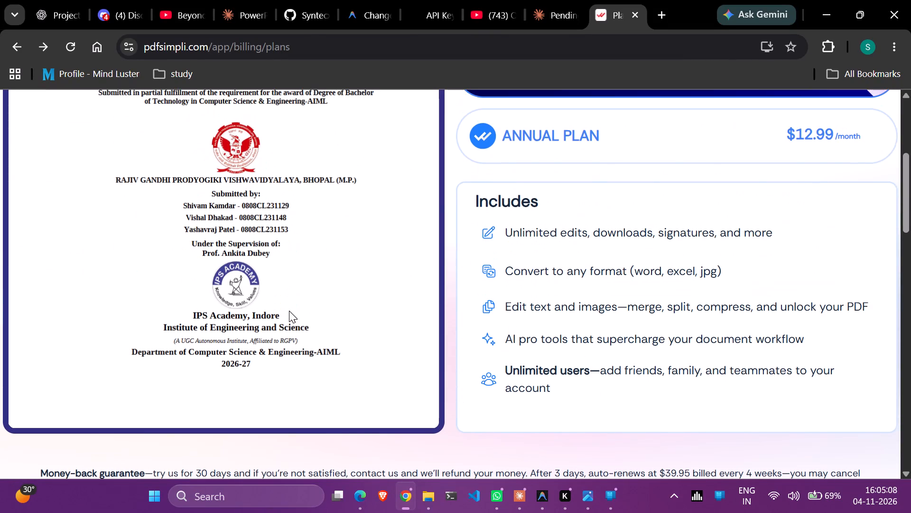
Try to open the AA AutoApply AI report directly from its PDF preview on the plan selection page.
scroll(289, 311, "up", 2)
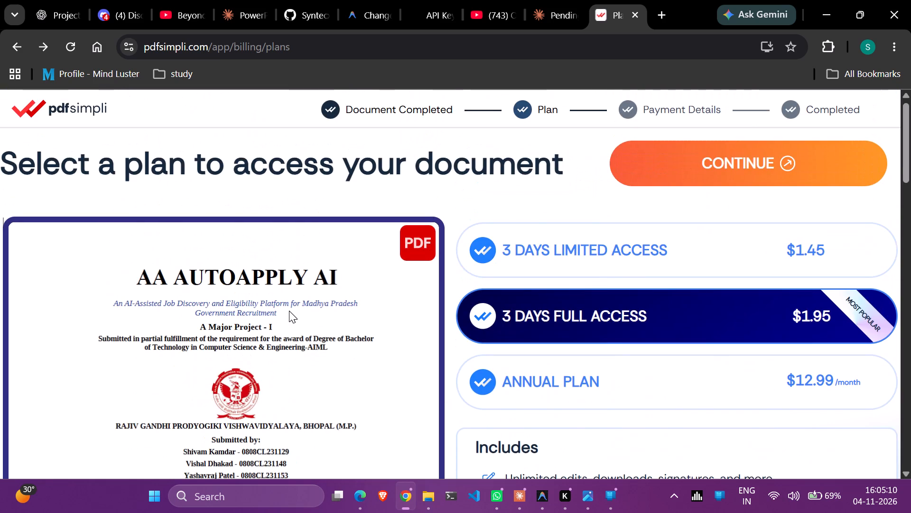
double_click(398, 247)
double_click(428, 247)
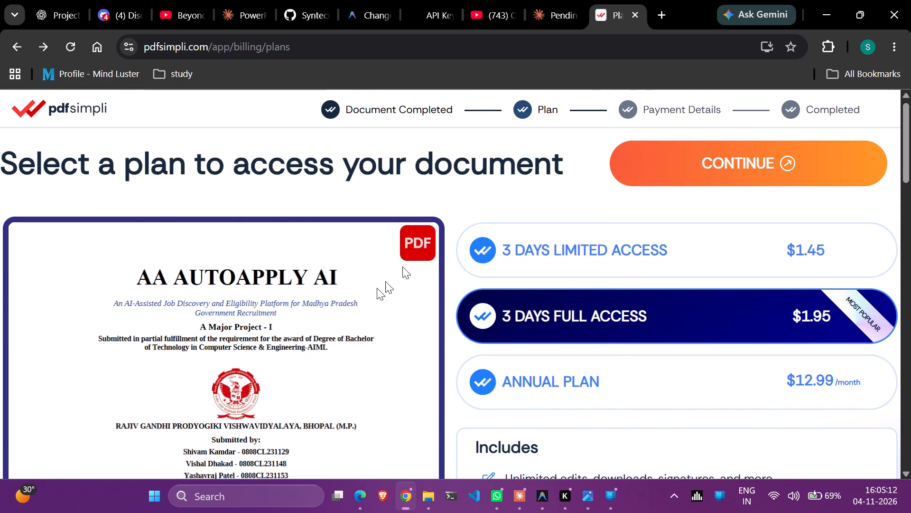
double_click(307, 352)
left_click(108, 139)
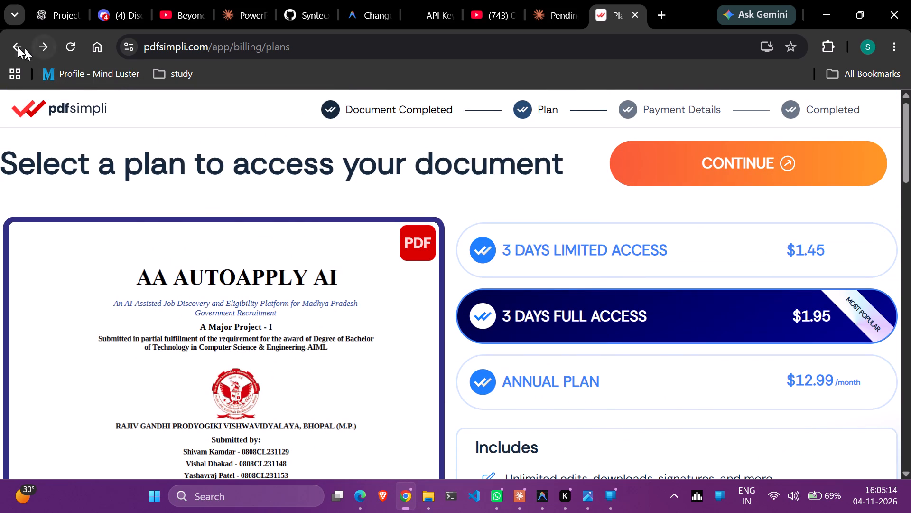
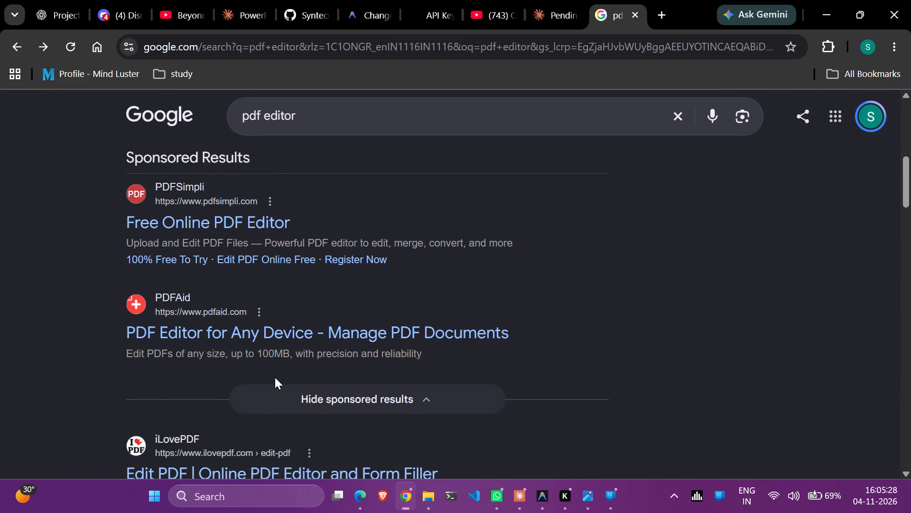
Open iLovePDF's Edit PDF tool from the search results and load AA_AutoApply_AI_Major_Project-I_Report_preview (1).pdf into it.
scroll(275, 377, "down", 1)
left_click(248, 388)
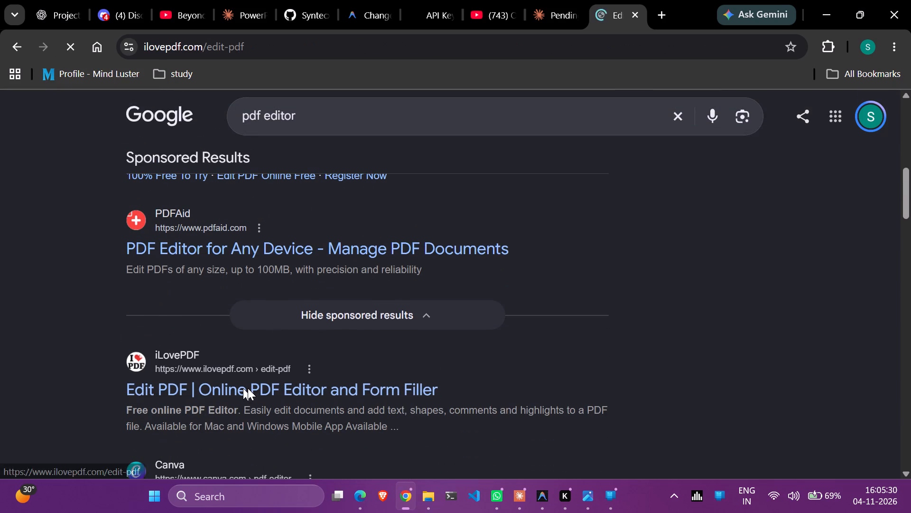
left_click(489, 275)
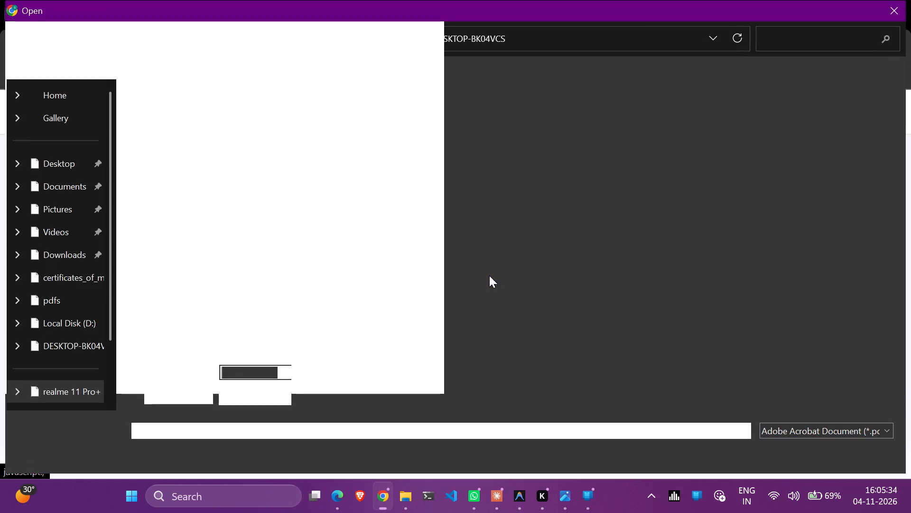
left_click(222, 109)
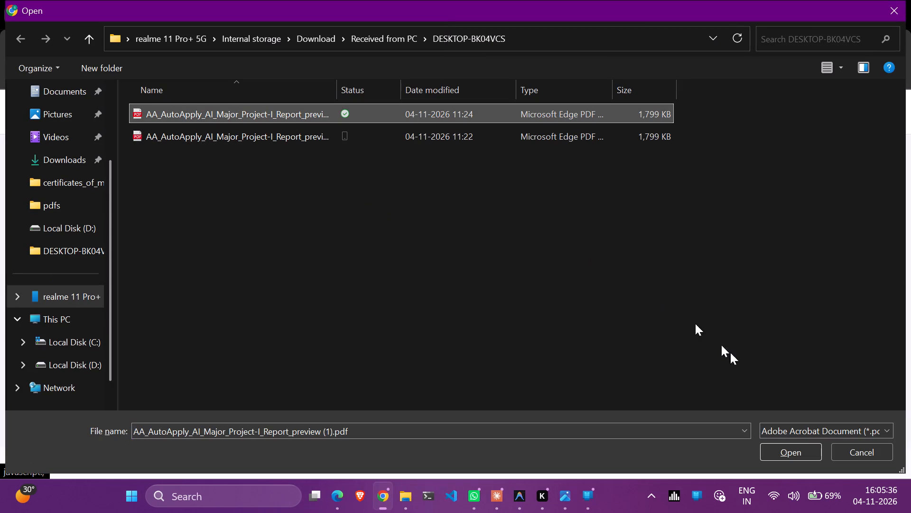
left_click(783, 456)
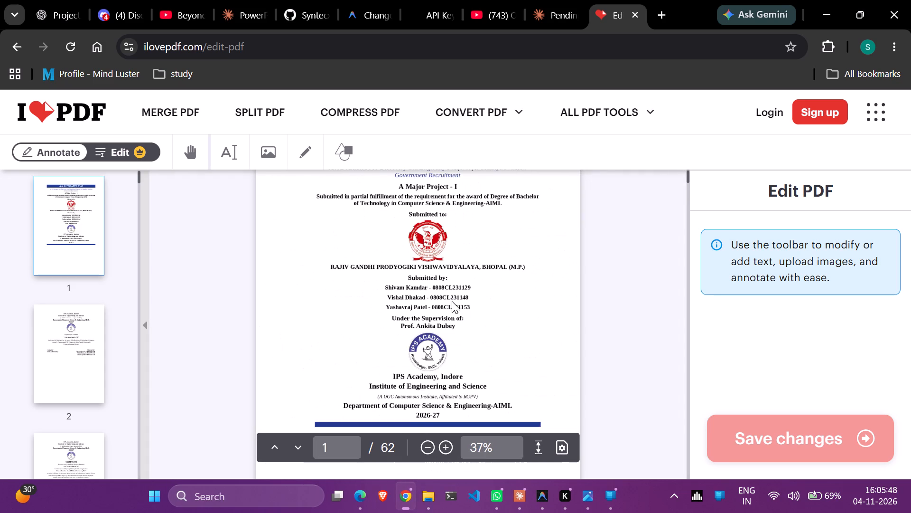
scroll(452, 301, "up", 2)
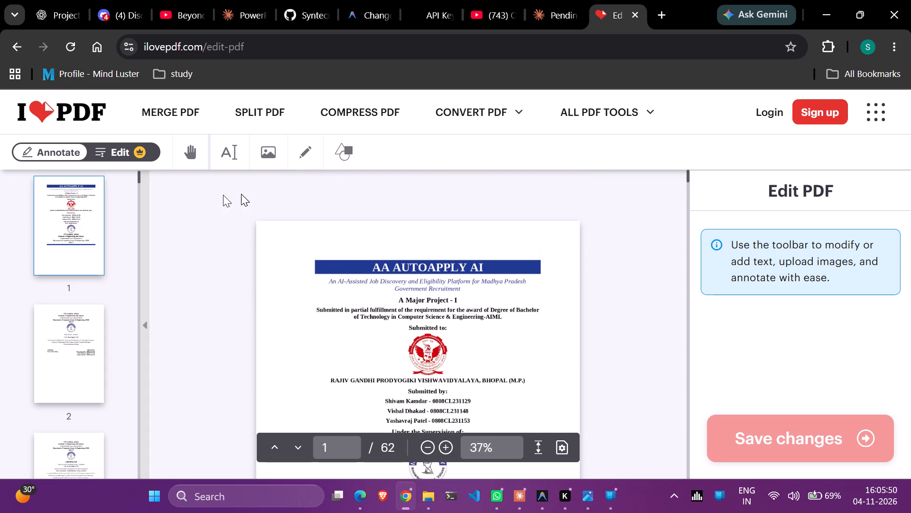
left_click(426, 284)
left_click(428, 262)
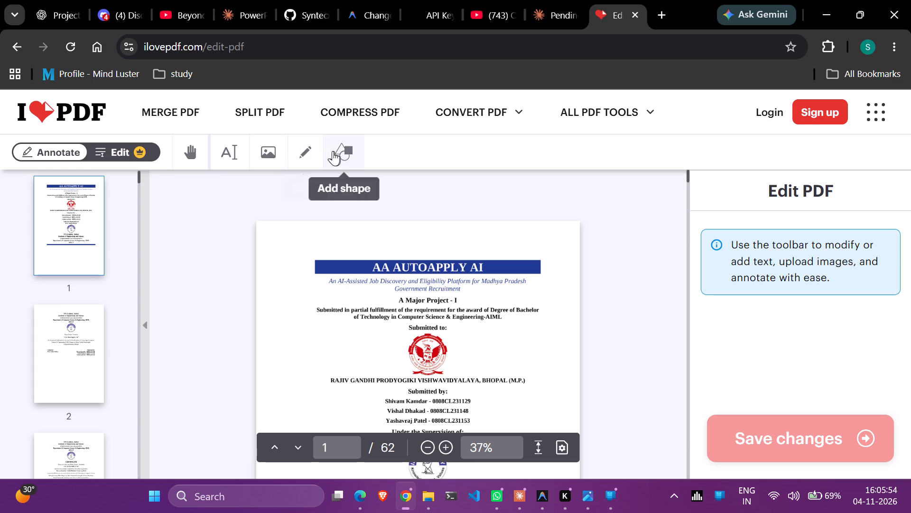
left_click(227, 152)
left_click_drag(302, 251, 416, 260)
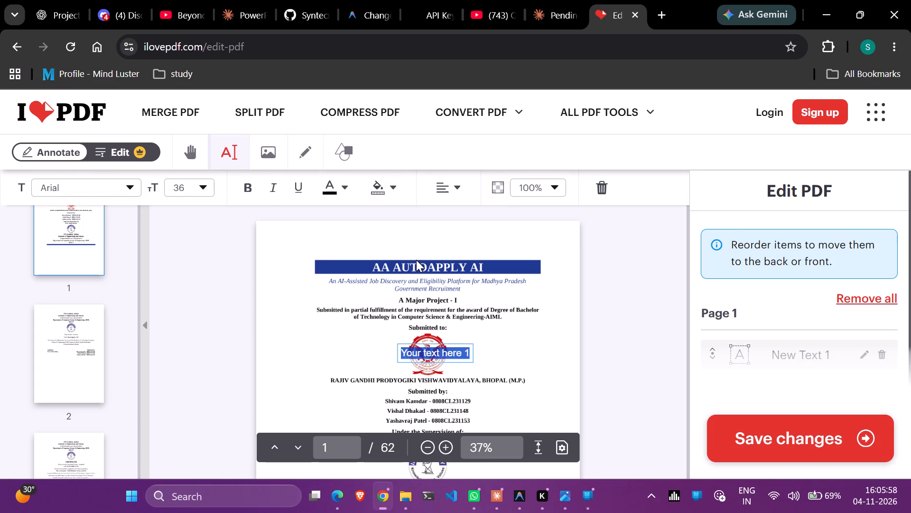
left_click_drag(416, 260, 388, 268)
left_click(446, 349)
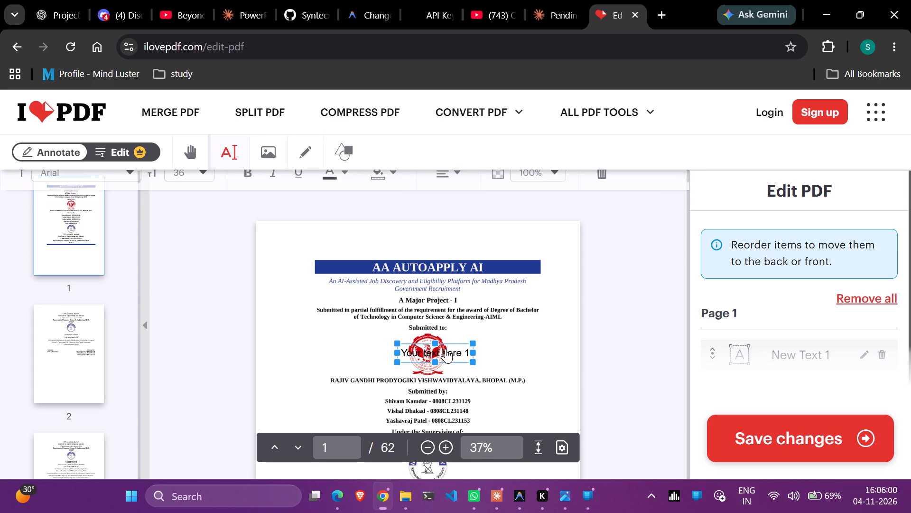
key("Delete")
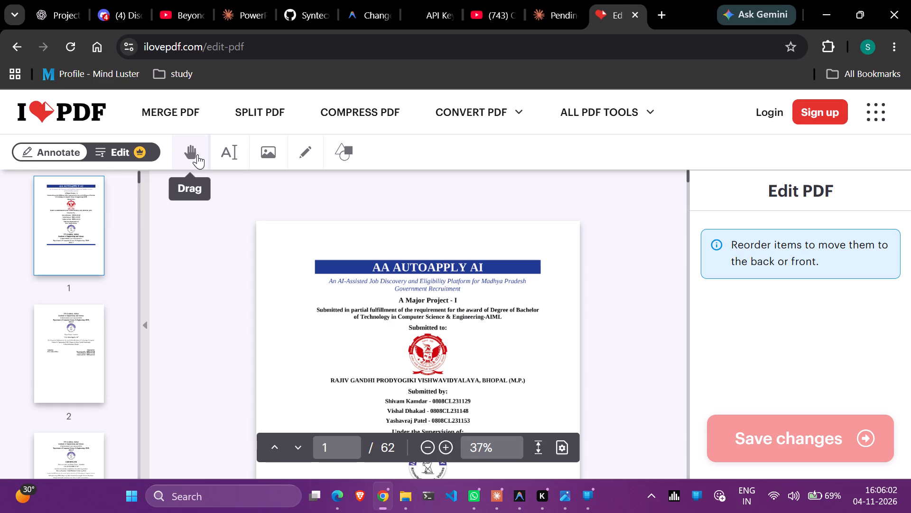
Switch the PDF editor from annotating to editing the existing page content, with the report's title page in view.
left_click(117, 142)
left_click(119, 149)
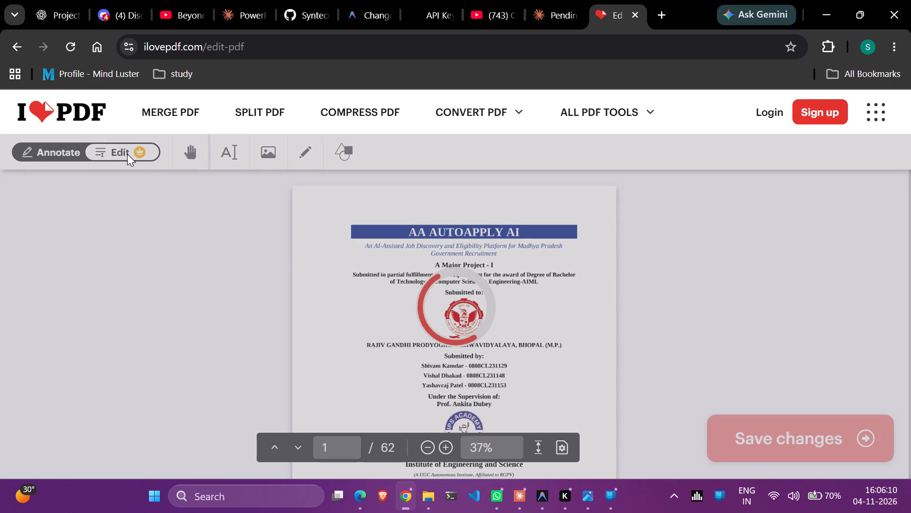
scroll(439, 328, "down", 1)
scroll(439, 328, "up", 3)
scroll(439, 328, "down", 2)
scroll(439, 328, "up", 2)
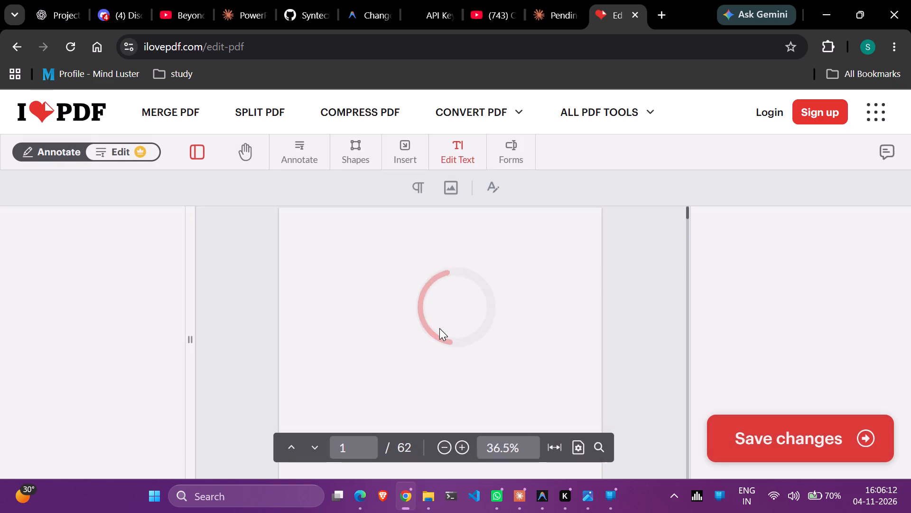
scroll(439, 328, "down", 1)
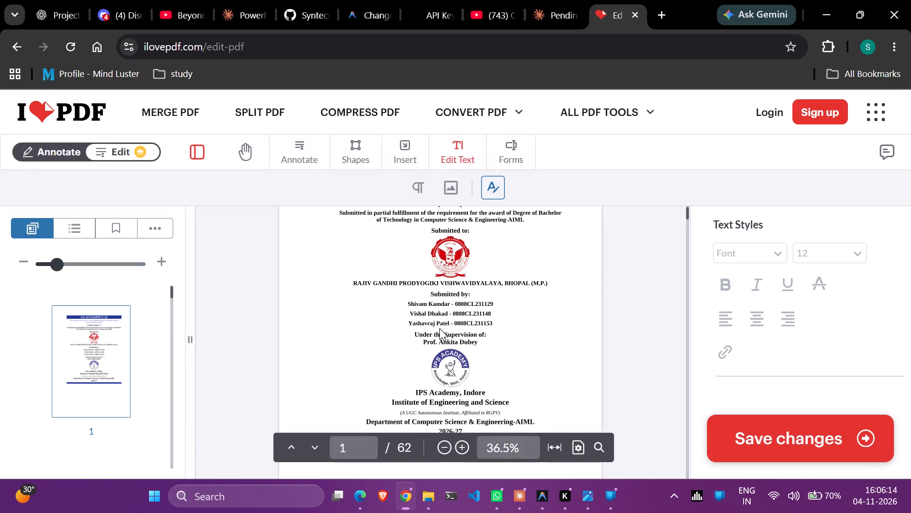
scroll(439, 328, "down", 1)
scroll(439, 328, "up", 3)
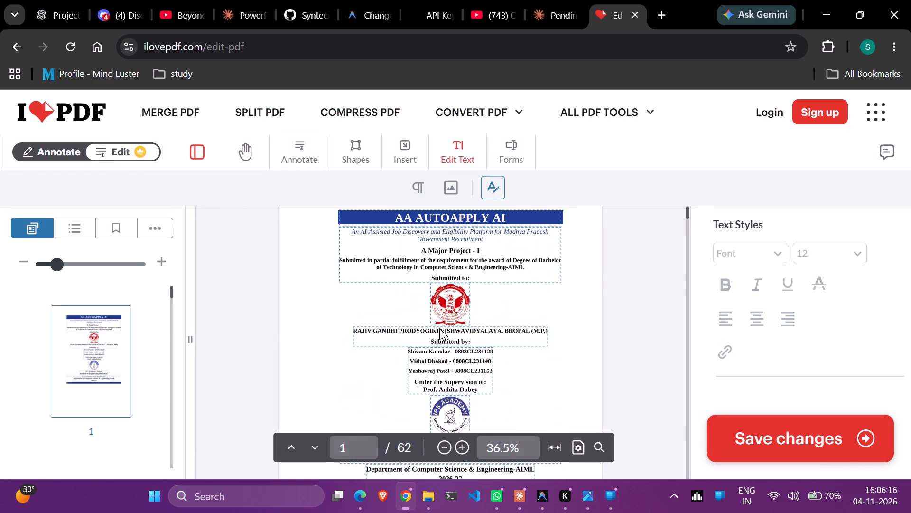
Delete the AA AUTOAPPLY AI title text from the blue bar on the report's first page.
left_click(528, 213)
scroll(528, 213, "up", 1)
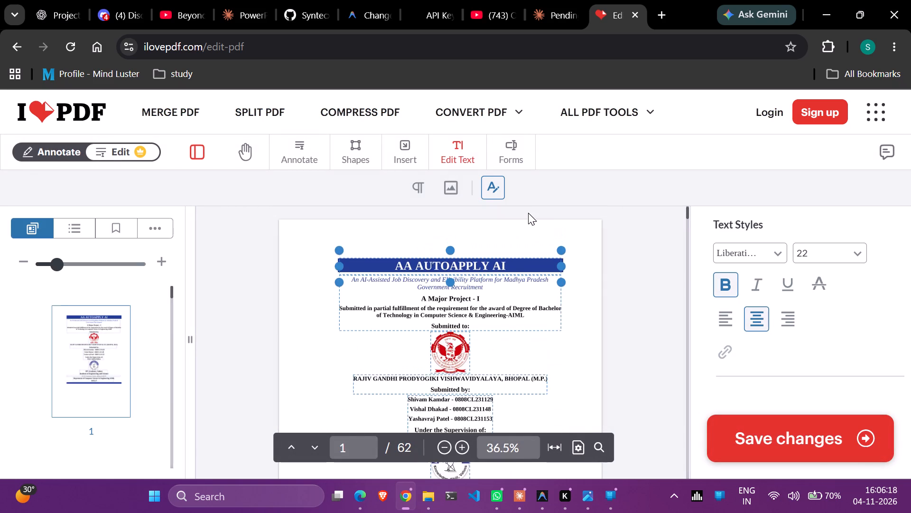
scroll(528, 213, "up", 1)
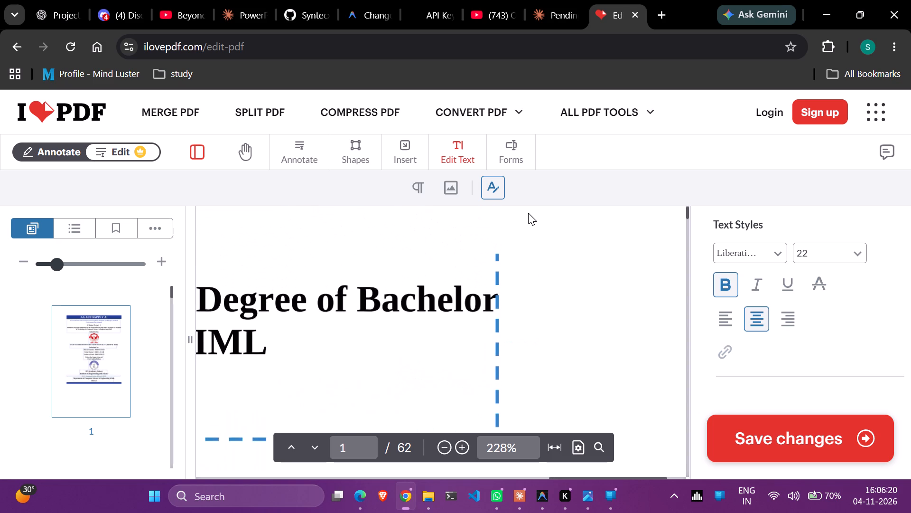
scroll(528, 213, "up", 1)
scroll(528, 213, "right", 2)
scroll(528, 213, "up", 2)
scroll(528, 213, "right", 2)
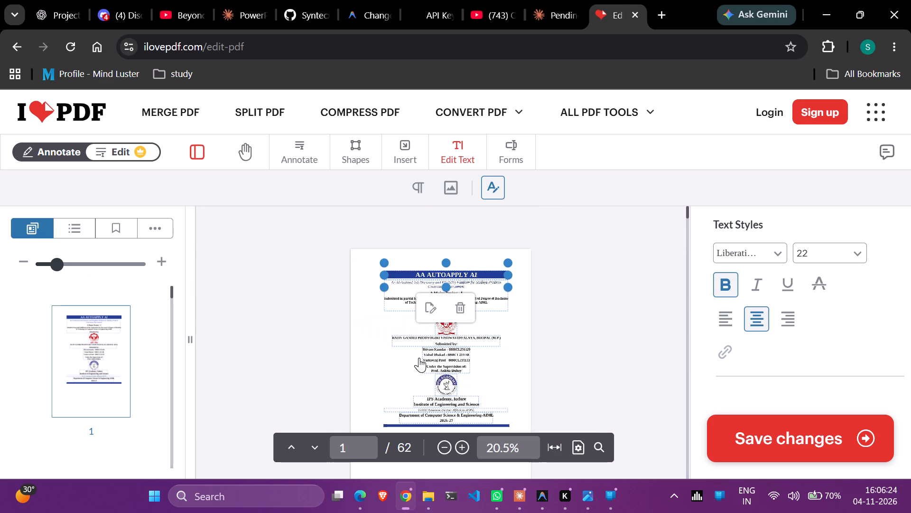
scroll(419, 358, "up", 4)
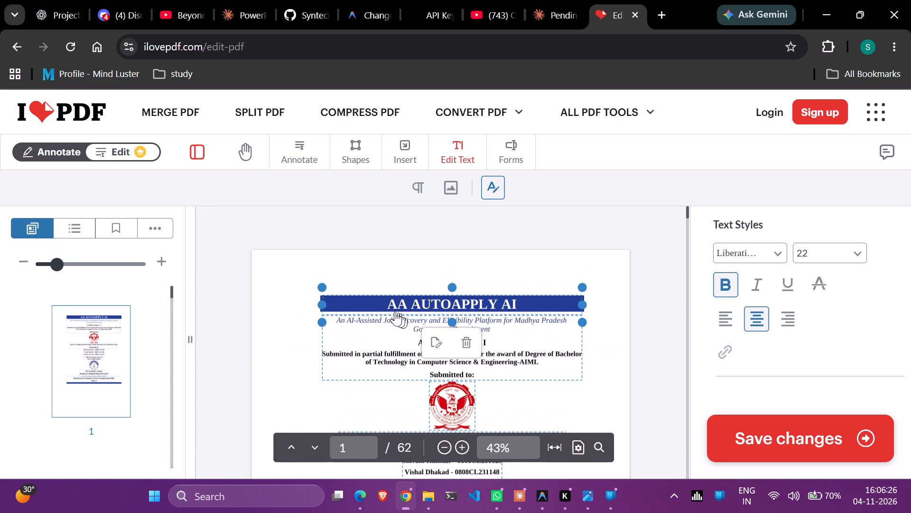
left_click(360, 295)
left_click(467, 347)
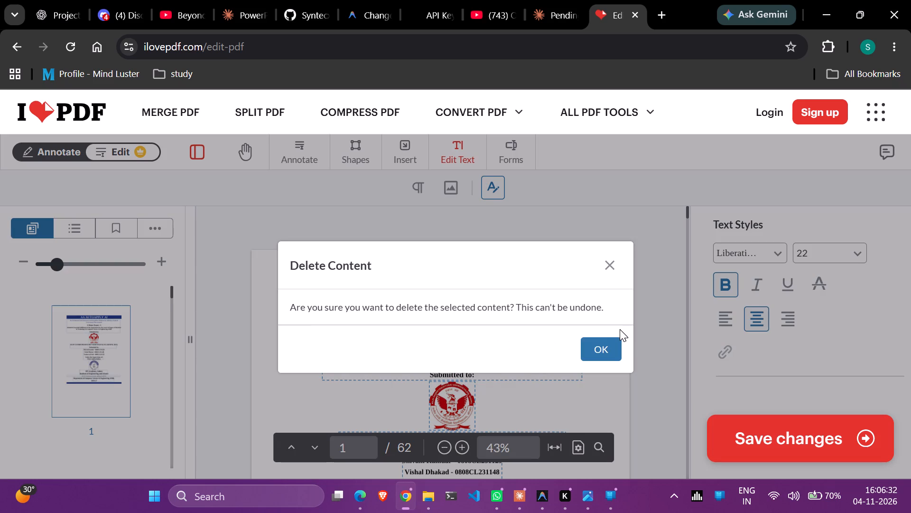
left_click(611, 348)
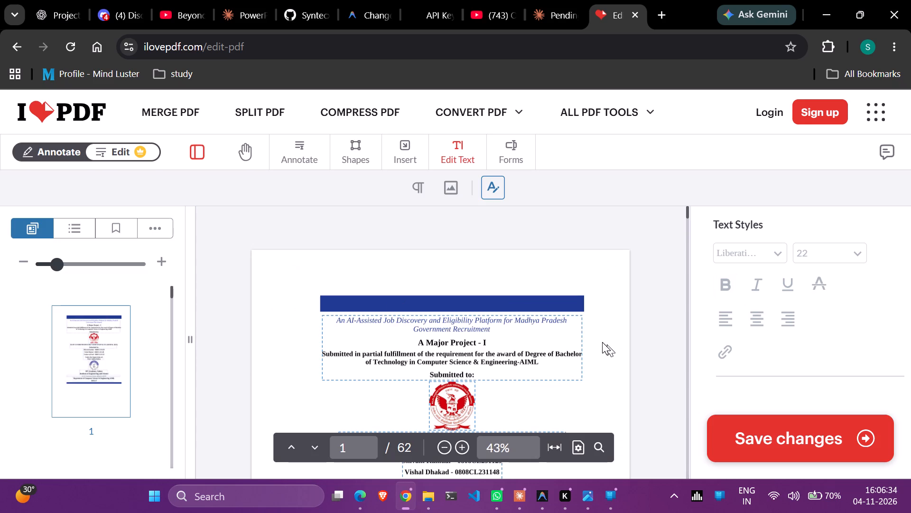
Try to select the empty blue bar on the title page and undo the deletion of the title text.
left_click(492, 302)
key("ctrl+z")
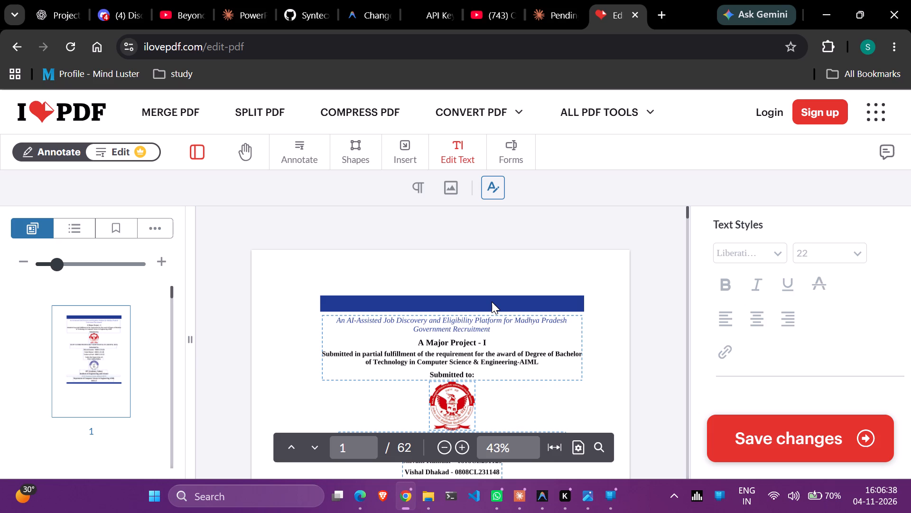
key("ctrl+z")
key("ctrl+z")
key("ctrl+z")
Leave the PDF editor for the web search results and change the search to pdf to doc.
left_click(13, 44)
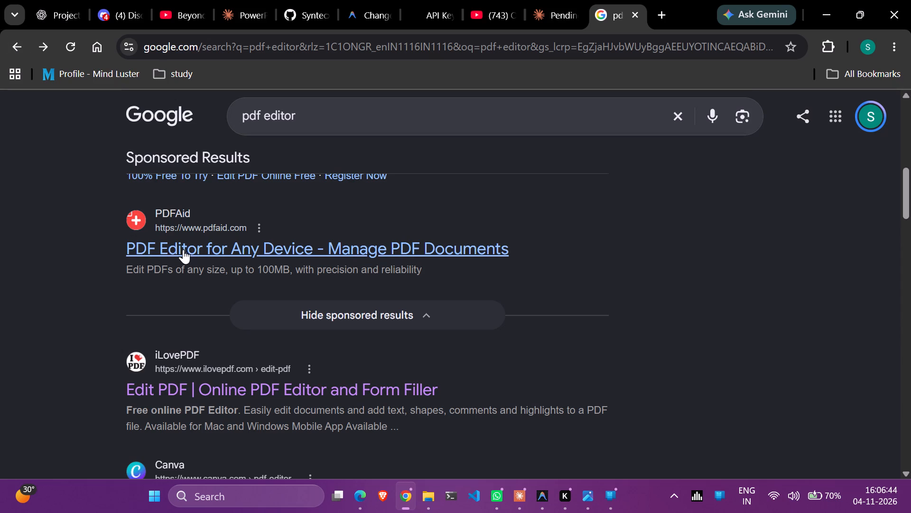
scroll(183, 252, "down", 3)
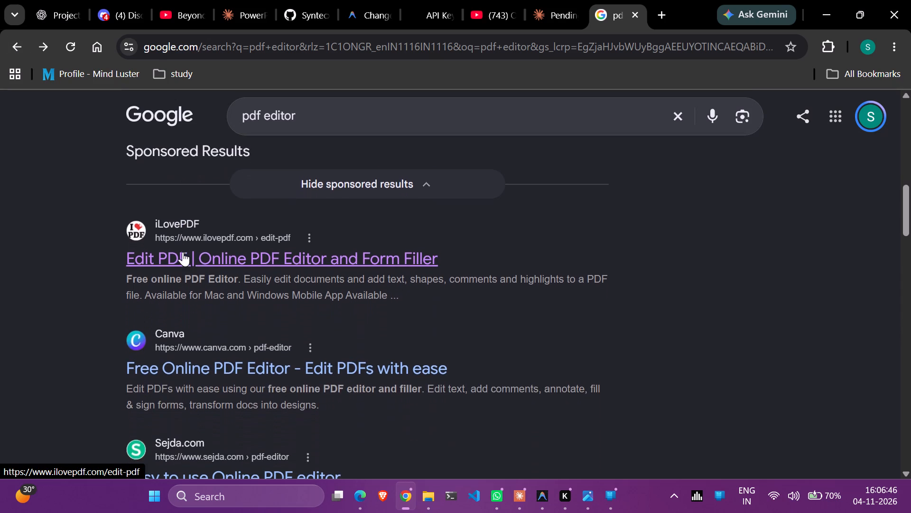
scroll(209, 368, "down", 1)
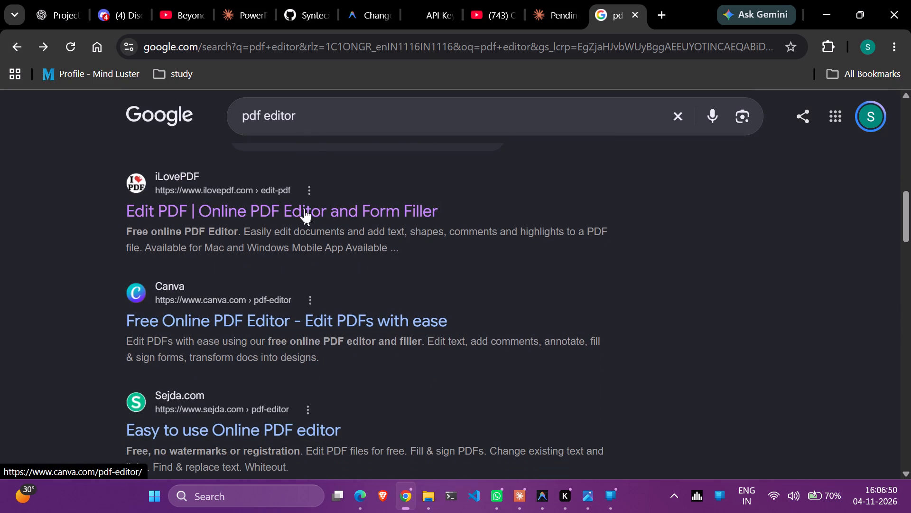
left_click(310, 126)
key("BackSpace")
key("BackSpace")
key("BackSpace")
key("BackSpace")
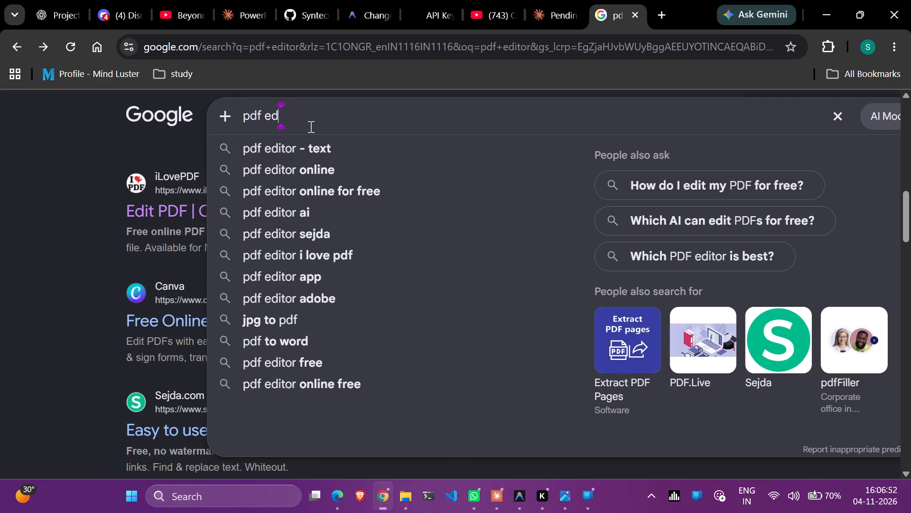
key("BackSpace")
key("BackSpace")
type("TO")
key("space")
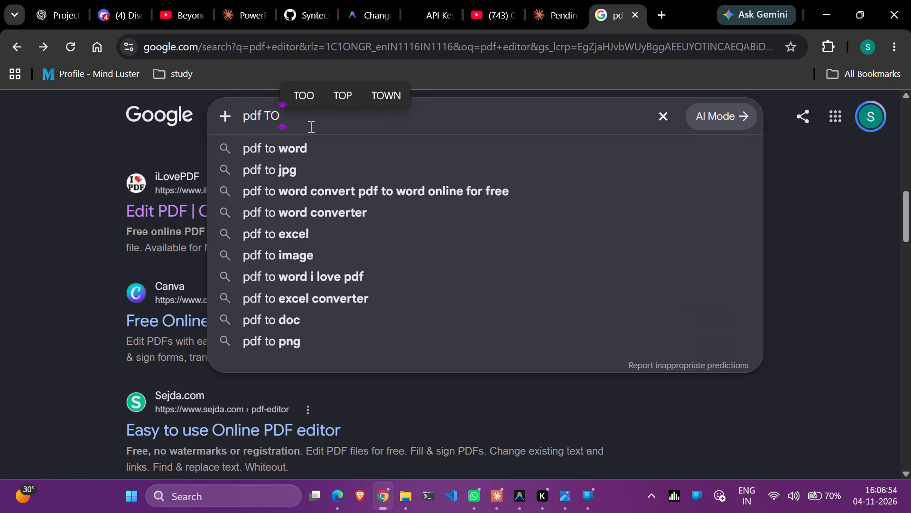
type("doc")
key("Down")
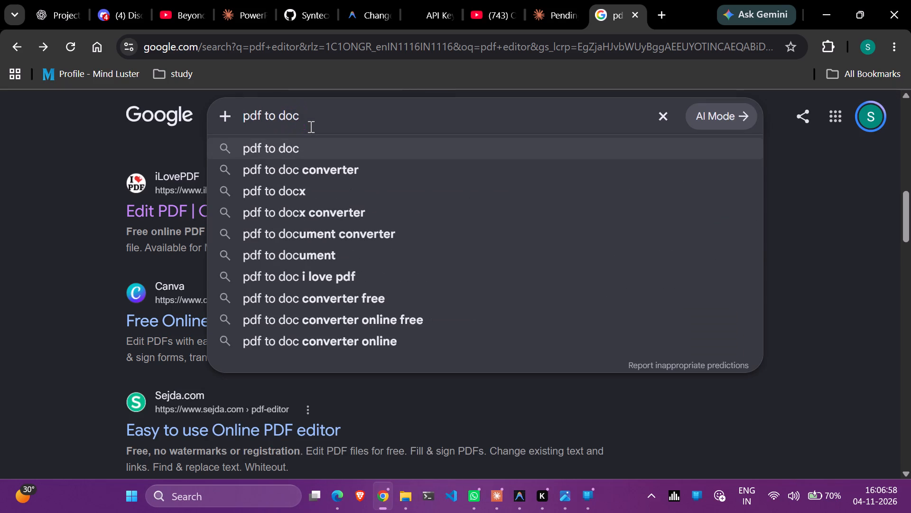
Search the web for pdf to doc and open iLovePDF's PDF to Word converter from the results.
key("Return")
left_click(260, 258)
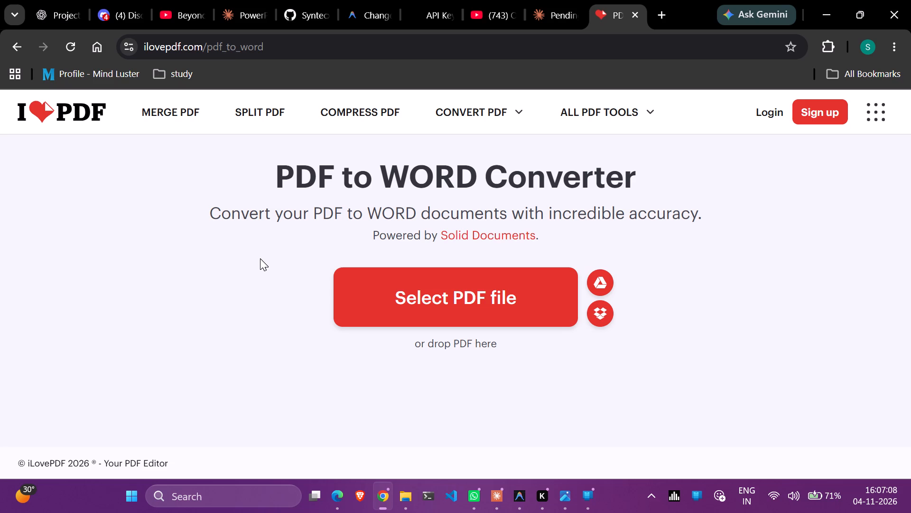
Load AA_AutoApply_AI_Major_Project-I_Report_preview (1).pdf from the phone's DESKTOP-BK04VCS folder into the PDF to Word converter.
left_click(414, 294)
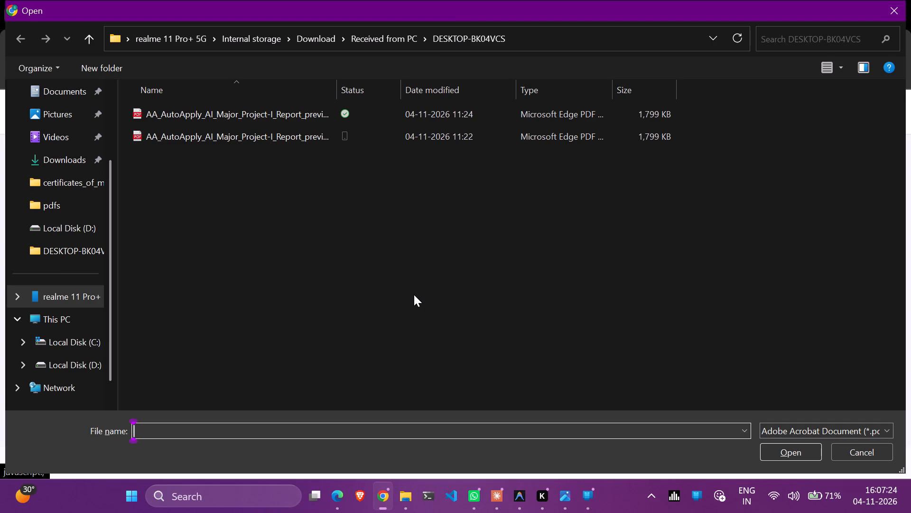
left_click(264, 115)
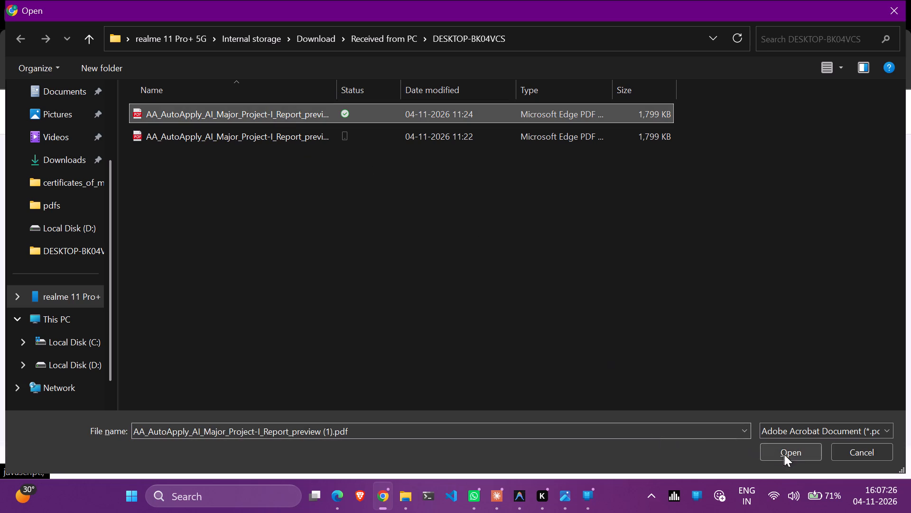
left_click(785, 455)
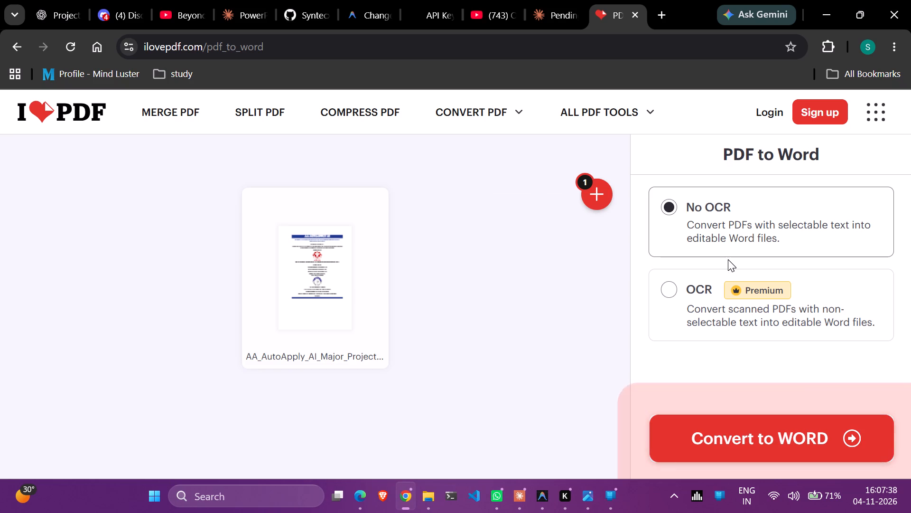
Convert the AA AutoApply AI report PDF to a Word document with the No OCR option.
left_click(763, 439)
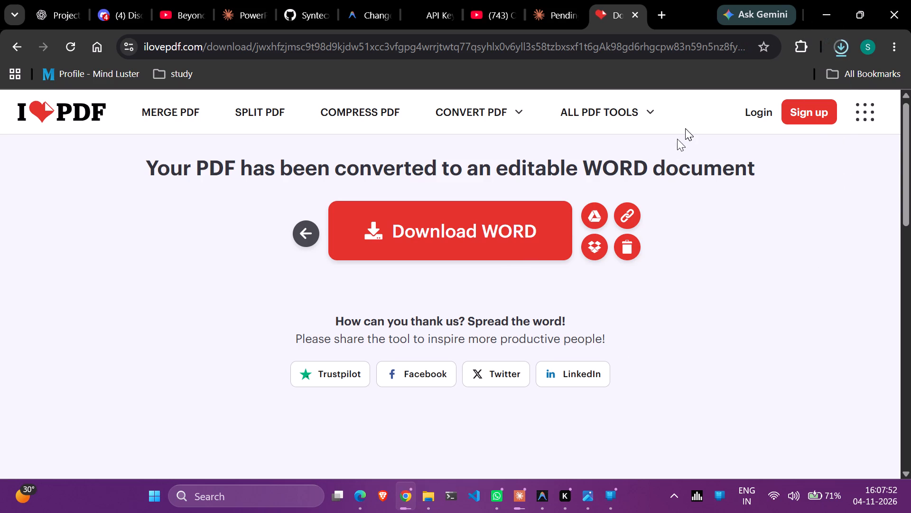
Open the downloaded AA_AutoApply_AI_Major_Project-I_Report_preview (1).docx in Trio Office and close its start window.
left_click(839, 48)
left_click(839, 48)
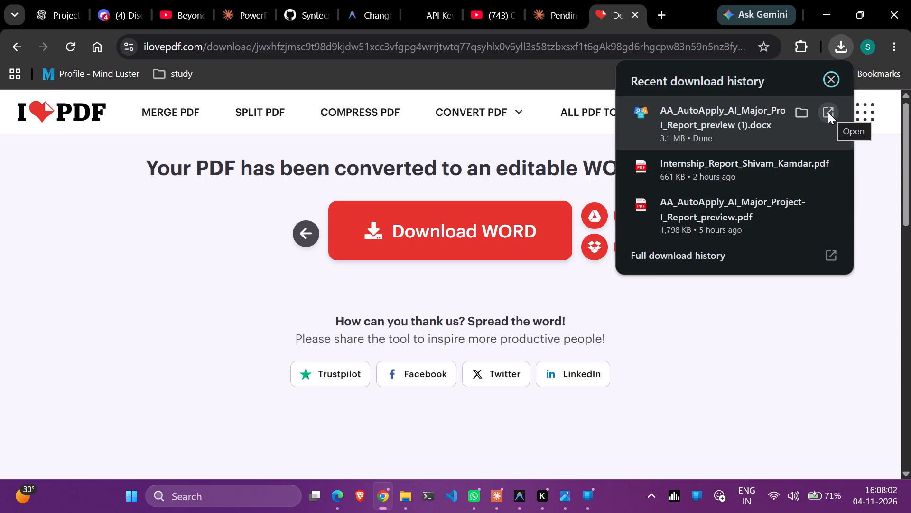
left_click(828, 112)
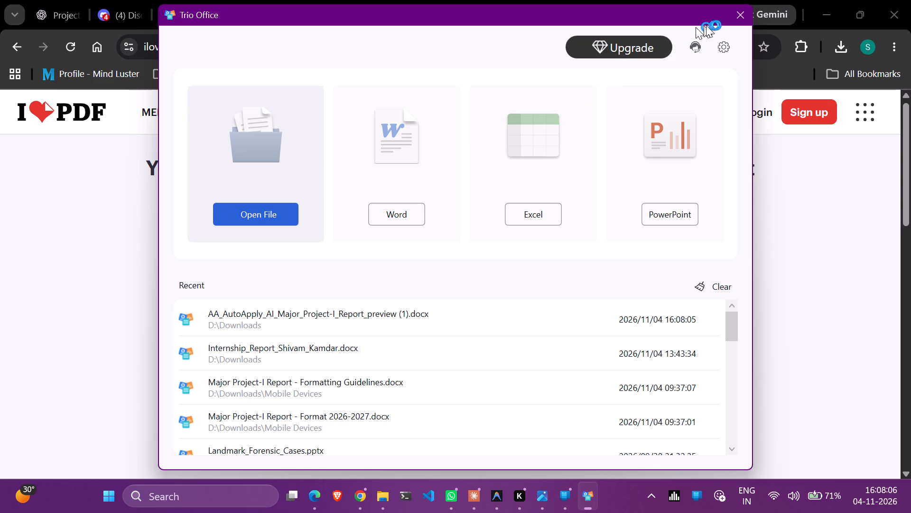
left_click(739, 20)
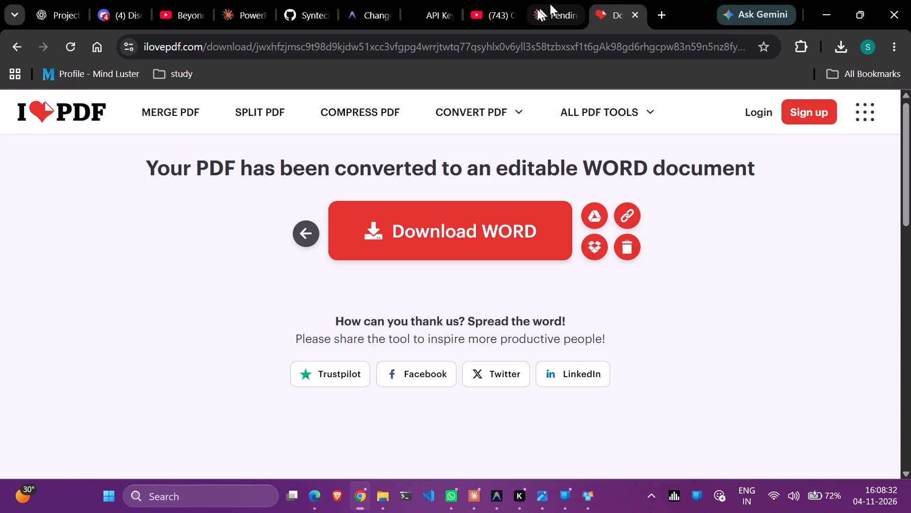
left_click(494, 18)
left_click(464, 248)
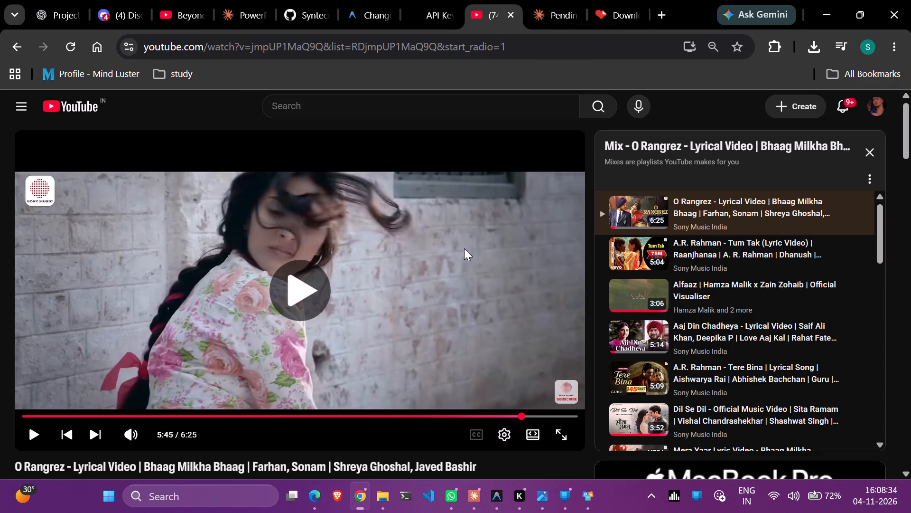
key("shift+n")
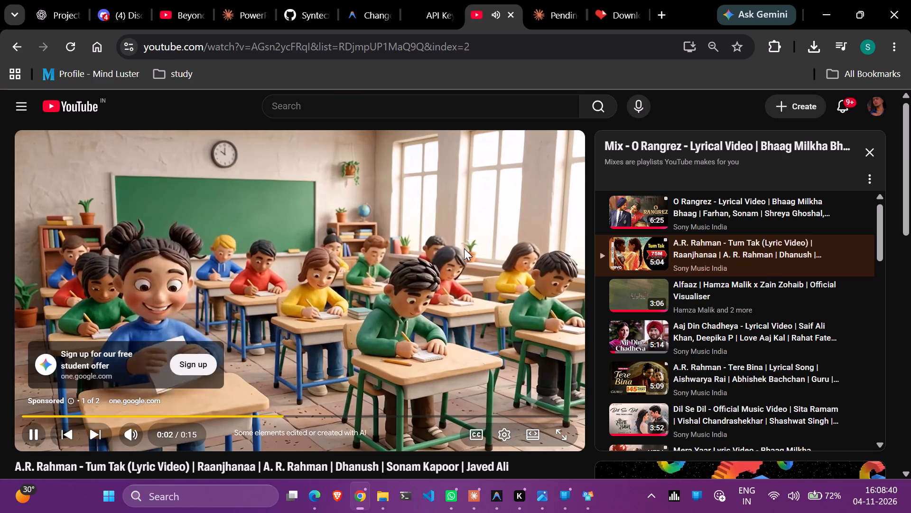
key("ctrl+r")
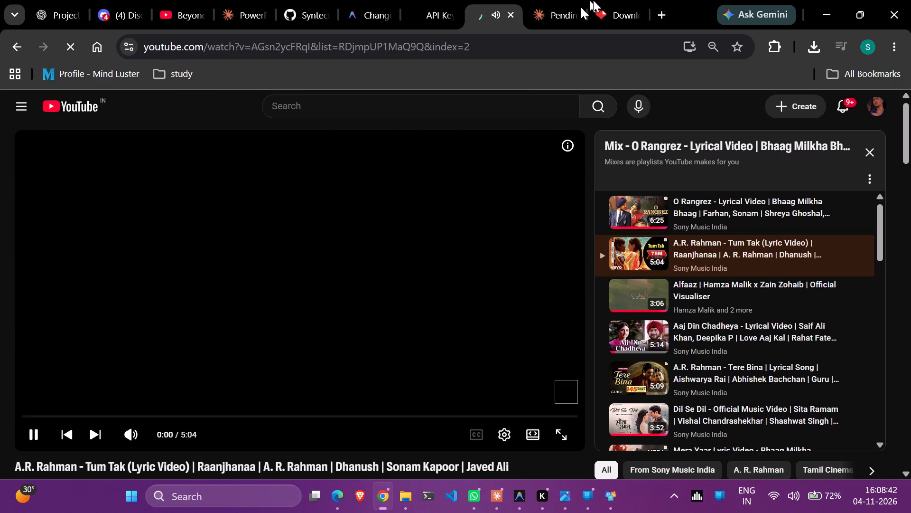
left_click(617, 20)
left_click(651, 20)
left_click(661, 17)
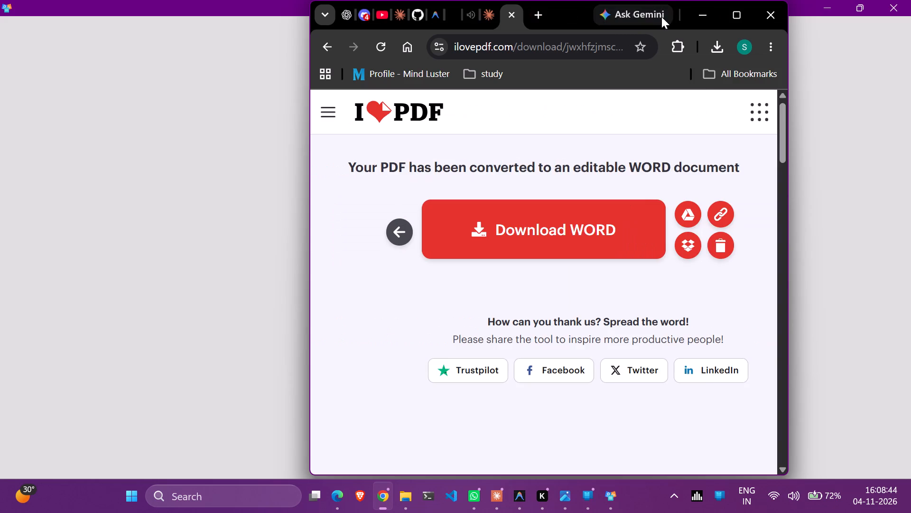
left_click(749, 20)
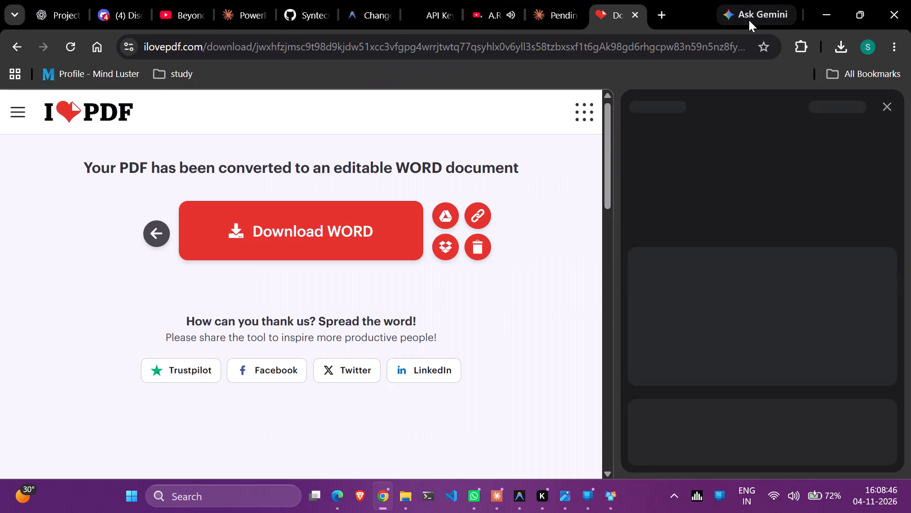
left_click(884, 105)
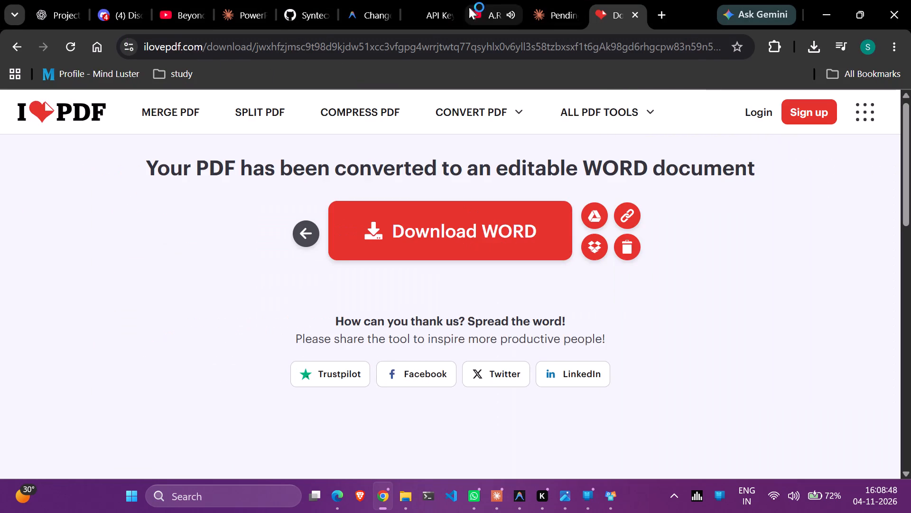
Reload the YouTube video page again and return to the iLovePDF download page.
left_click(469, 7)
key("ctrl+r")
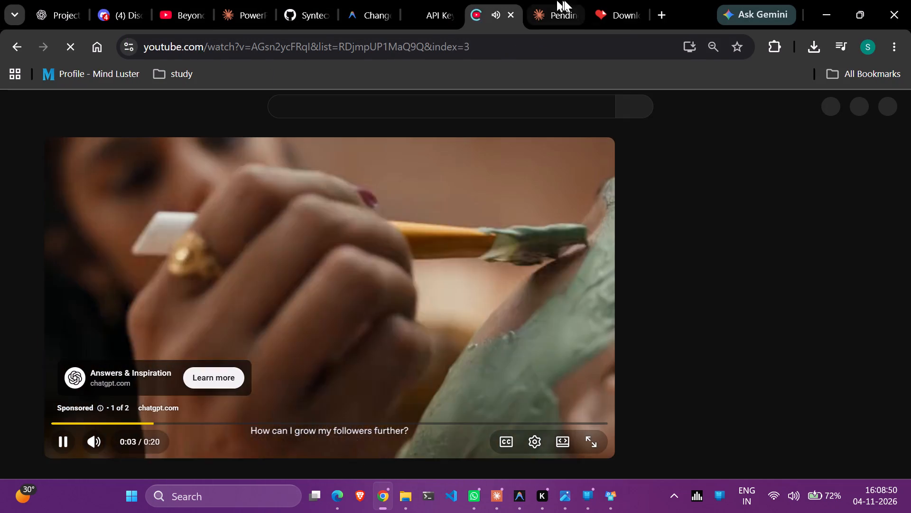
left_click(618, 13)
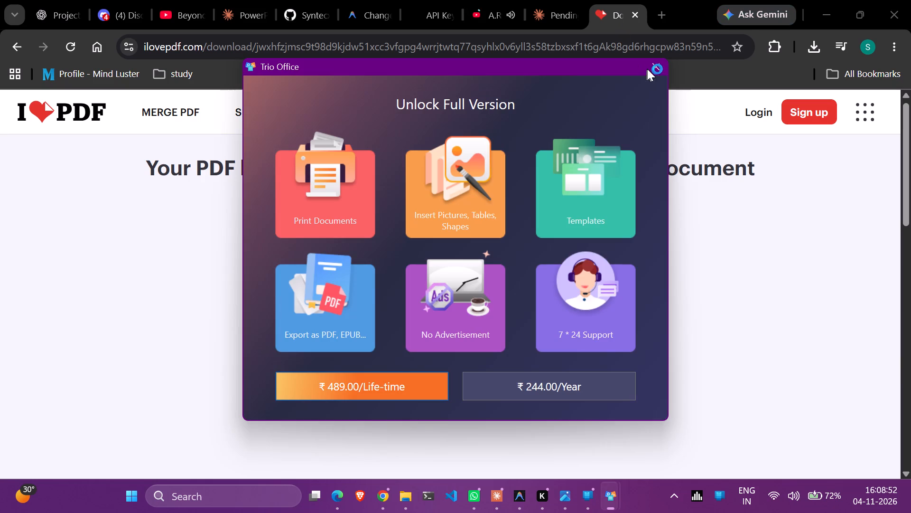
Dismiss the Unlock Full Version windows of Trio Office and minimize the Writer window with the converted report.
left_click(658, 66)
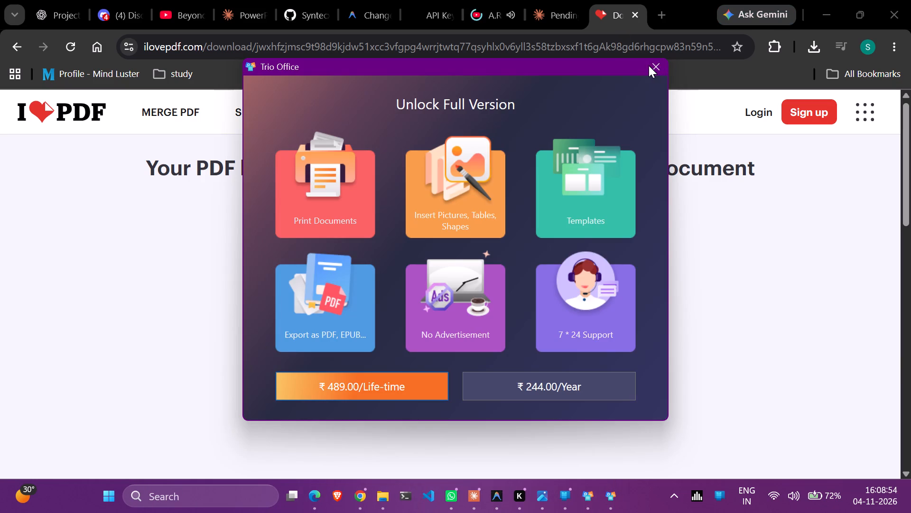
left_click(655, 65)
left_click(657, 65)
left_click(657, 65)
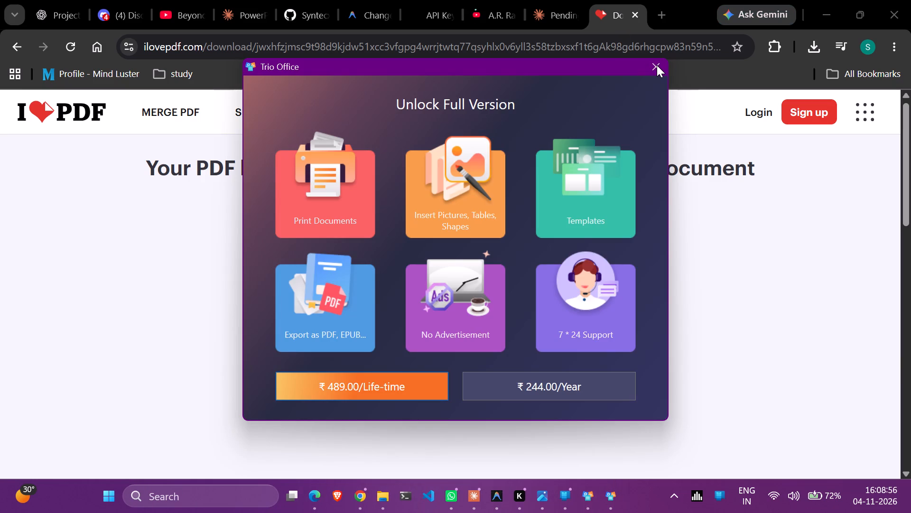
left_click(657, 65)
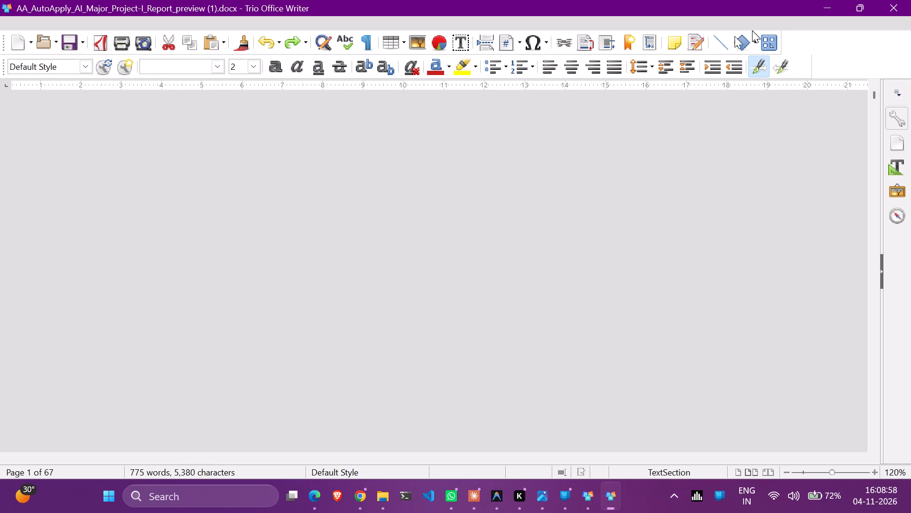
left_click(827, 1)
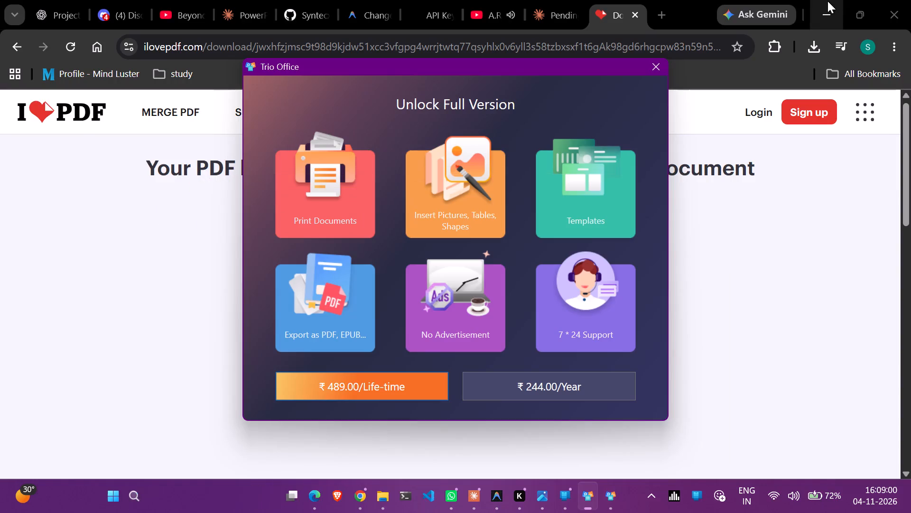
left_click(657, 69)
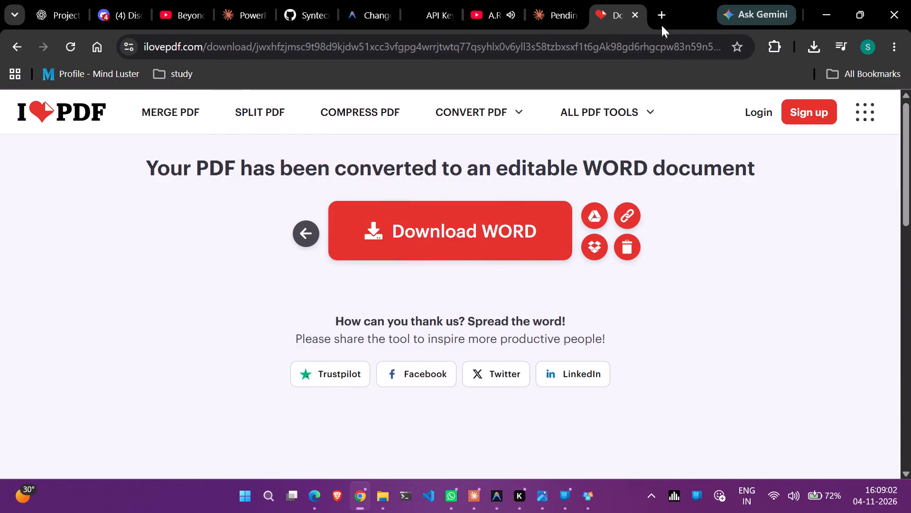
Search the web for doc editor in a new browser tab.
left_click(659, 15)
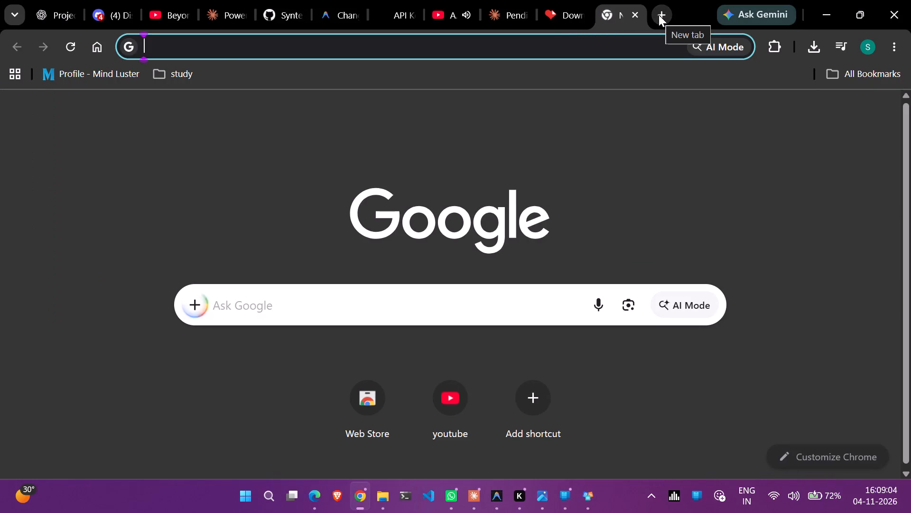
type("multi")
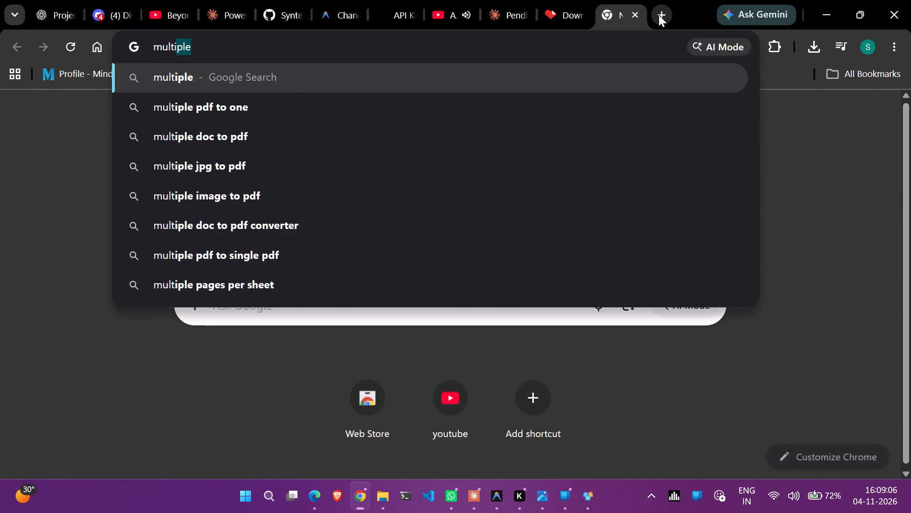
key("ctrl+BackSpace")
key("ctrl+BackSpace")
key("ctrl+BackSpace")
type("doc")
key("space")
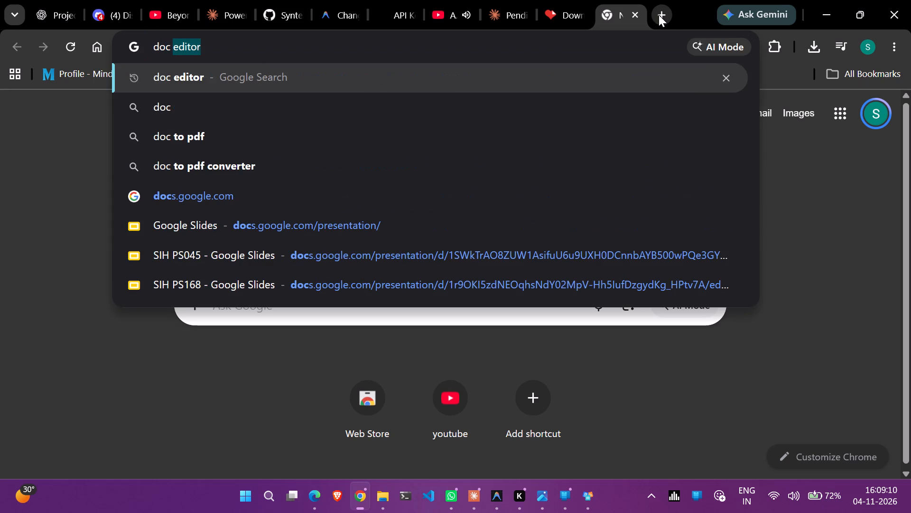
key("Down")
key("Up")
key("Return")
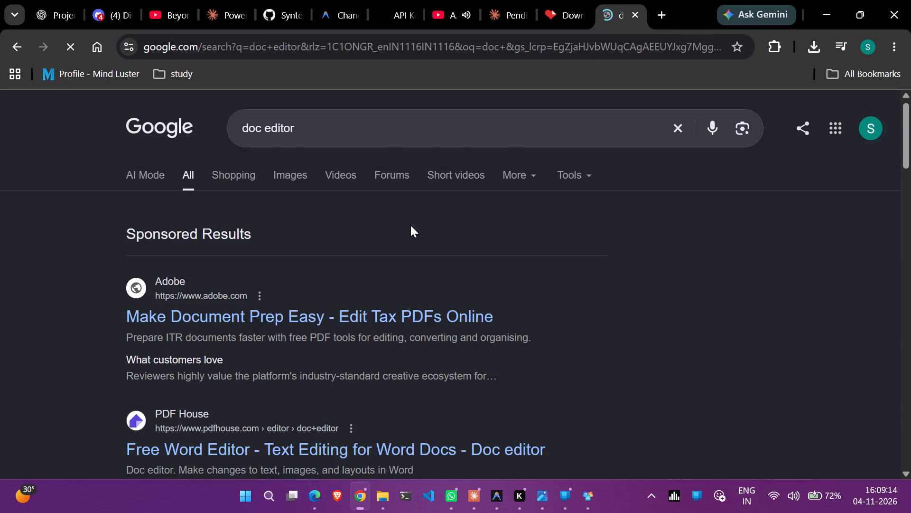
Open Microsoft Word's Free online document editor from the search results.
scroll(288, 316, "down", 1)
scroll(240, 398, "down", 1)
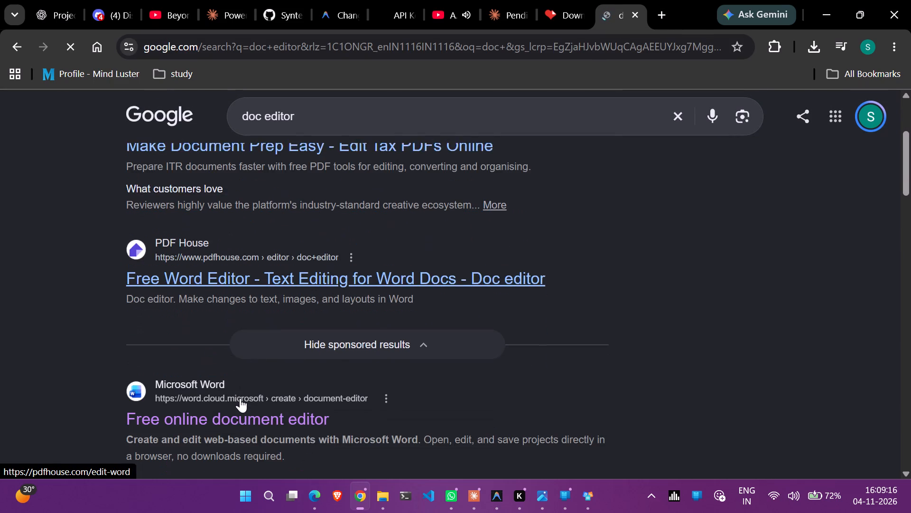
scroll(240, 398, "down", 2)
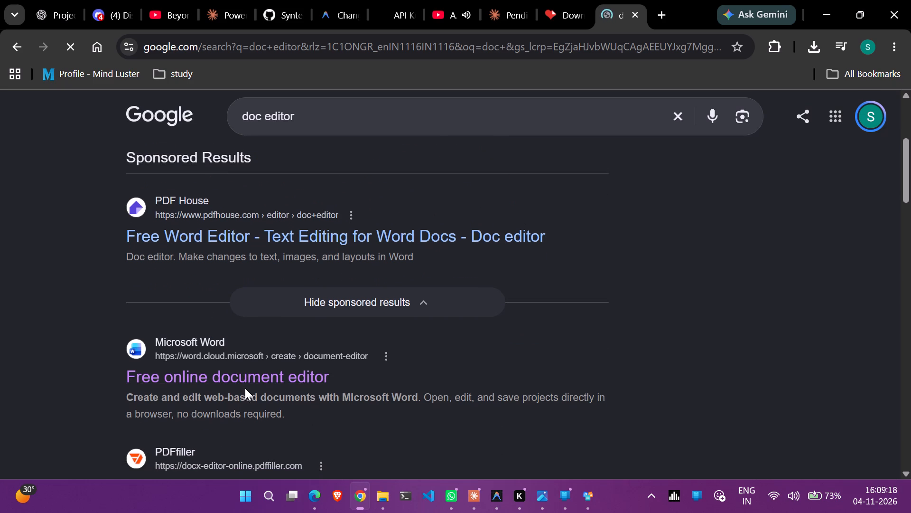
left_click(249, 380)
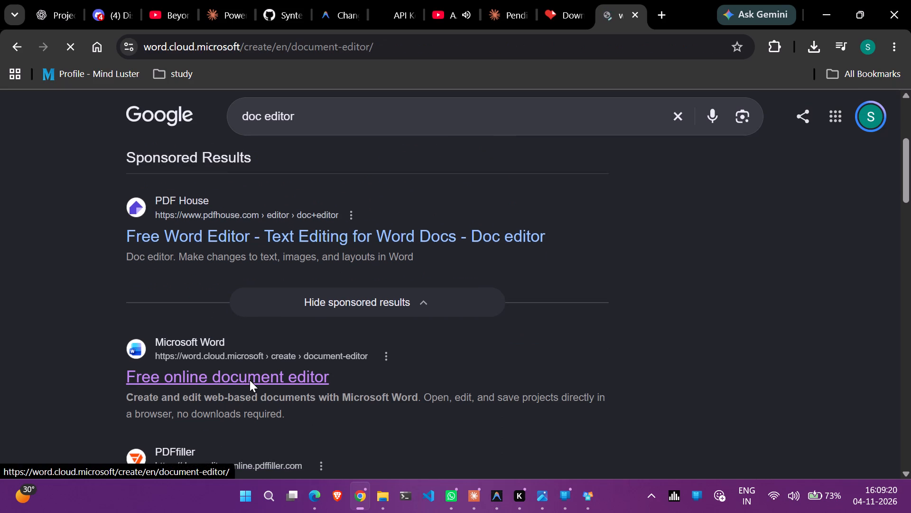
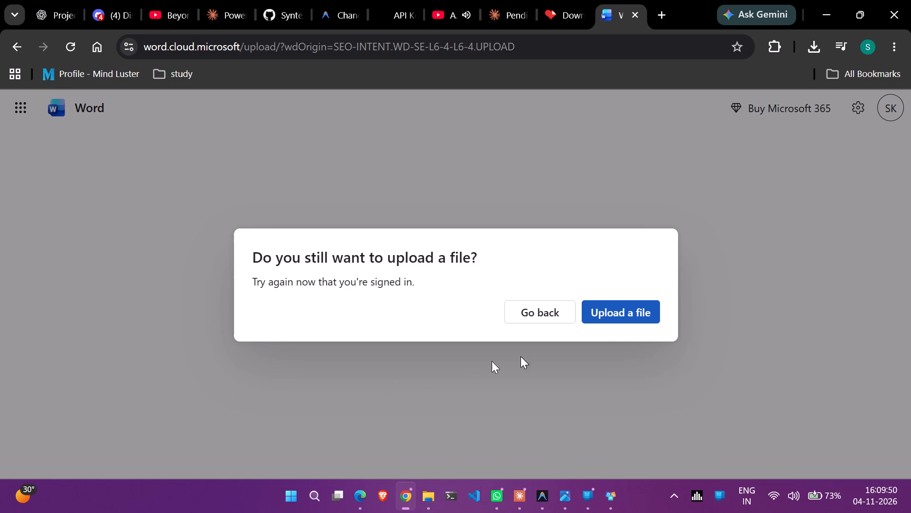
Upload AA_AutoApply_AI_Major_Project-I_Report_preview (1).docx from the Downloads folder to the online Word editor.
left_click(617, 304)
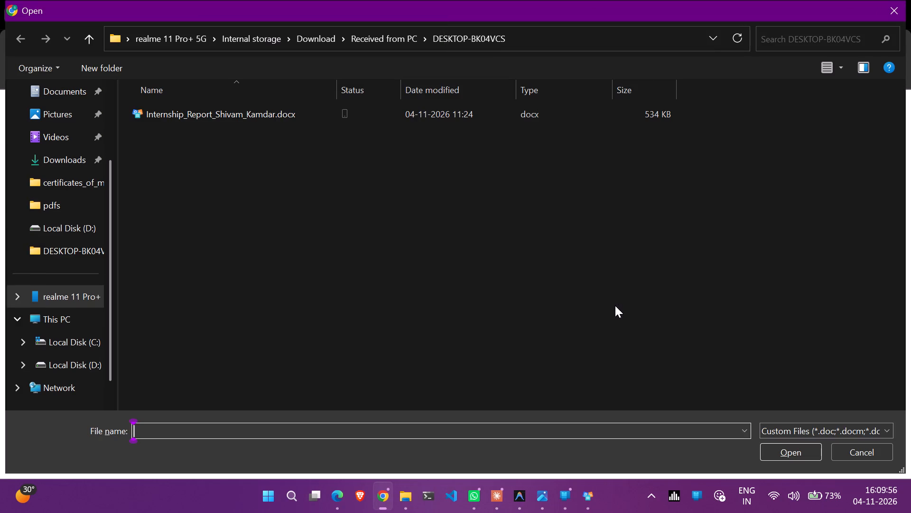
left_click(245, 102)
left_click(248, 114)
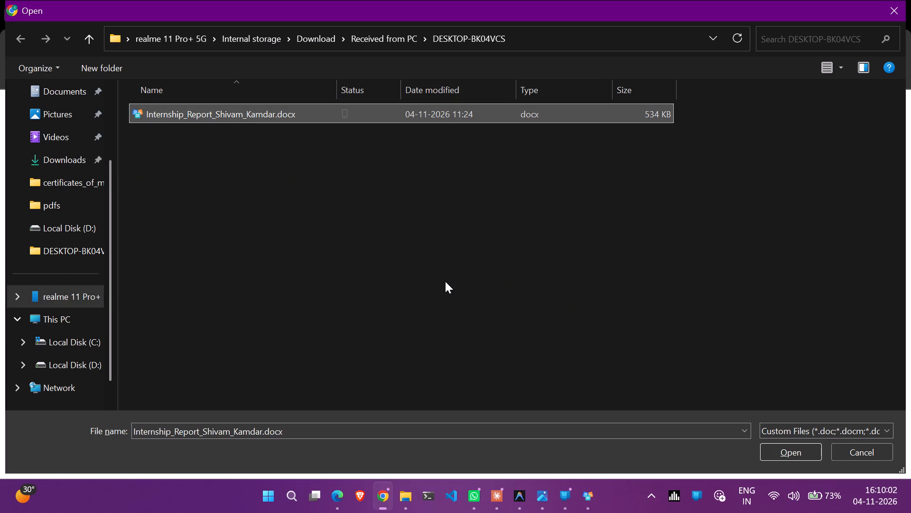
scroll(110, 244, "up", 2)
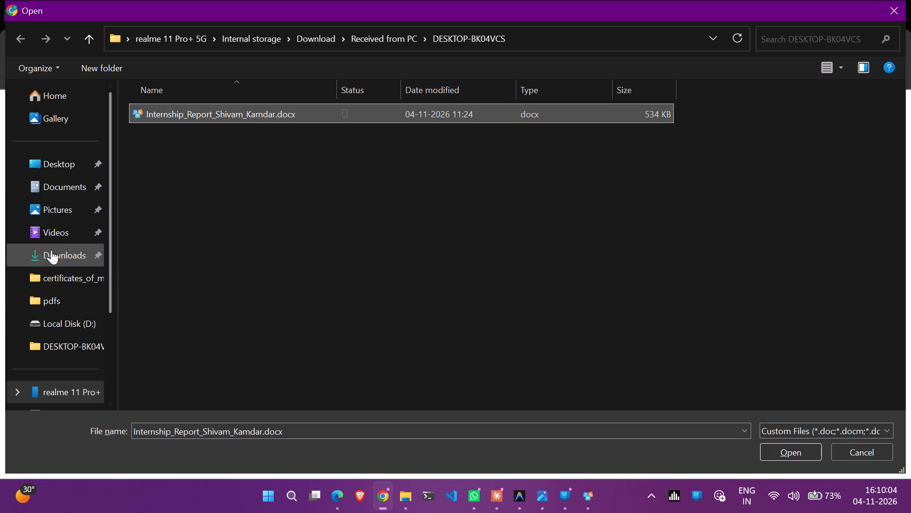
left_click(51, 251)
scroll(257, 237, "down", 5)
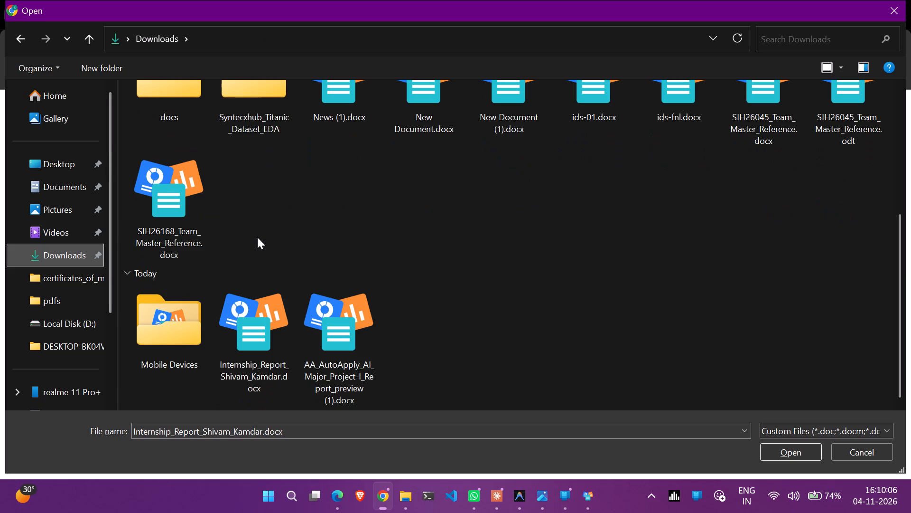
left_click(321, 321)
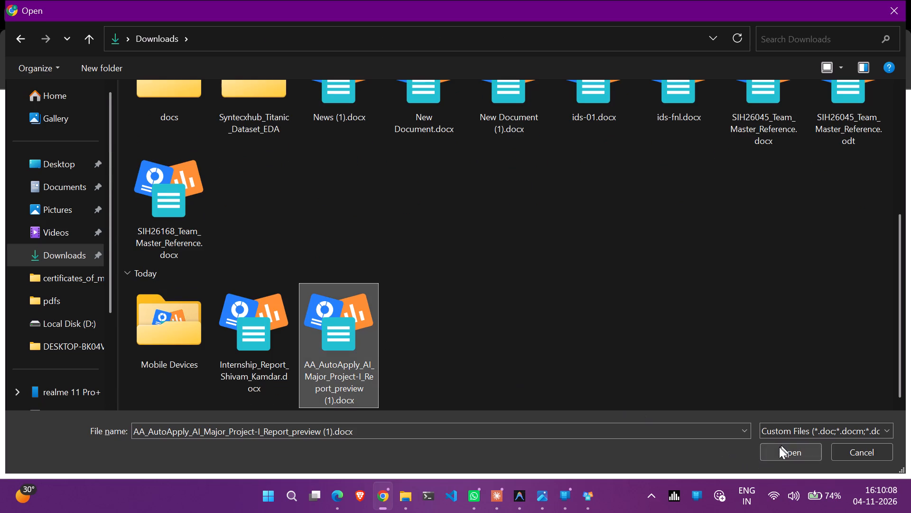
left_click(777, 449)
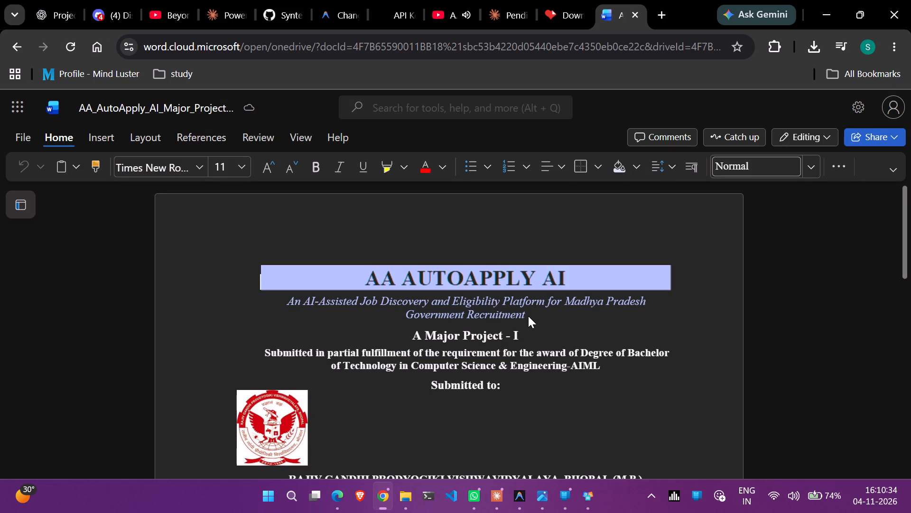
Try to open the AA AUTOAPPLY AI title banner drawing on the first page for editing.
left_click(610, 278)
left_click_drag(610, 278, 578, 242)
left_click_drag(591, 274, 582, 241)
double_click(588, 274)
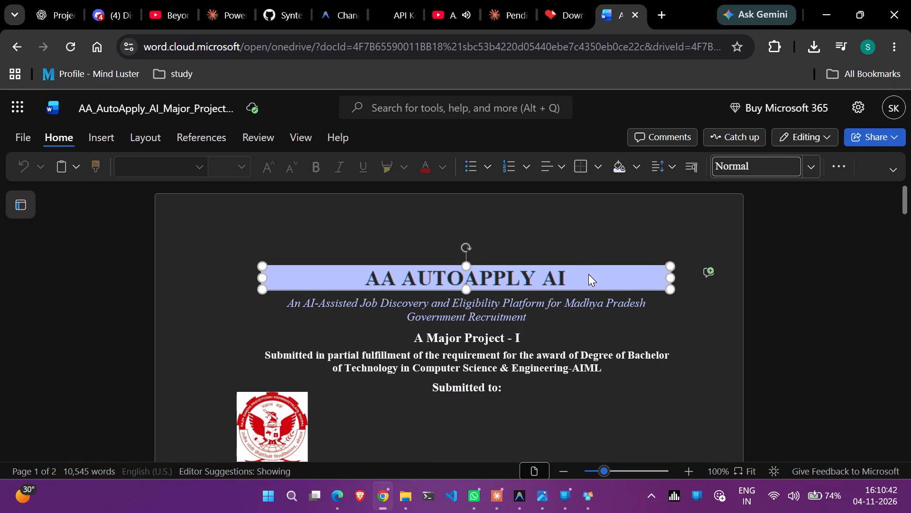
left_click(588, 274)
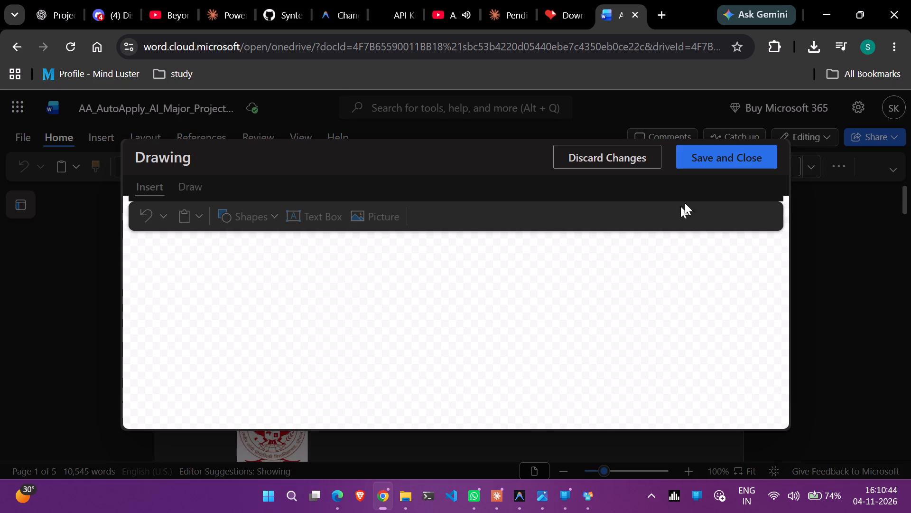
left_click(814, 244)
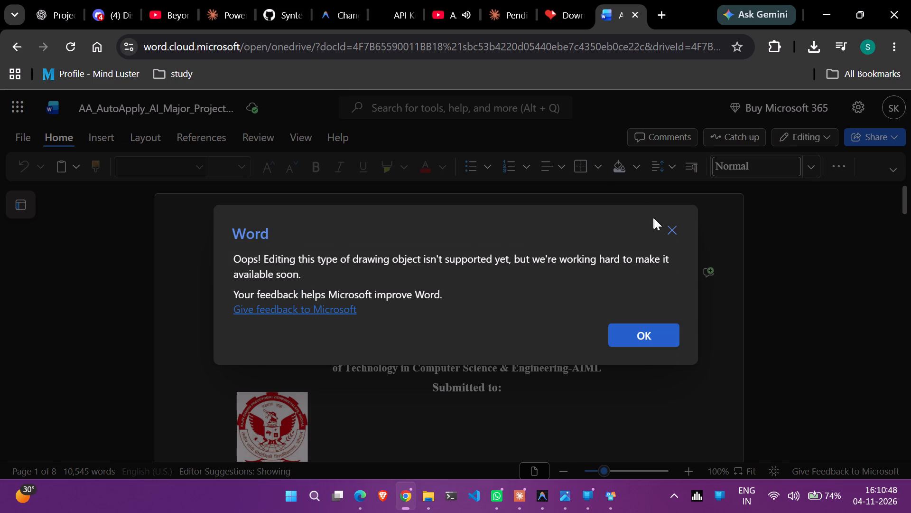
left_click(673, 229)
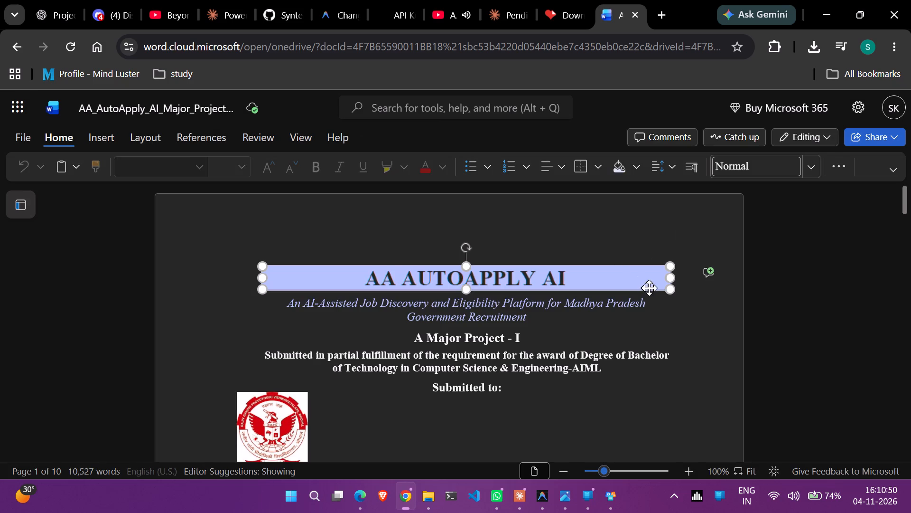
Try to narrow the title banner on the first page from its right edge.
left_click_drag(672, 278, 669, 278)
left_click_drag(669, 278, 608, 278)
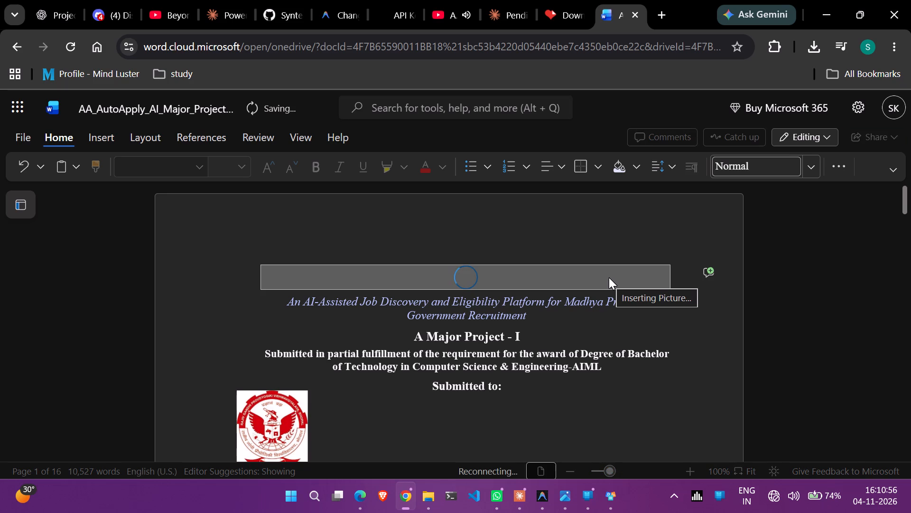
Look through the report's opening pages to examine the layout of the logos, blue bars, signatures and tables.
scroll(559, 310, "down", 2)
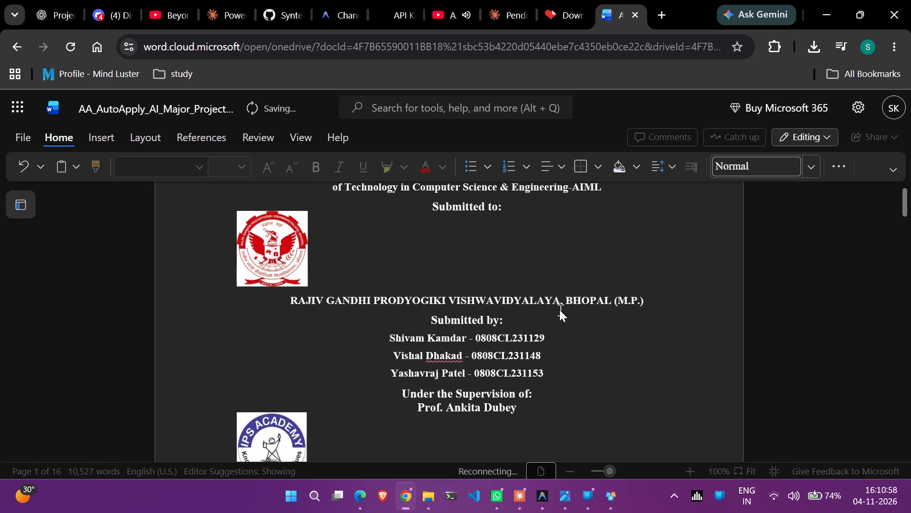
scroll(559, 310, "down", 3)
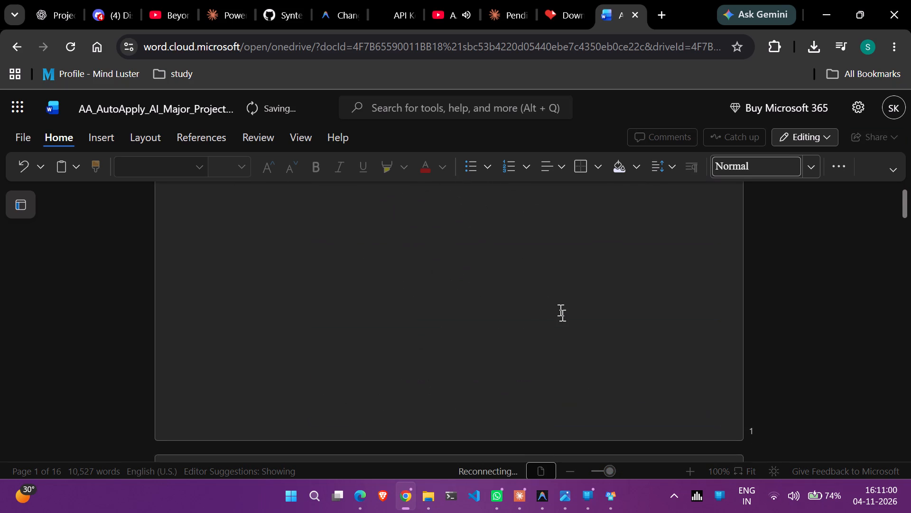
scroll(559, 310, "down", 9)
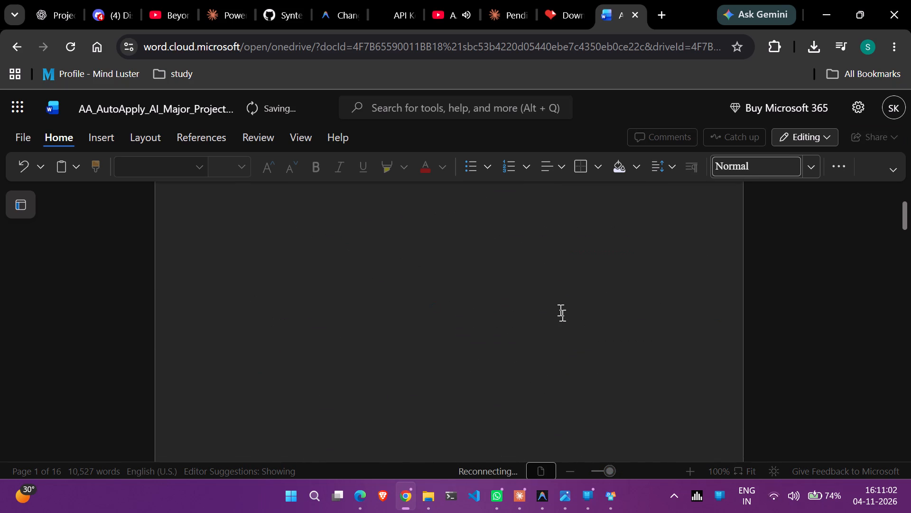
scroll(559, 310, "down", 7)
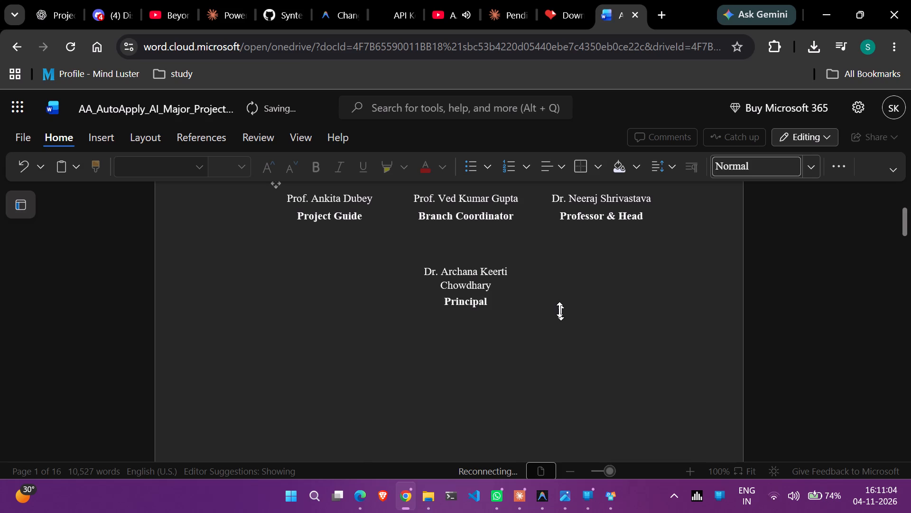
scroll(559, 310, "up", 10)
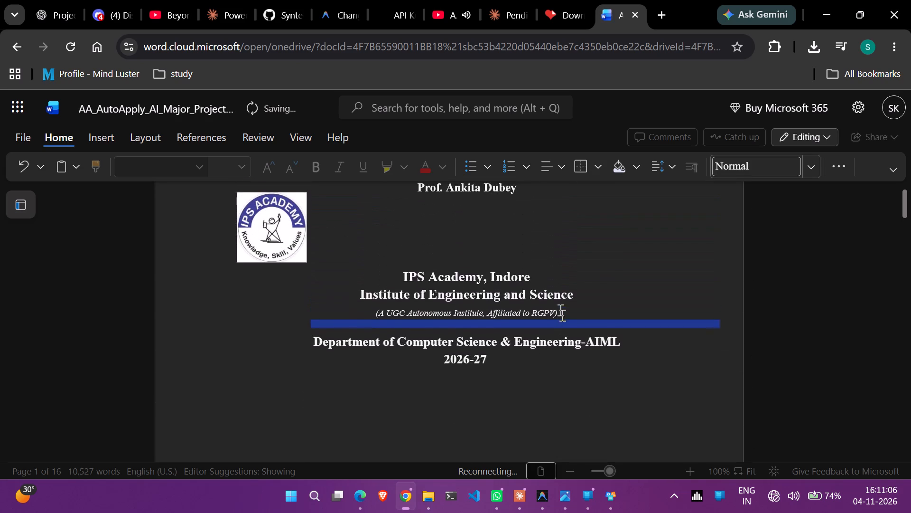
scroll(559, 310, "up", 3)
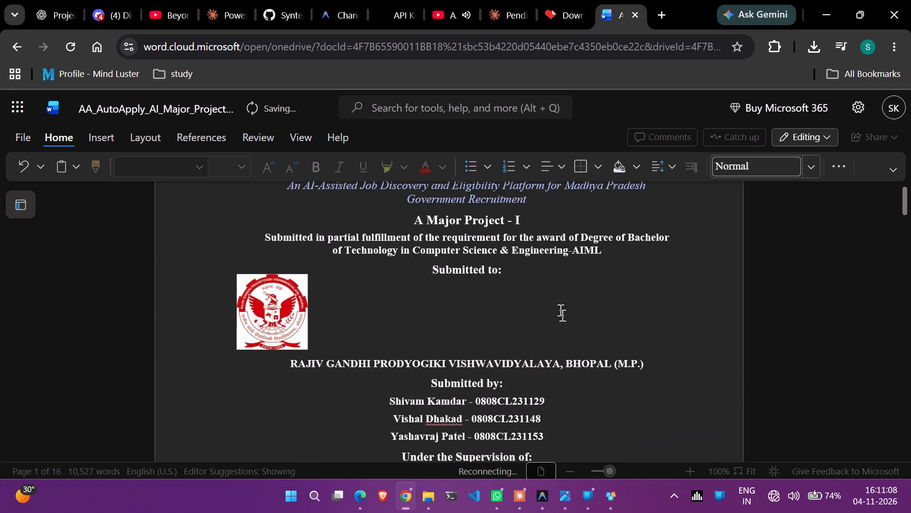
scroll(559, 310, "down", 6)
scroll(559, 310, "up", 1)
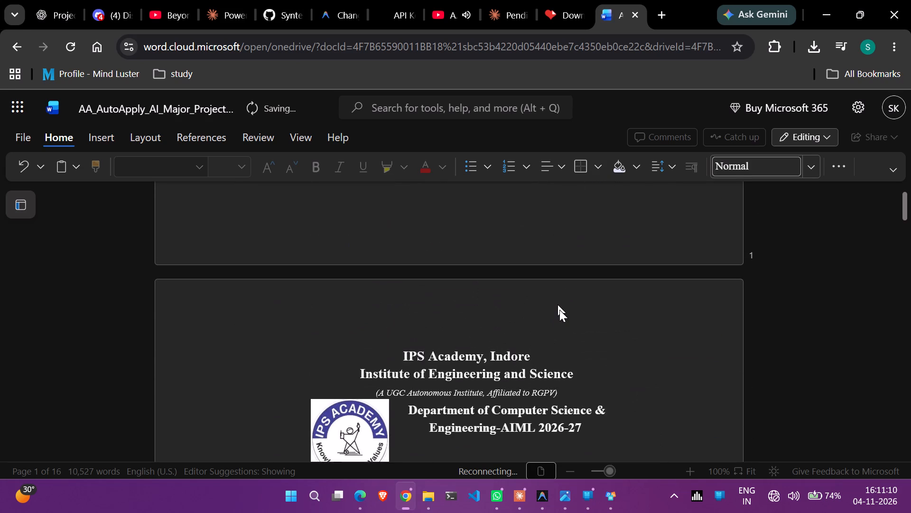
scroll(559, 310, "up", 6)
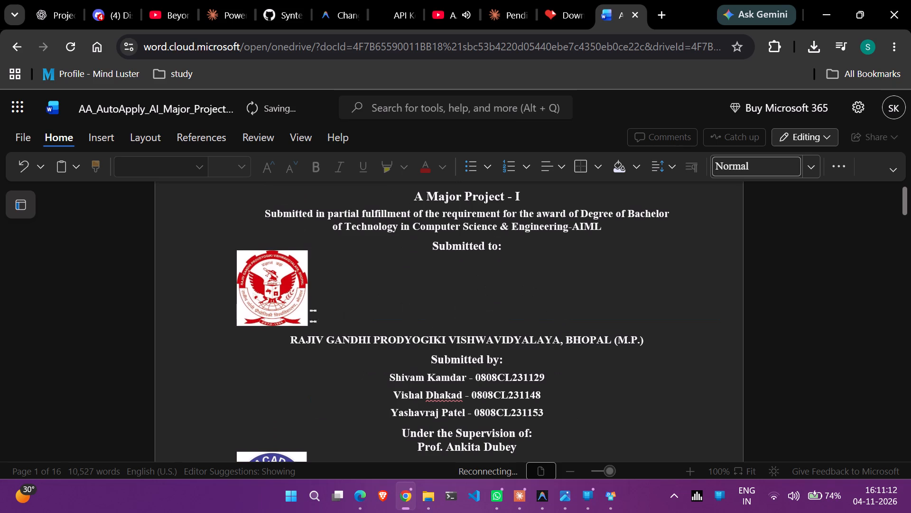
scroll(473, 322, "up", 6)
scroll(473, 322, "down", 8)
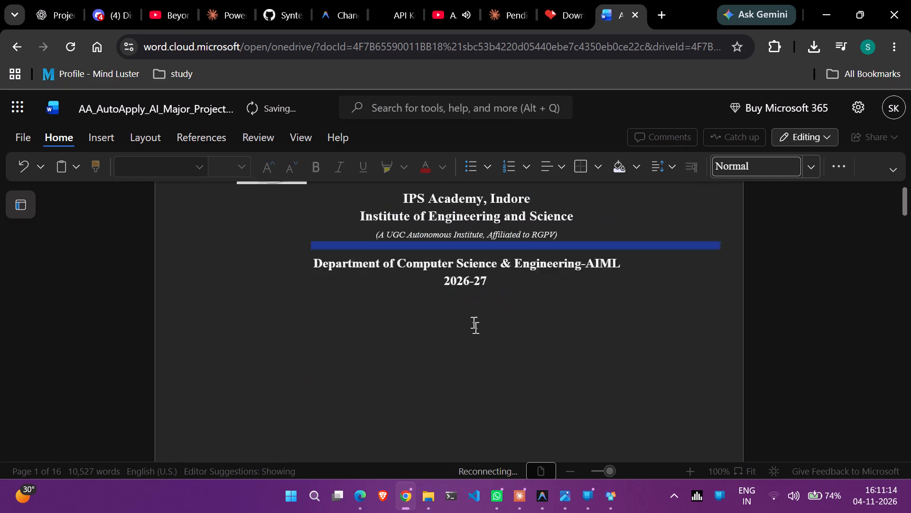
scroll(473, 322, "down", 15)
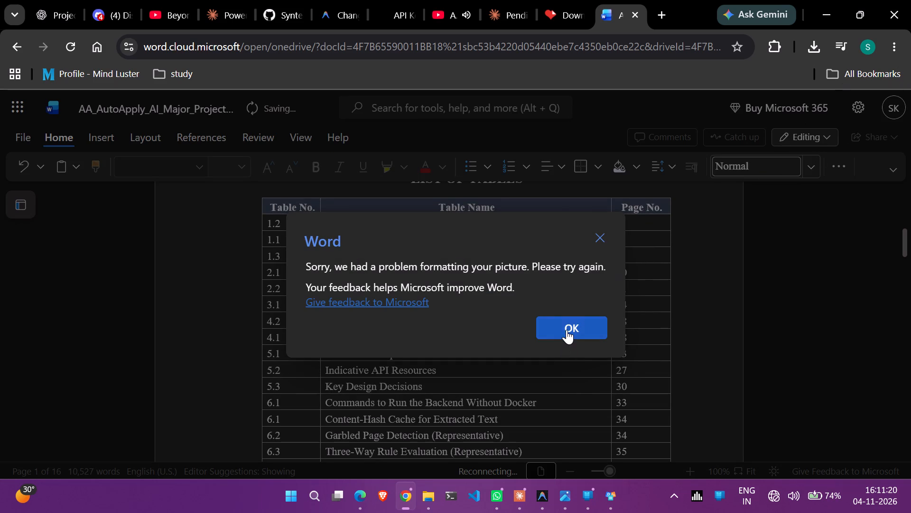
Close the online Word document and leave the site without waiting for the changes to save.
left_click(568, 327)
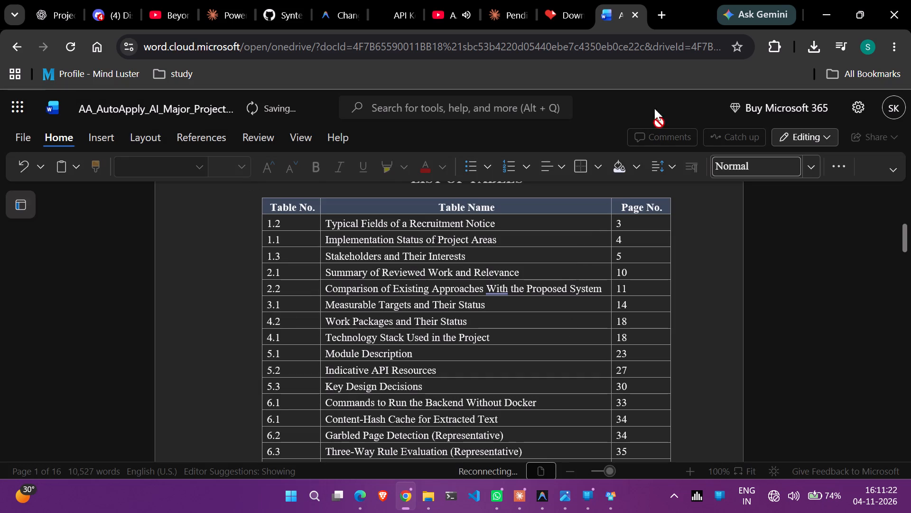
left_click(633, 12)
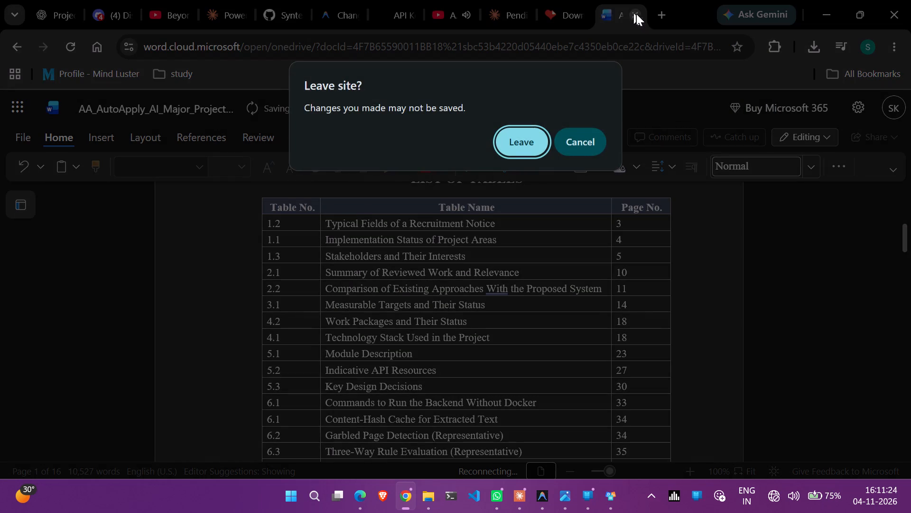
left_click(528, 142)
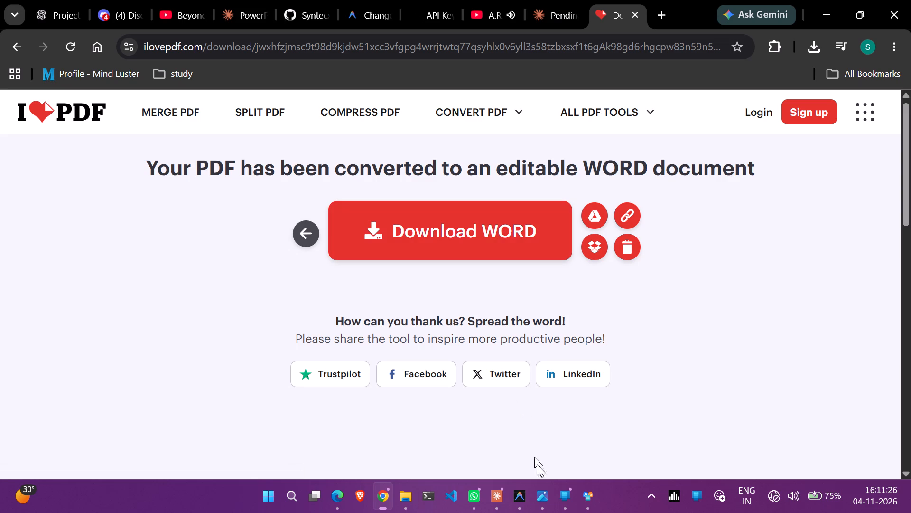
Switch to the report in Trio Office Writer and examine the layout of its first two pages.
left_click(585, 499)
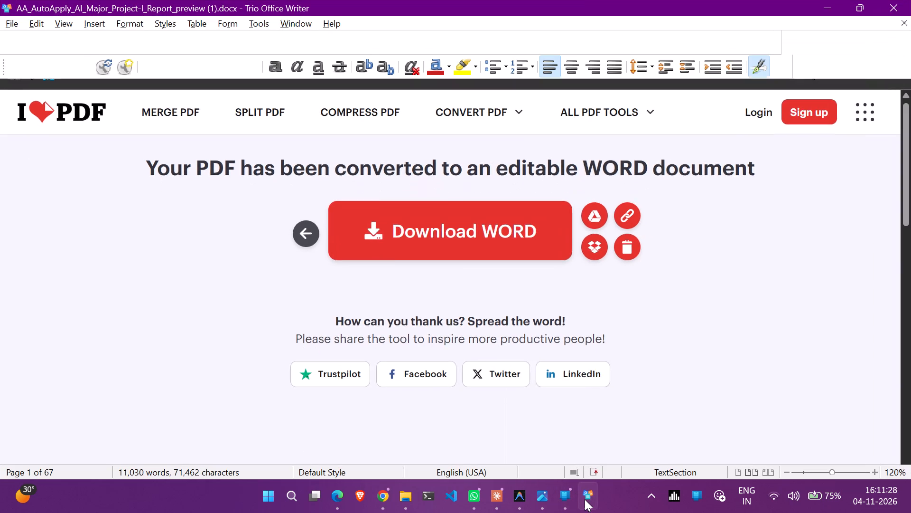
scroll(439, 360, "down", 4)
scroll(439, 360, "up", 3)
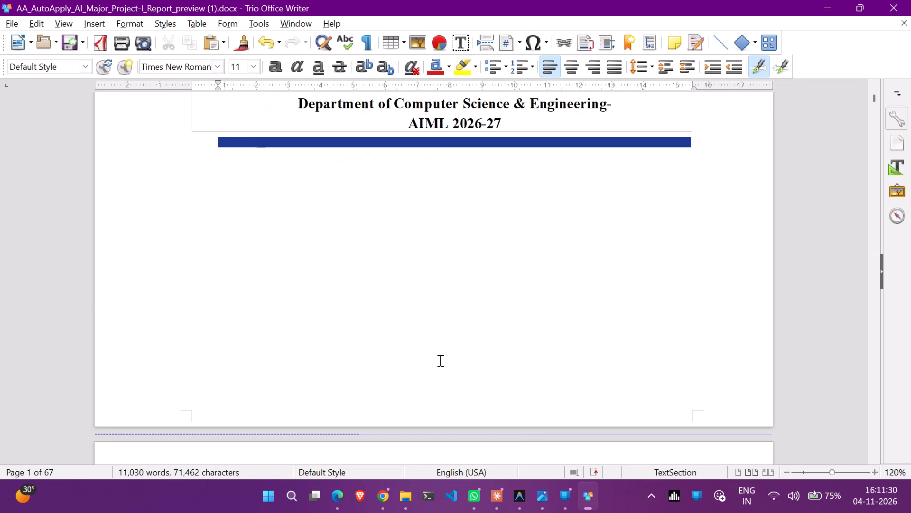
scroll(439, 360, "up", 2)
scroll(439, 360, "down", 7)
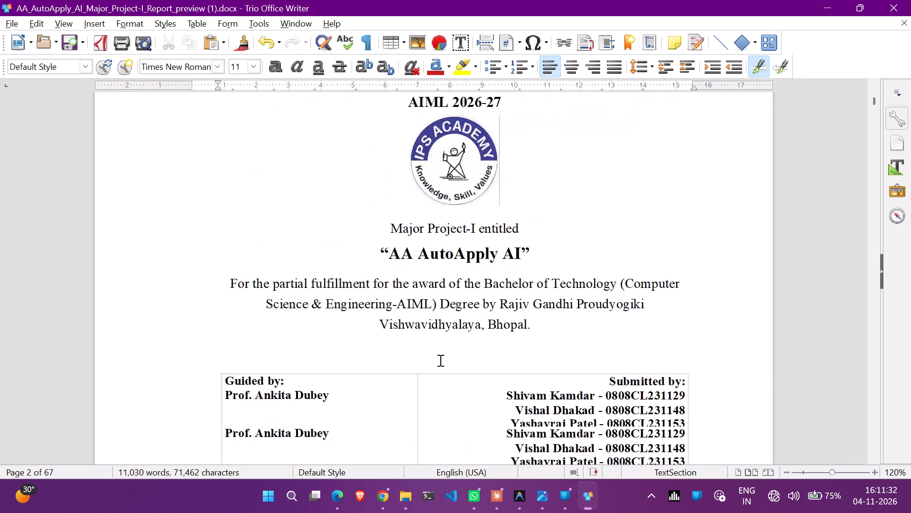
scroll(439, 360, "down", 20)
scroll(439, 360, "down", 2)
scroll(439, 360, "up", 20)
scroll(439, 360, "up", 8)
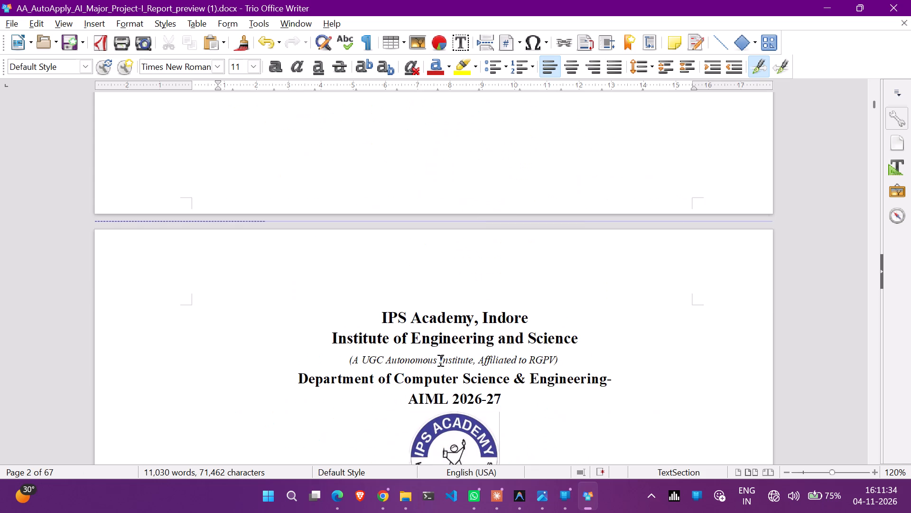
scroll(439, 360, "up", 10)
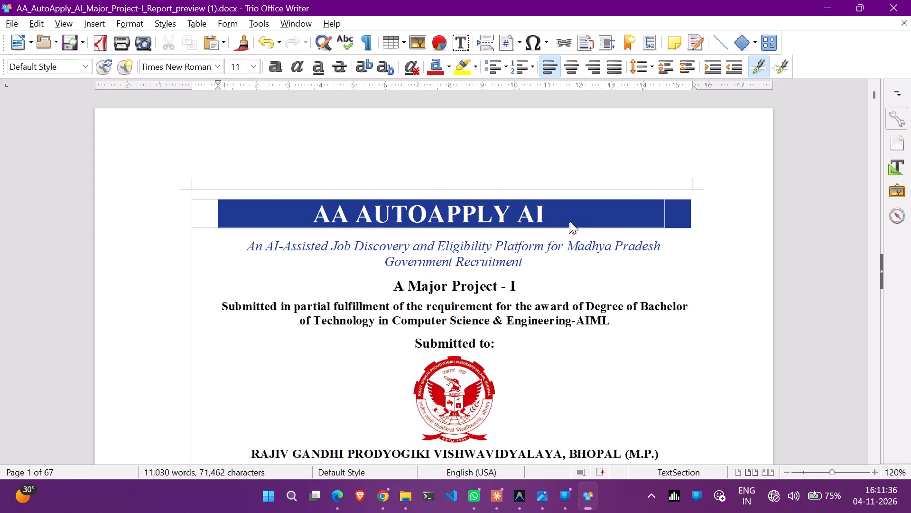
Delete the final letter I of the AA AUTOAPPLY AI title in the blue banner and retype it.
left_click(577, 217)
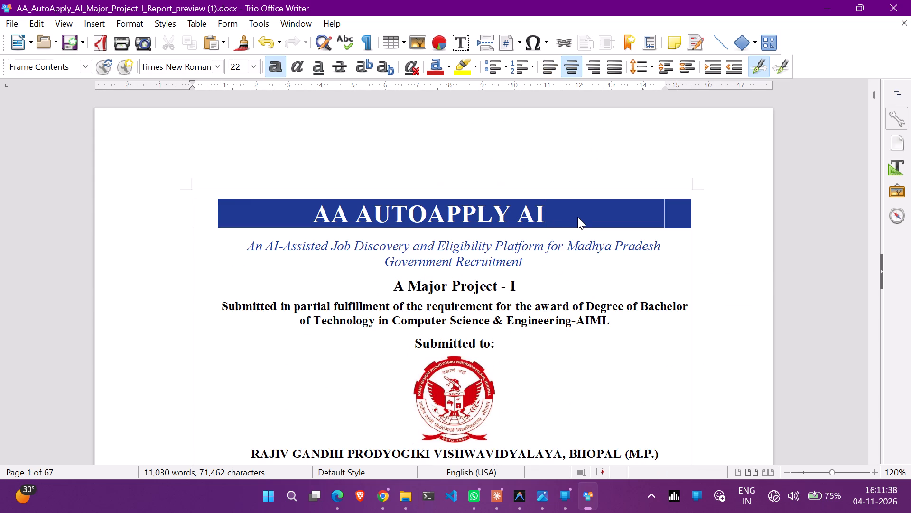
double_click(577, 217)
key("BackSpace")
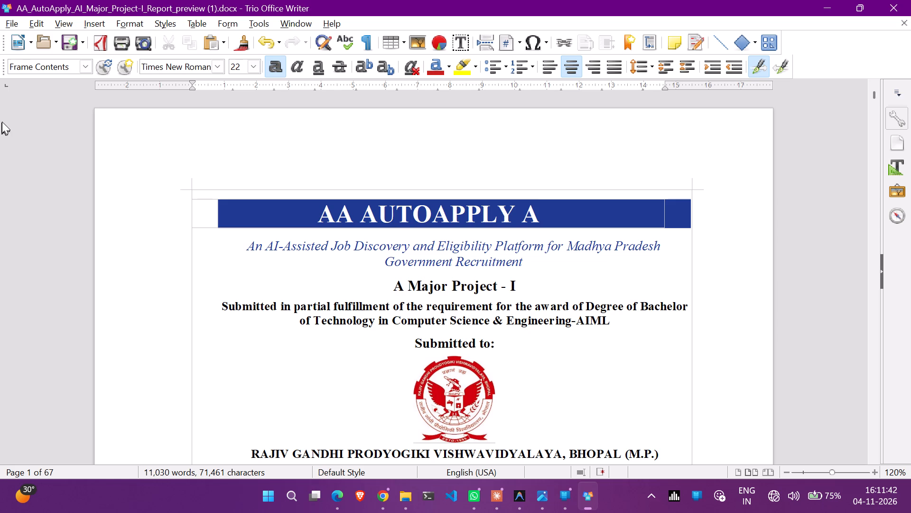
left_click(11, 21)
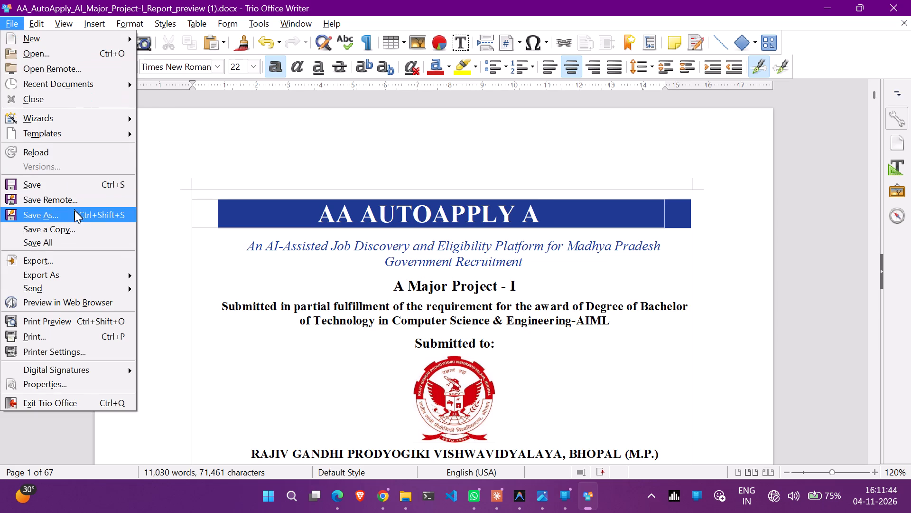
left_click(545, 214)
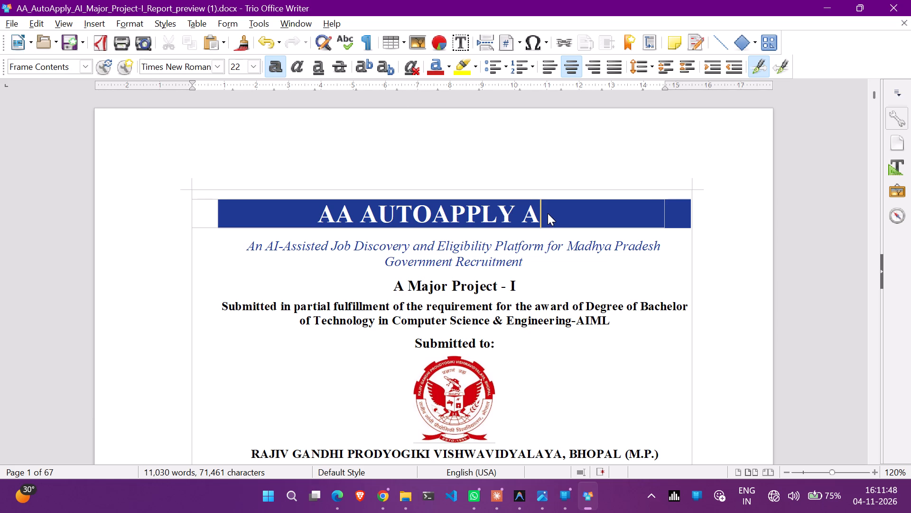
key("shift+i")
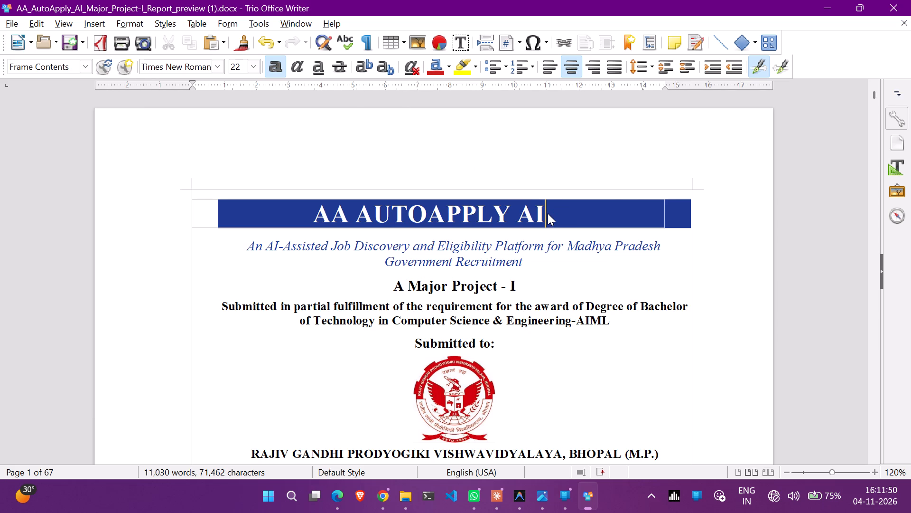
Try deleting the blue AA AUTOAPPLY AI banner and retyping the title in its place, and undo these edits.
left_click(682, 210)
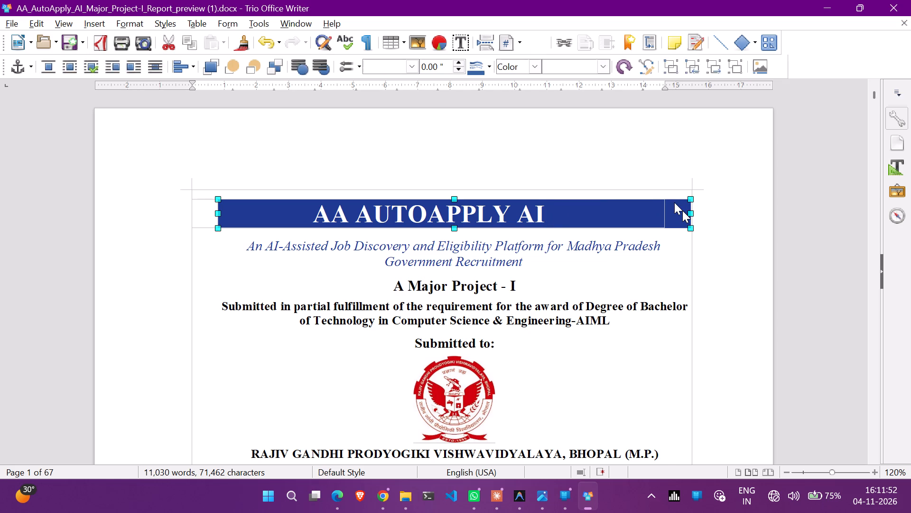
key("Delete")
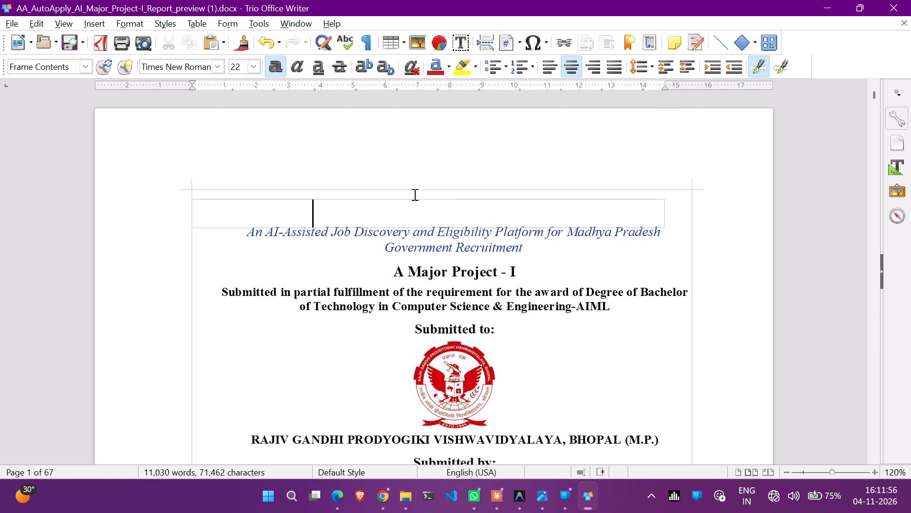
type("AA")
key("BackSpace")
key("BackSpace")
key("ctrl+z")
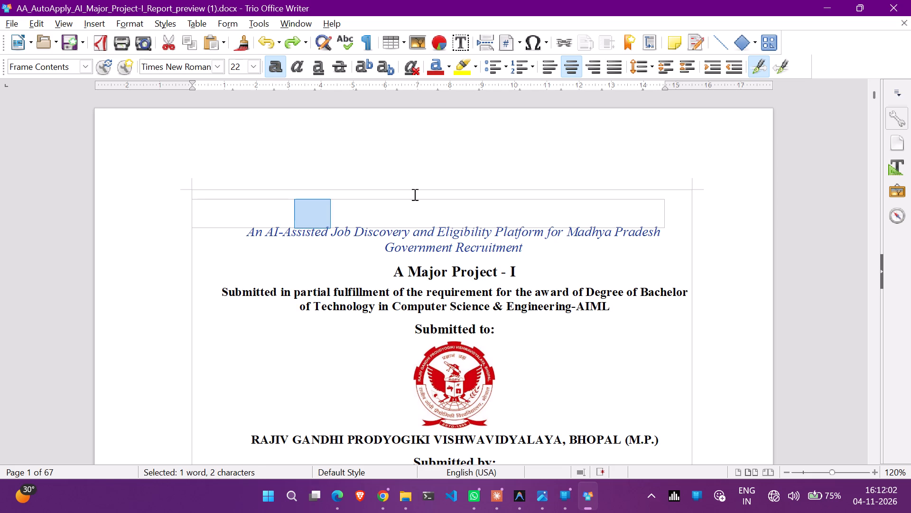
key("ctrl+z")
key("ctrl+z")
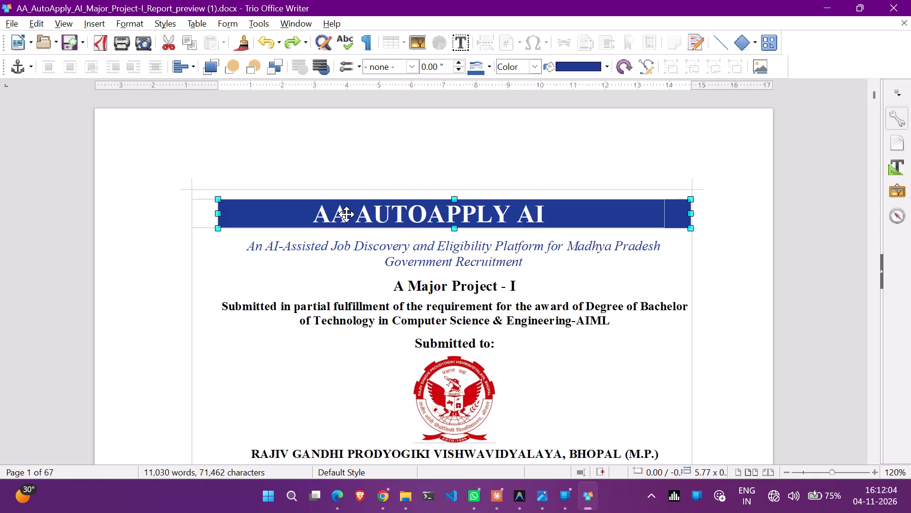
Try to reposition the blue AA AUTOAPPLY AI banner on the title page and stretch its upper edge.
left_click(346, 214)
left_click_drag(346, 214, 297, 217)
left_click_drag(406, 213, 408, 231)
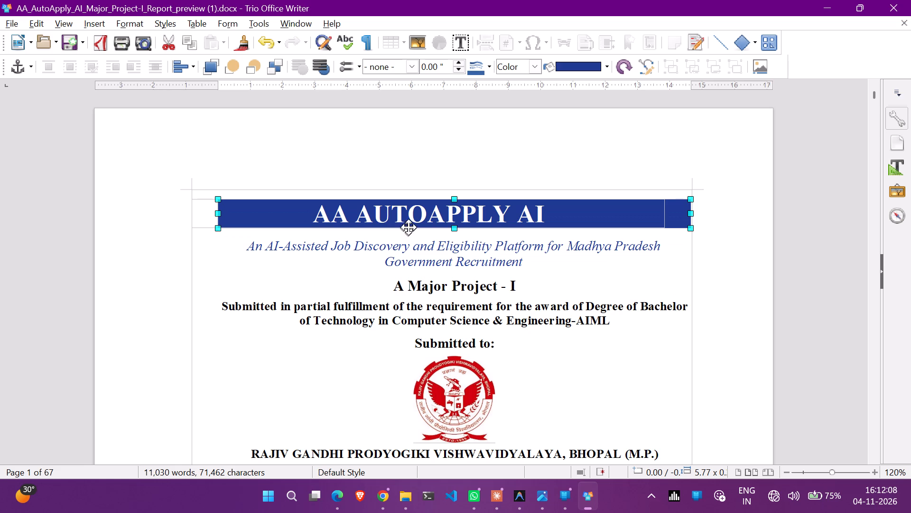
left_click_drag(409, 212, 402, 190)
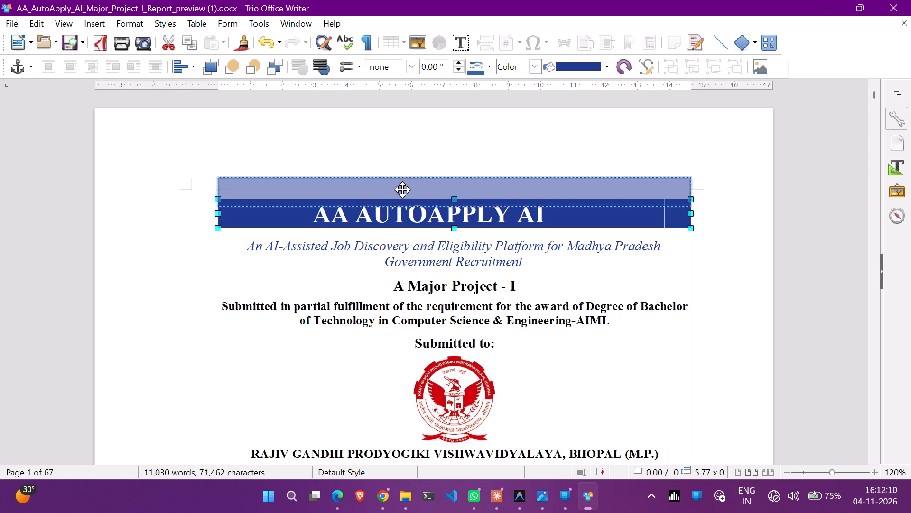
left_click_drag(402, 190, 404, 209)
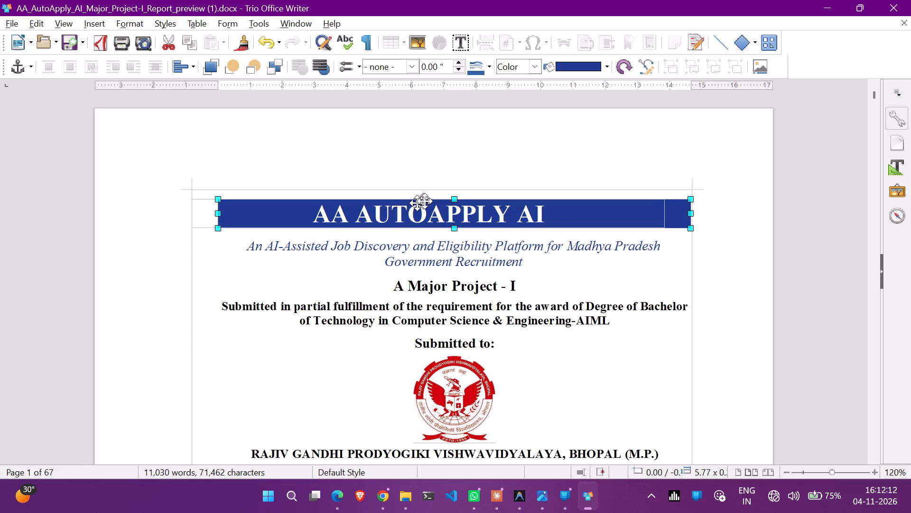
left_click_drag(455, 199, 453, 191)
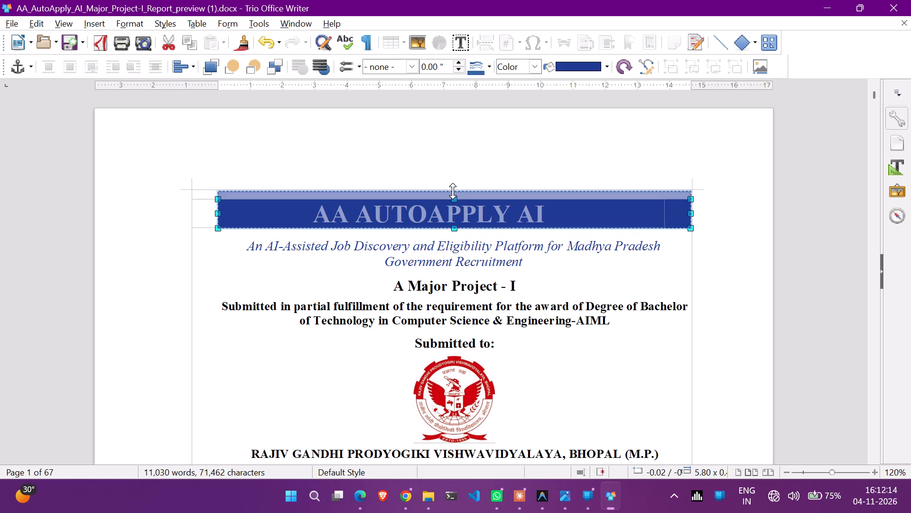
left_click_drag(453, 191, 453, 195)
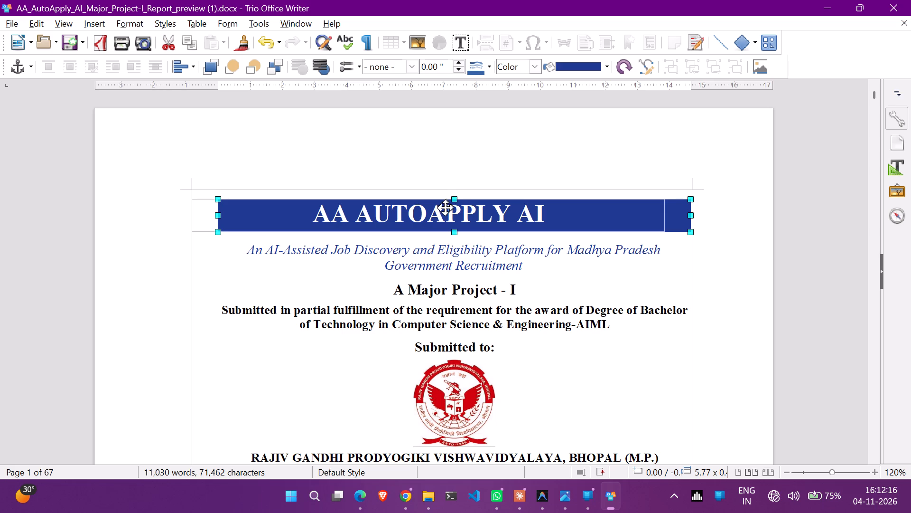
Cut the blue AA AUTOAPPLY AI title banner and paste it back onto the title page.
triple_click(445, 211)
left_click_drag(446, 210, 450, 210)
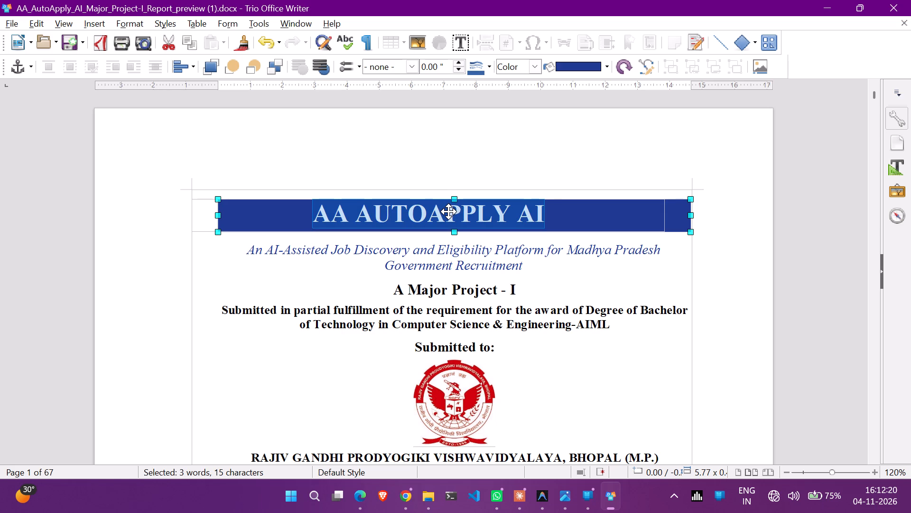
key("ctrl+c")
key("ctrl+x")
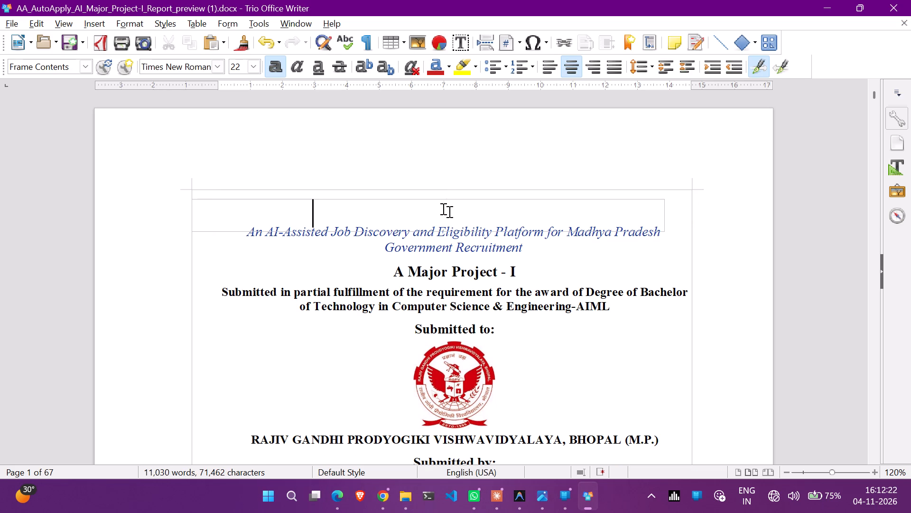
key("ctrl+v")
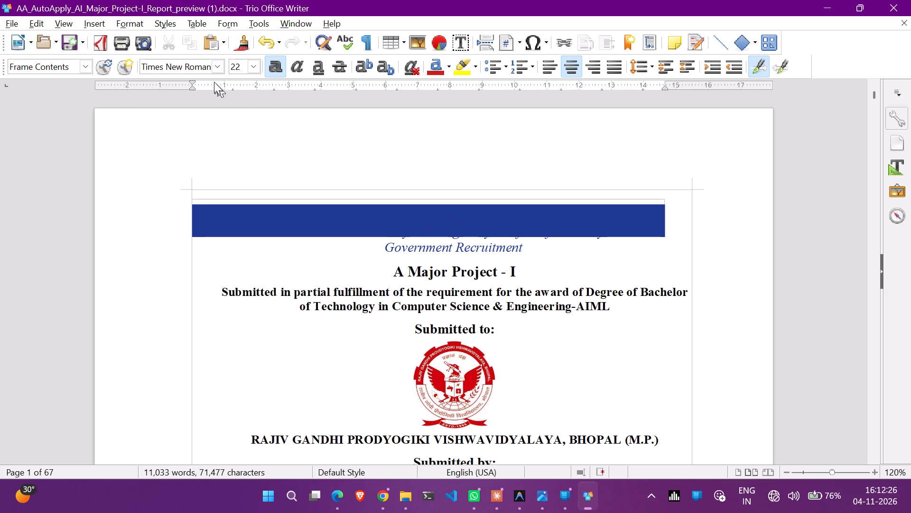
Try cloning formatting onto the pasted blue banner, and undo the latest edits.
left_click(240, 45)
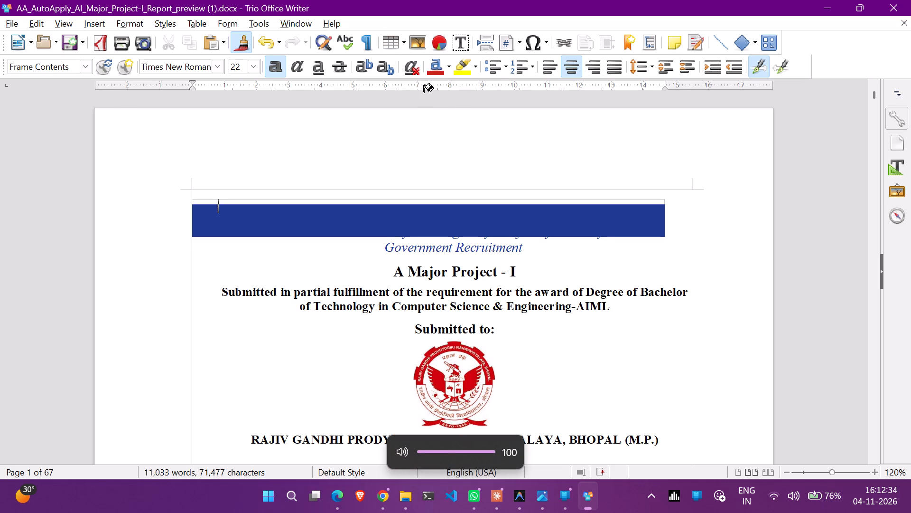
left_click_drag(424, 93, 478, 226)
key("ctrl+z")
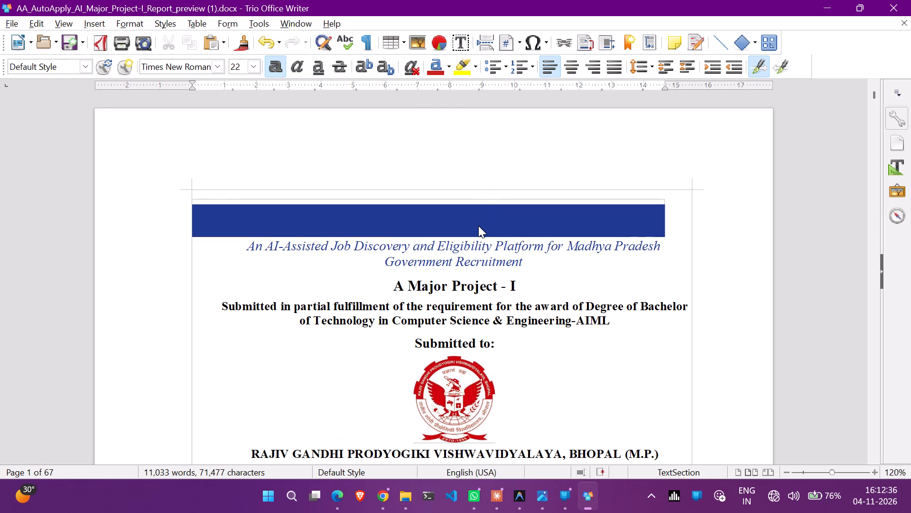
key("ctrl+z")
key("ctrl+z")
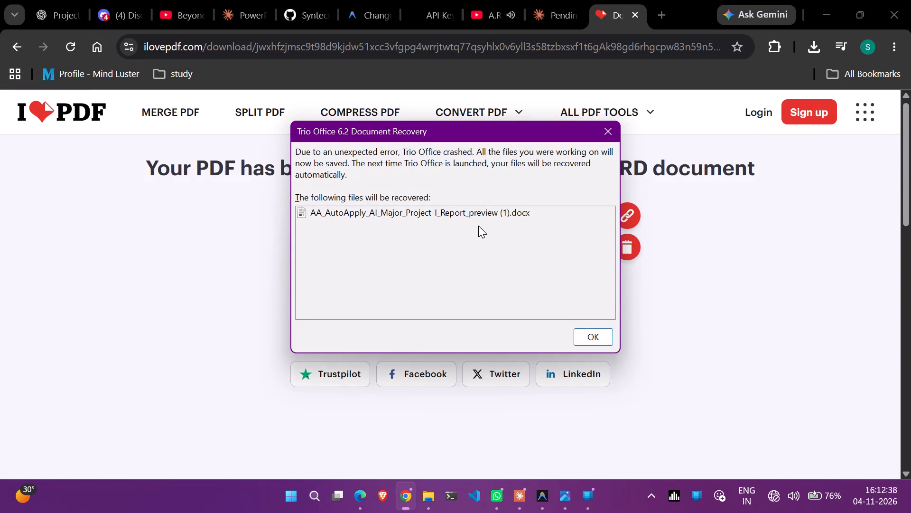
Close the document recovery dialog for the report.
left_click(610, 131)
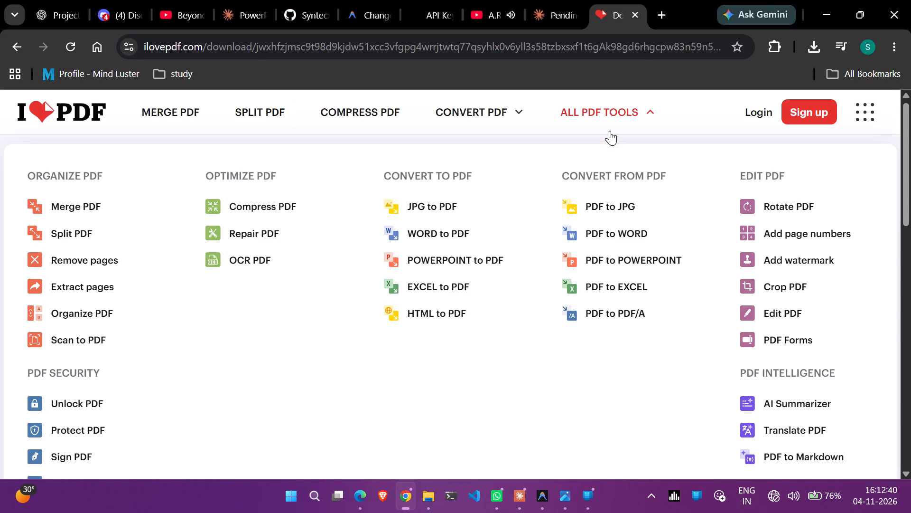
Search the web for "doc editor" in a new browser tab and open Word's online document editor page.
left_click(665, 13)
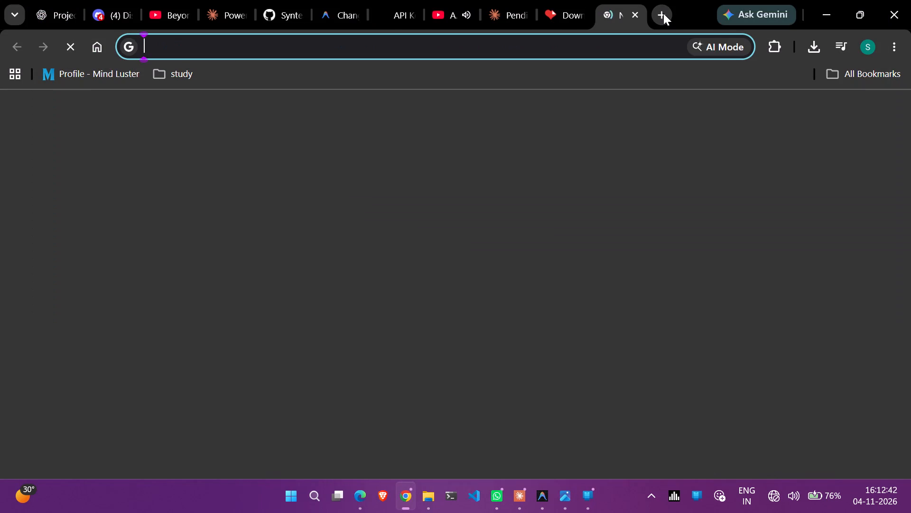
type("eo")
key("BackSpace")
key("BackSpace")
type("doc")
key("space")
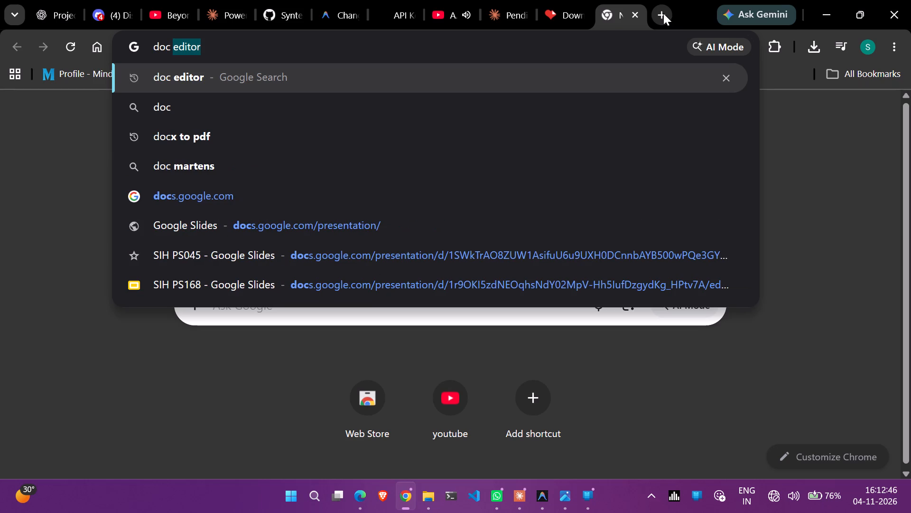
key("Down")
key("Down")
key("Up")
key("Up")
key("Return")
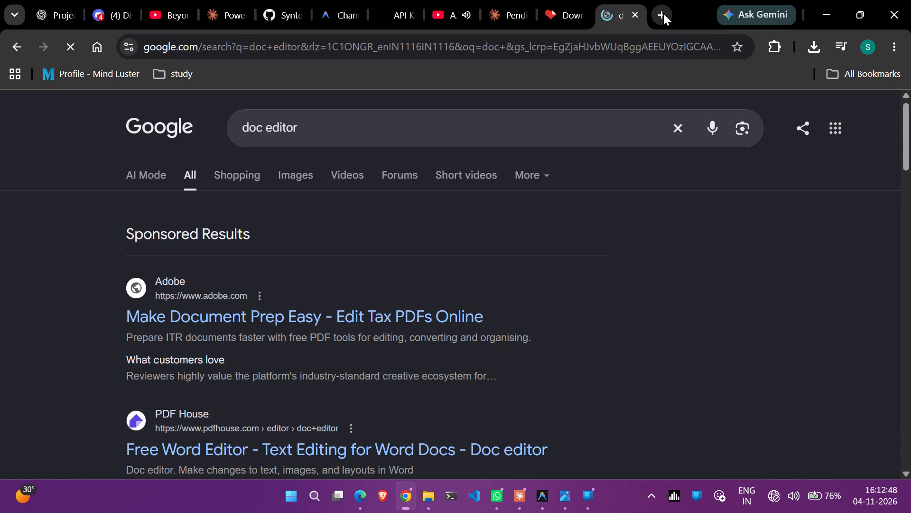
Look through the "doc editor" search results for online document editors that can handle Word files.
scroll(505, 174, "up", 1)
scroll(325, 319, "down", 1)
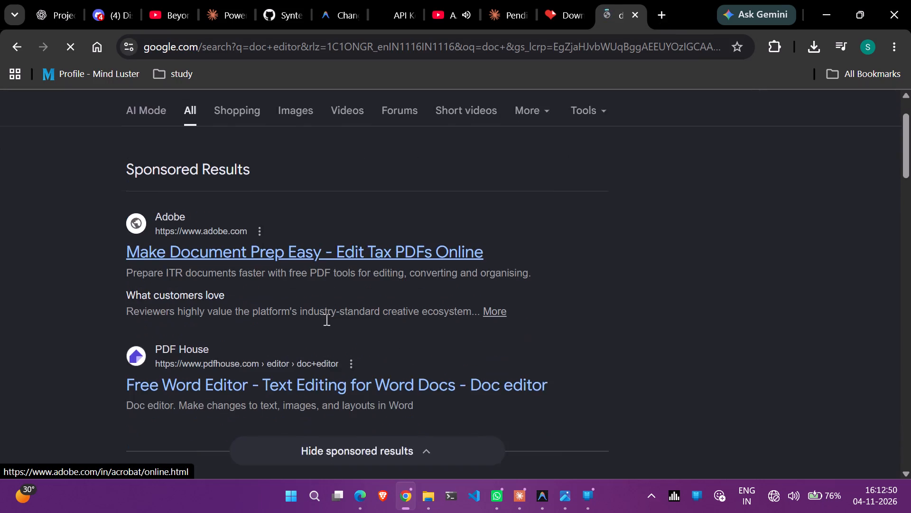
scroll(325, 319, "down", 3)
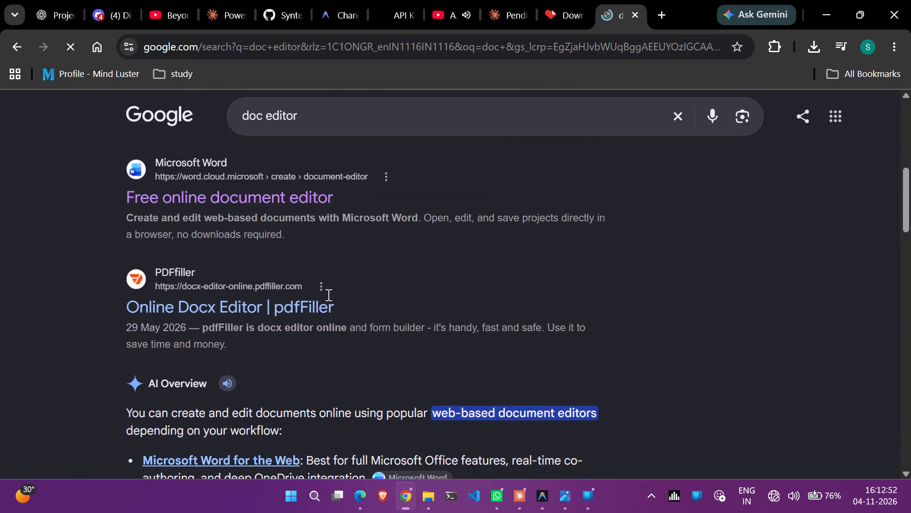
scroll(327, 294, "down", 8)
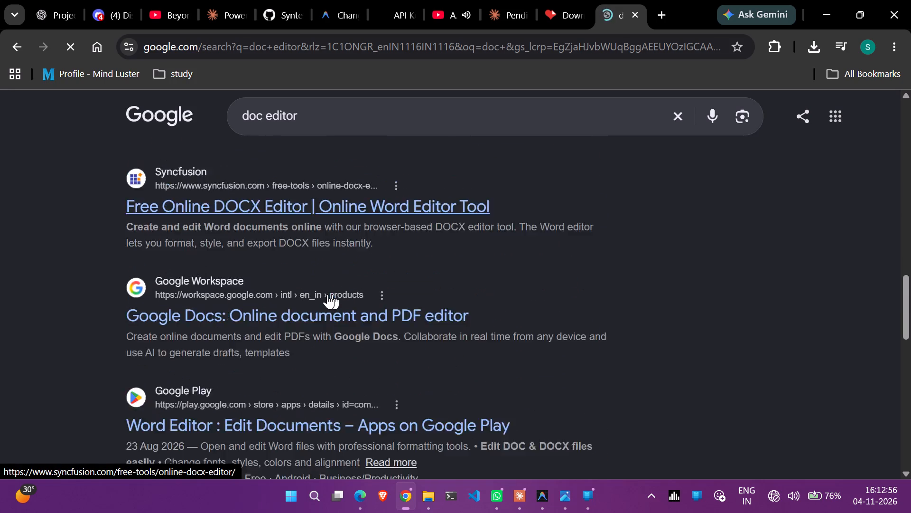
scroll(327, 294, "down", 1)
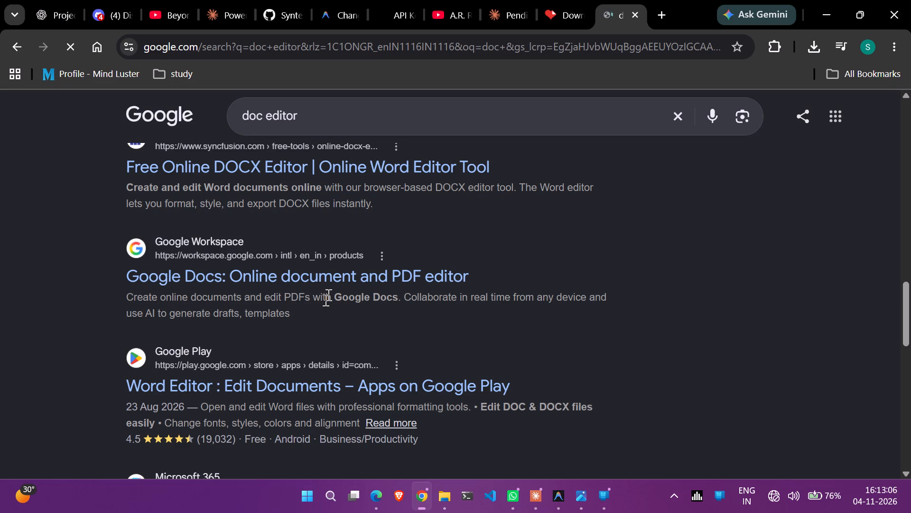
Connect the computer to the first network in the list of available Wi-Fi networks.
left_click(815, 500)
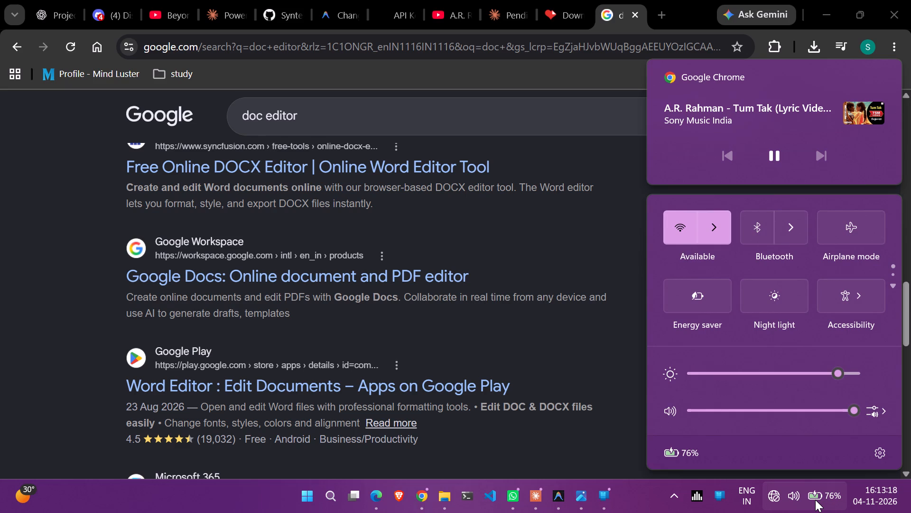
left_click(716, 236)
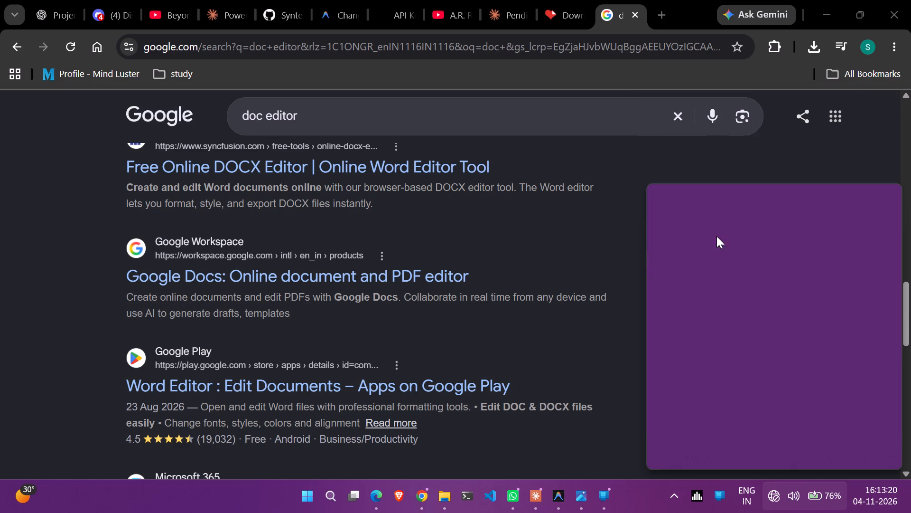
left_click(716, 238)
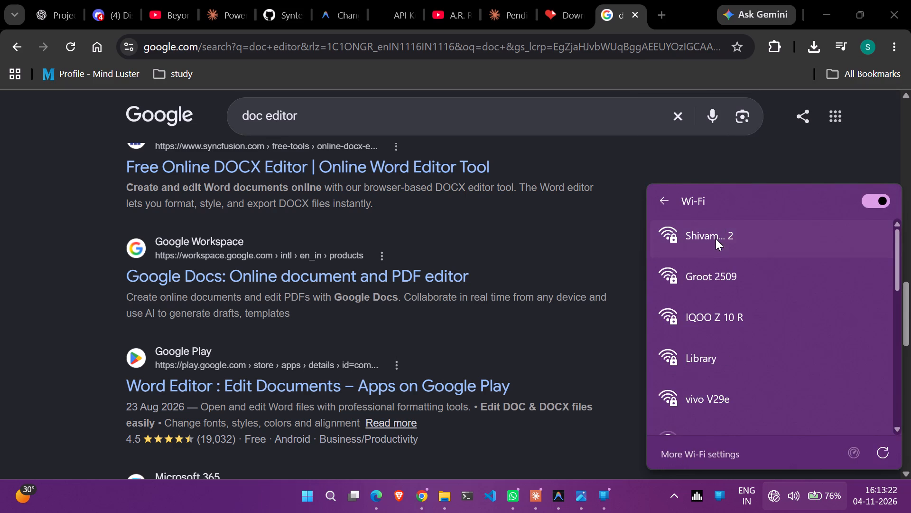
left_click(828, 300)
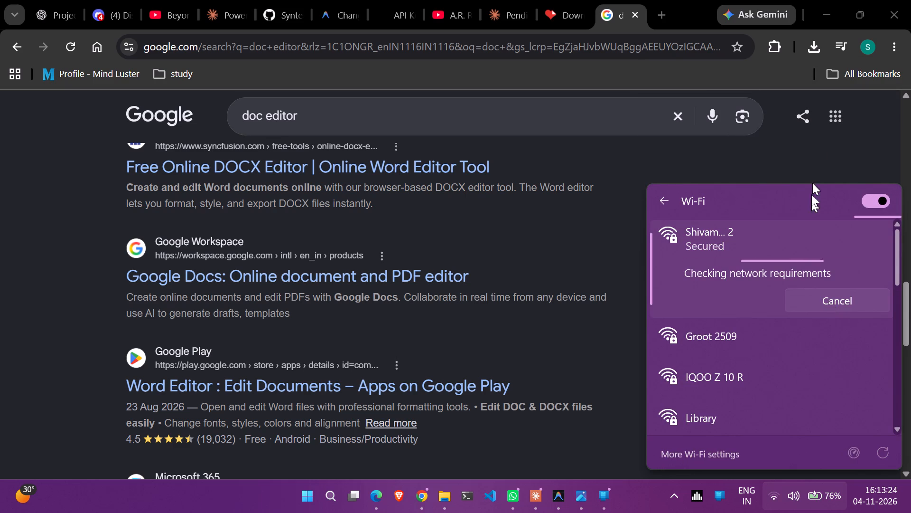
left_click(815, 144)
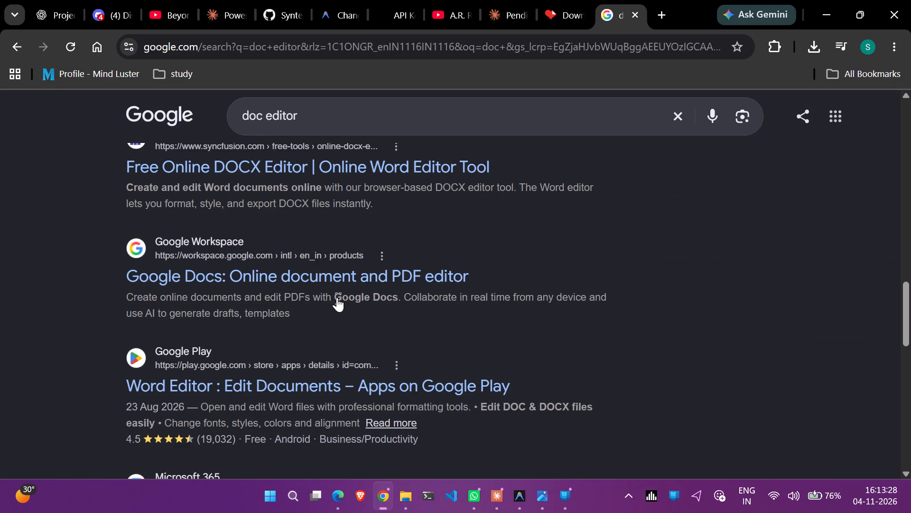
Open Microsoft Word's "Free online document editor" page from the "doc editor" search results.
scroll(332, 268, "up", 1)
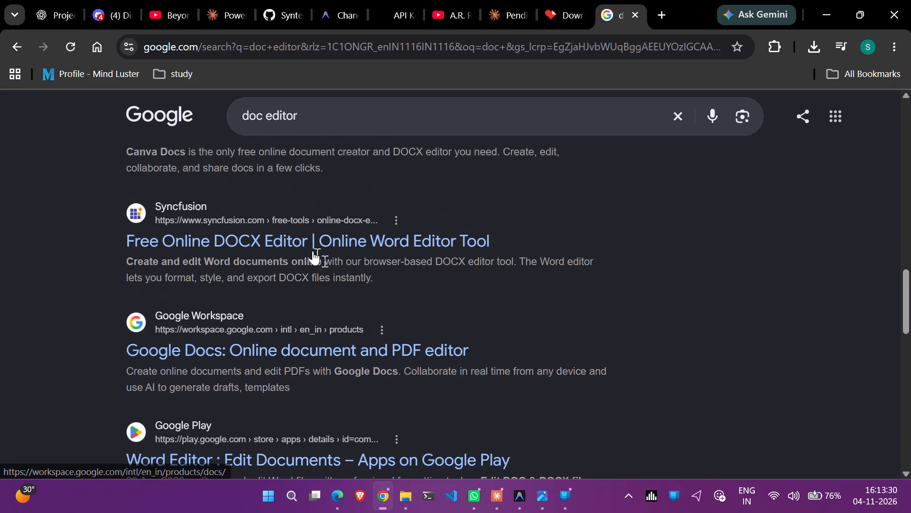
scroll(305, 246, "up", 3)
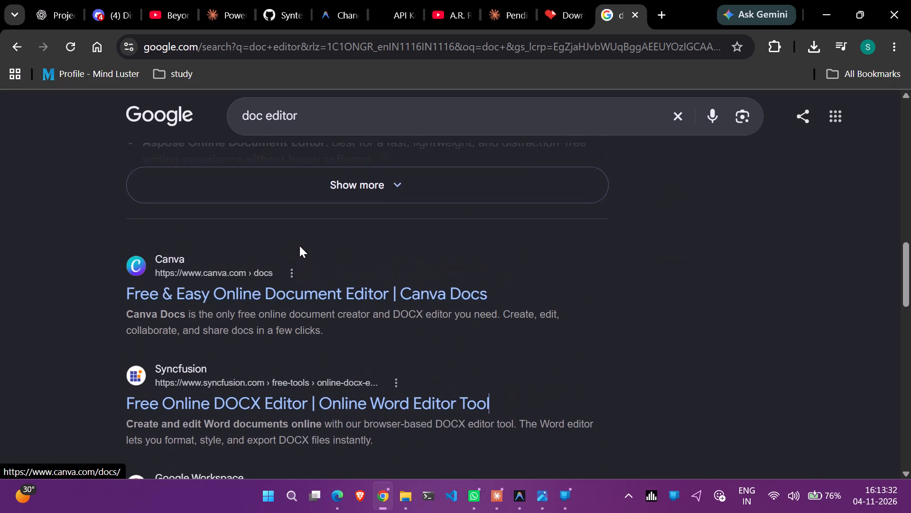
scroll(298, 272, "up", 4)
scroll(252, 253, "up", 1)
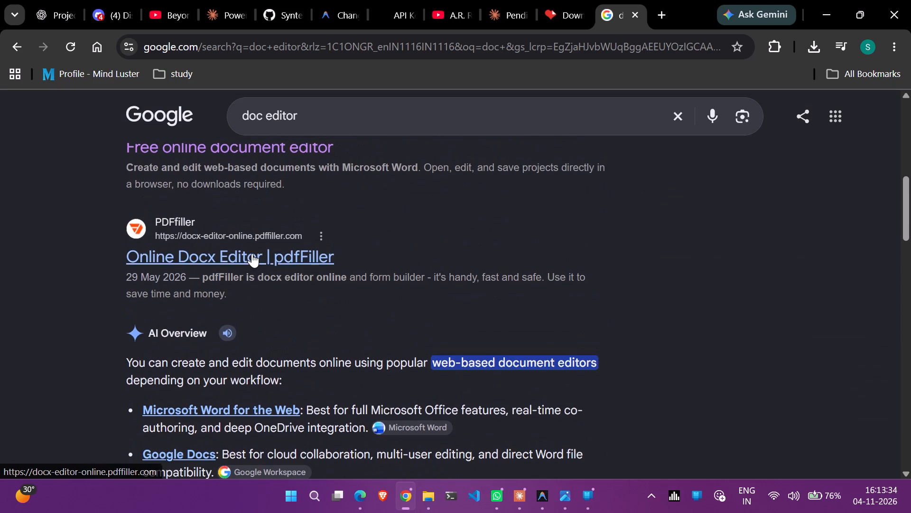
scroll(252, 253, "up", 1)
left_click(216, 322)
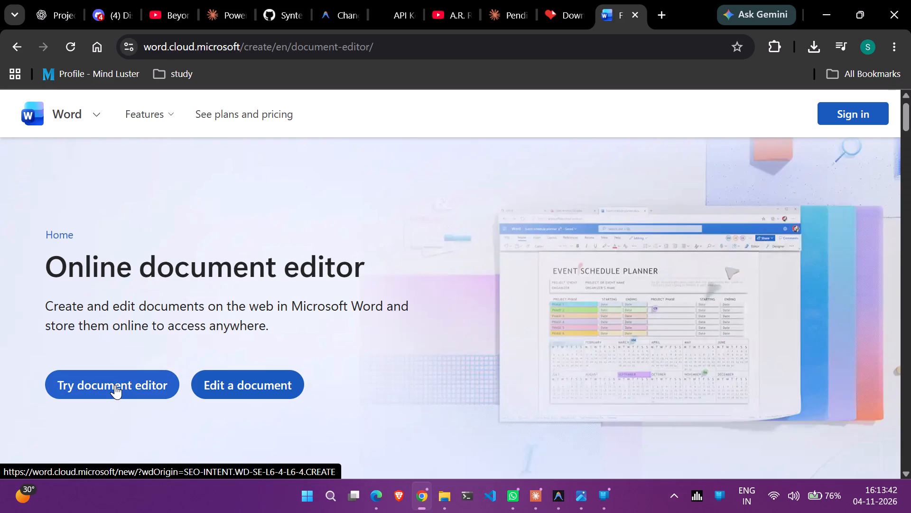
Upload AA_AutoApply_AI_Major_Project-I_Report_preview (1).docx from the Downloads folder for editing in Word online.
left_click(210, 387)
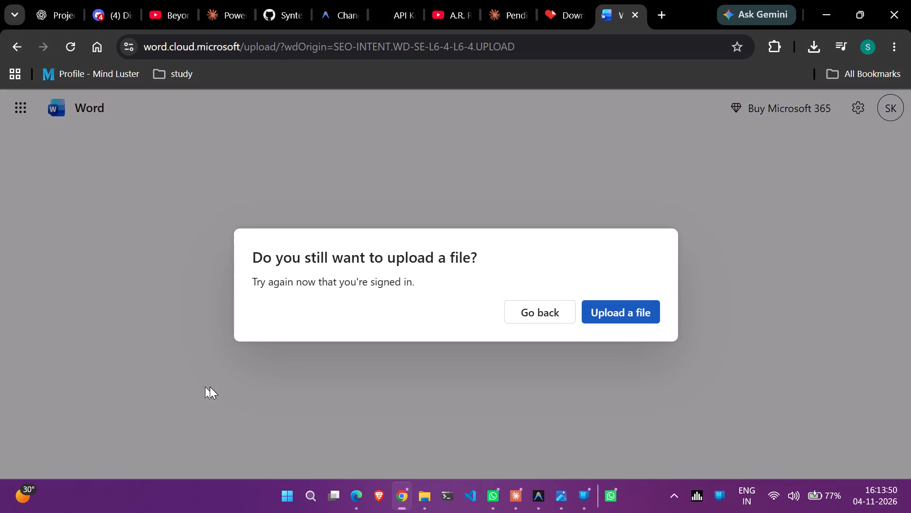
left_click(605, 311)
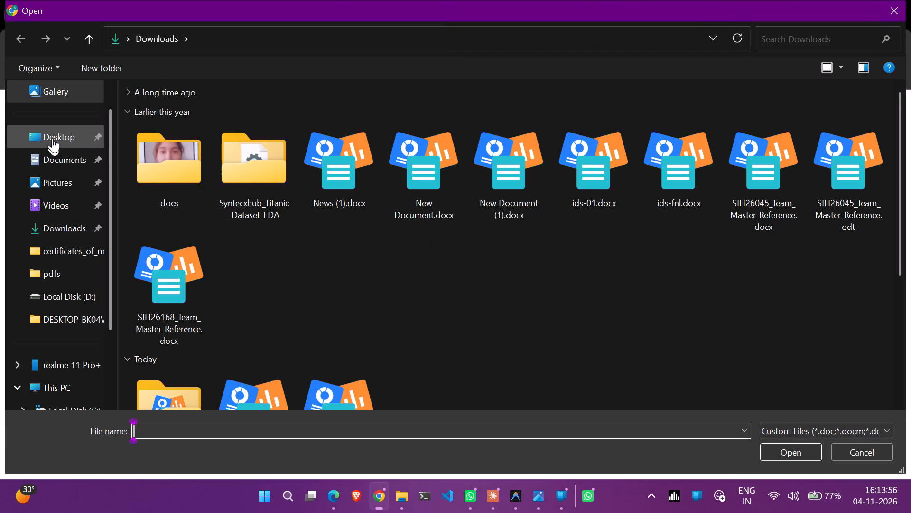
left_click(53, 130)
left_click_drag(53, 130, 199, 175)
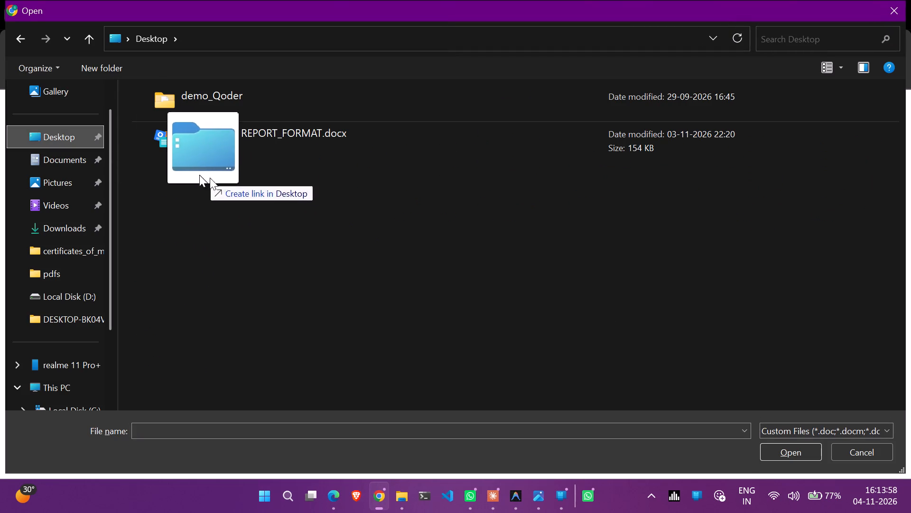
left_click_drag(199, 175, 85, 155)
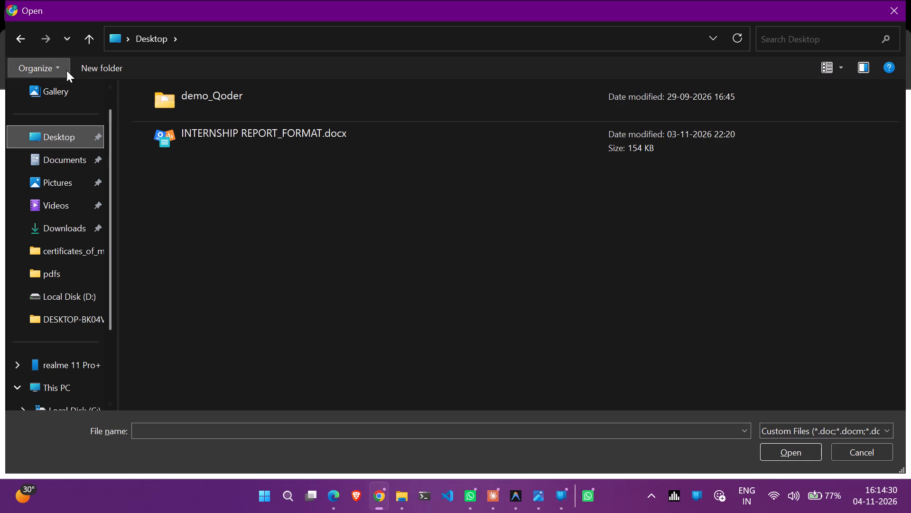
left_click(41, 165)
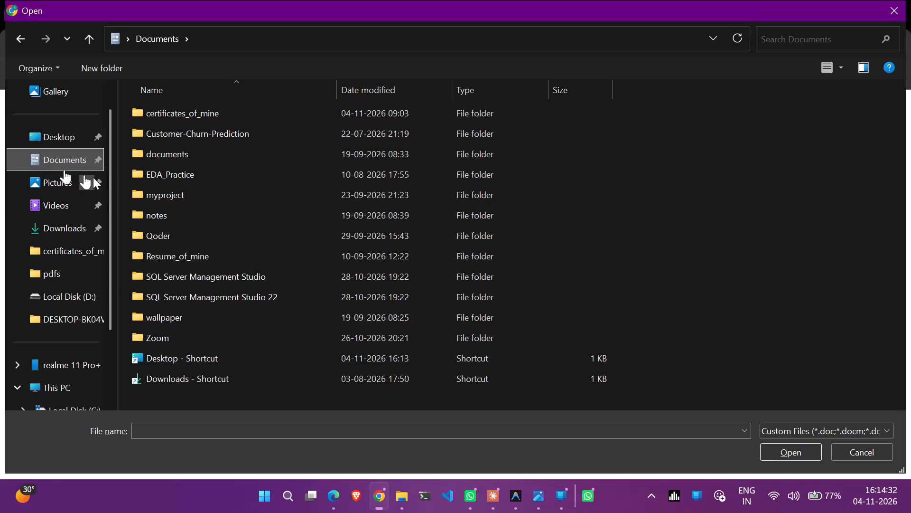
left_click(64, 226)
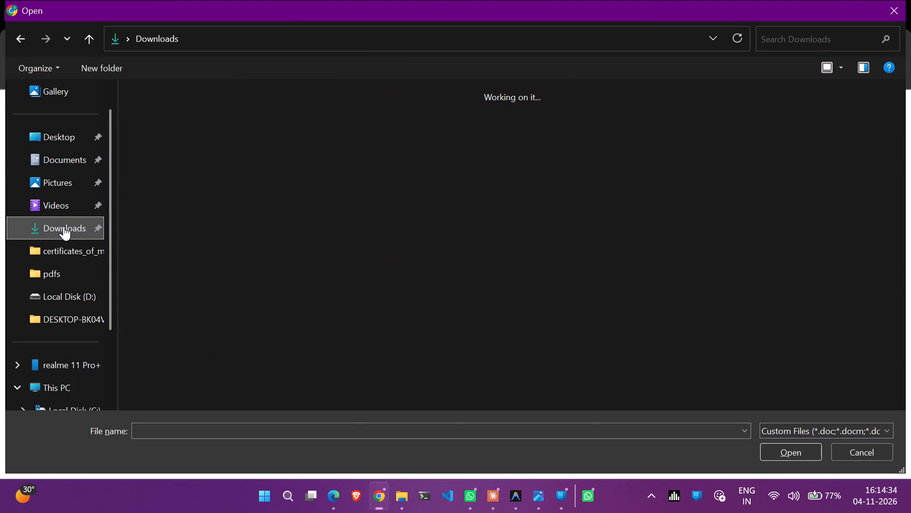
scroll(205, 369, "down", 2)
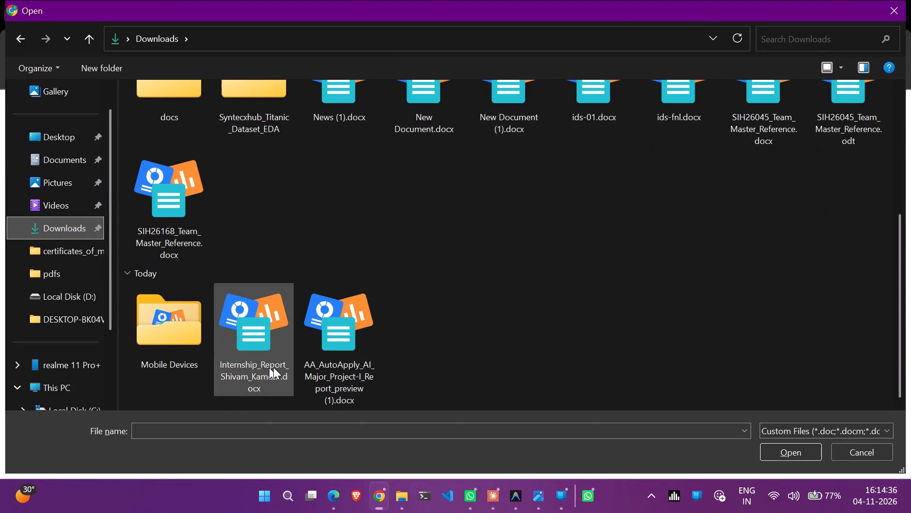
left_click(328, 345)
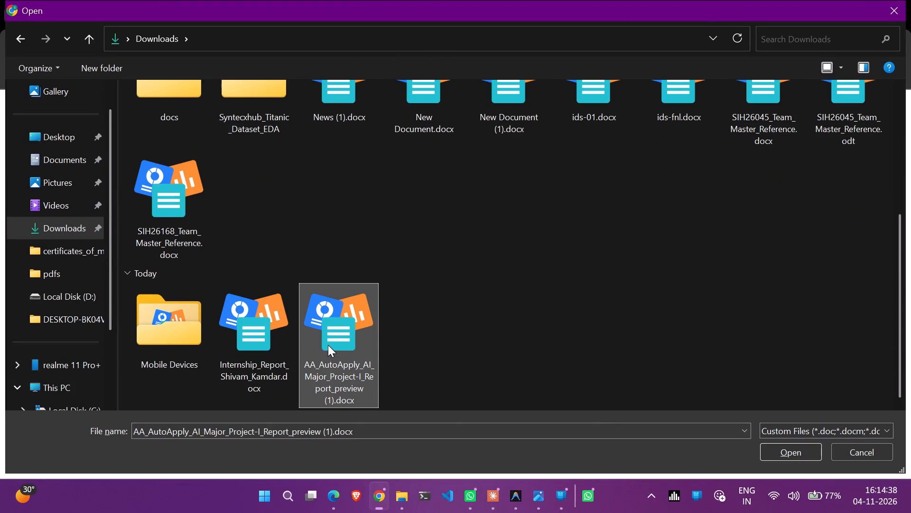
left_click(784, 444)
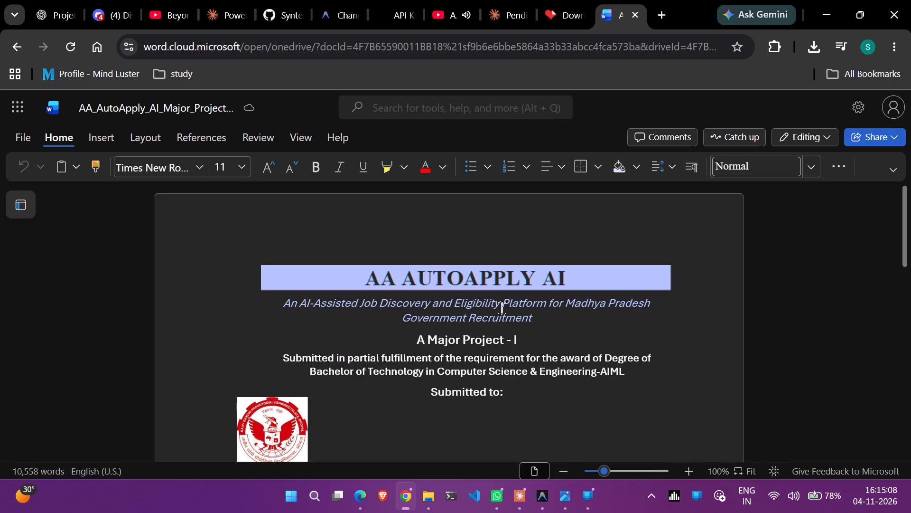
Select the AA AUTOAPPLY AI title banner in Editing mode and apply shading to its paragraph.
scroll(877, 364, "down", 1)
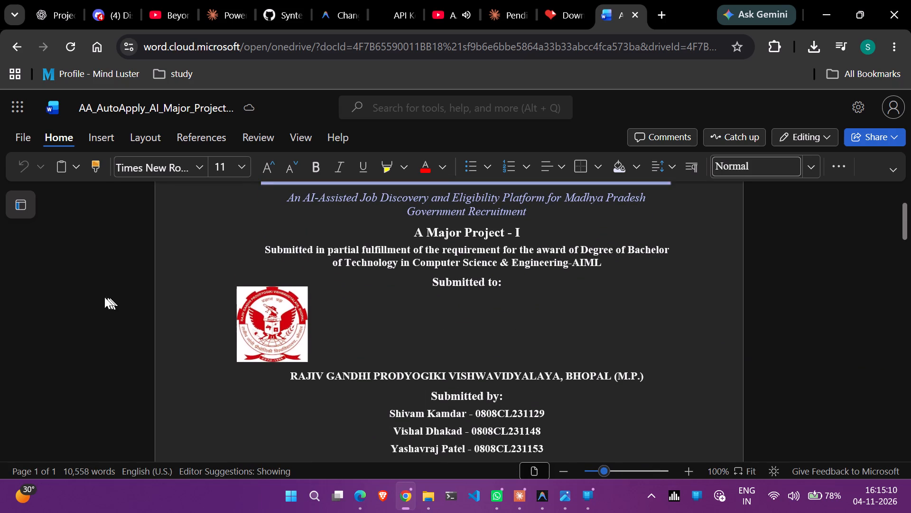
left_click(234, 323)
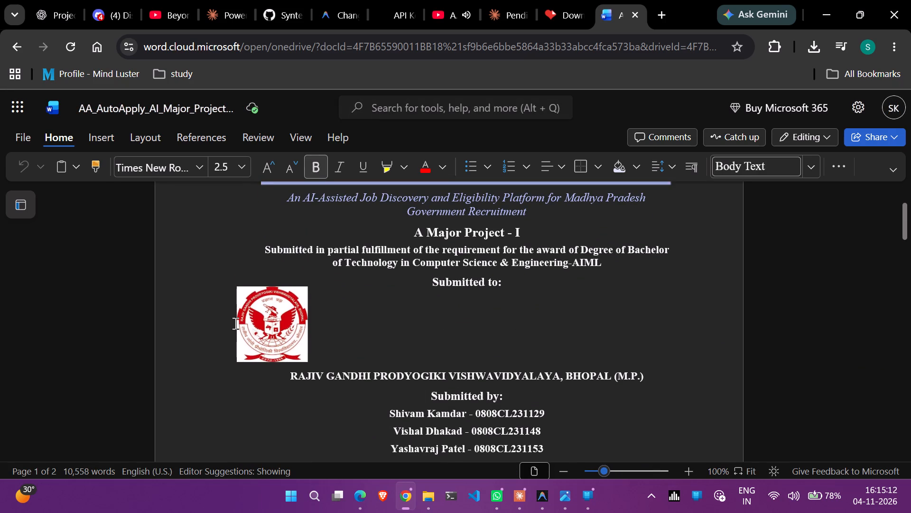
scroll(429, 282, "up", 1)
left_click(590, 258)
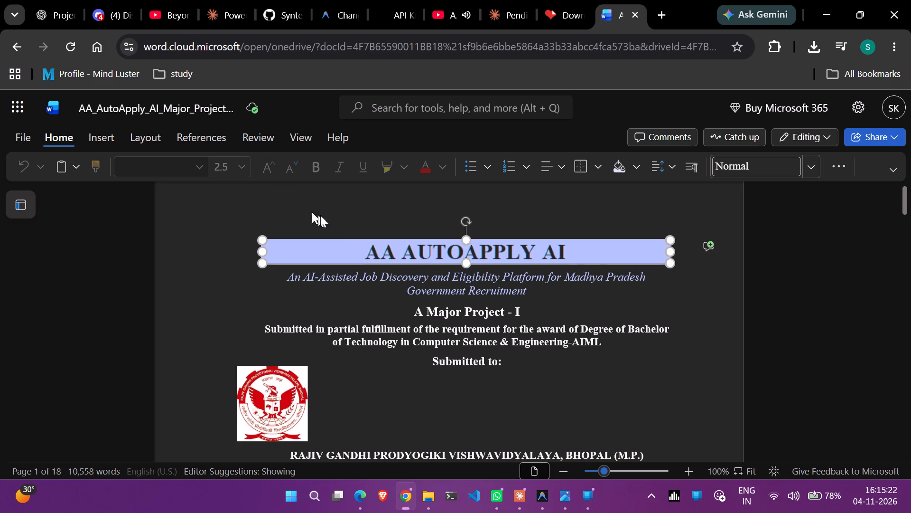
left_click(357, 252)
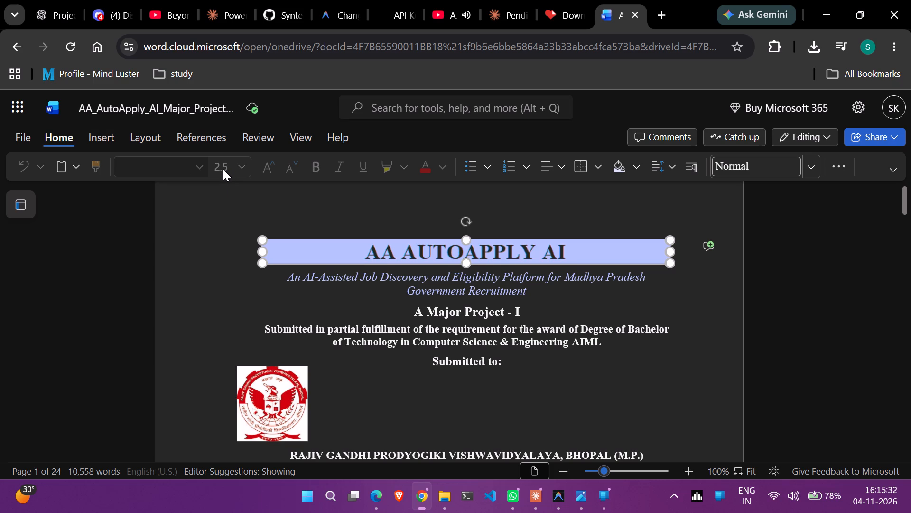
left_click(796, 139)
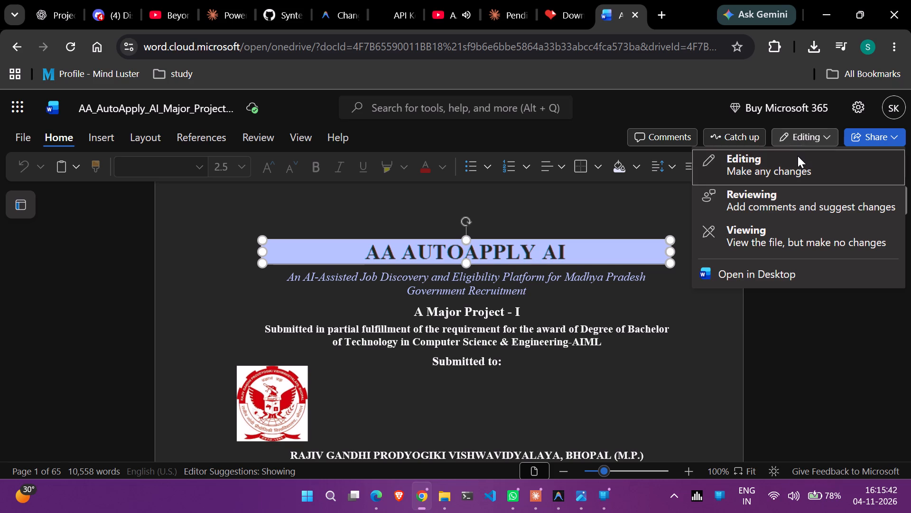
left_click(798, 156)
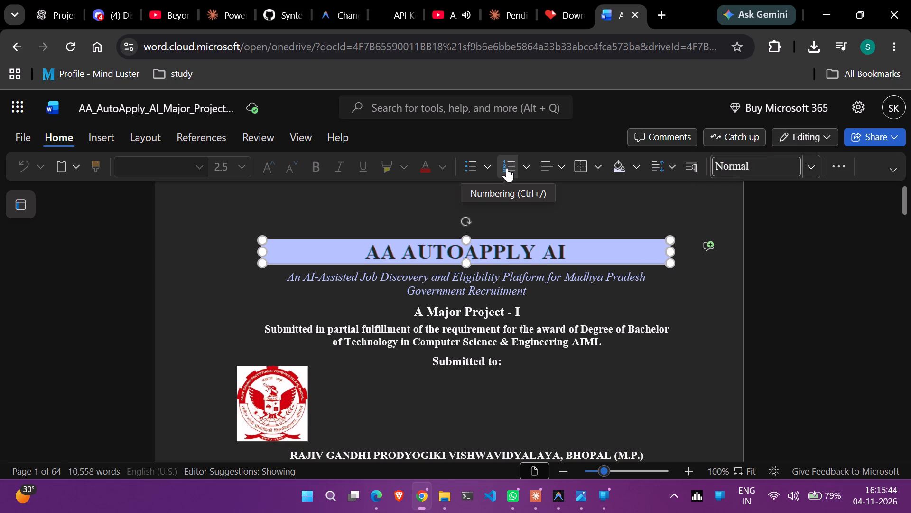
left_click(431, 170)
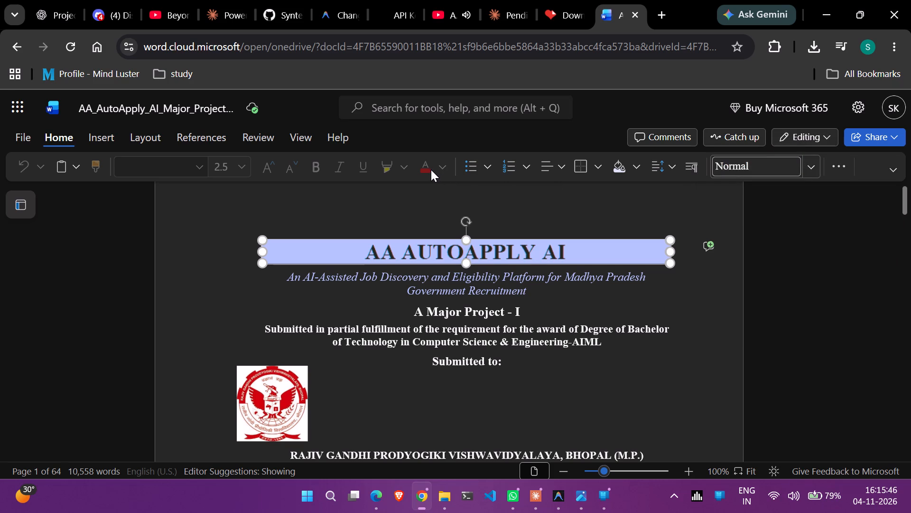
left_click(618, 158)
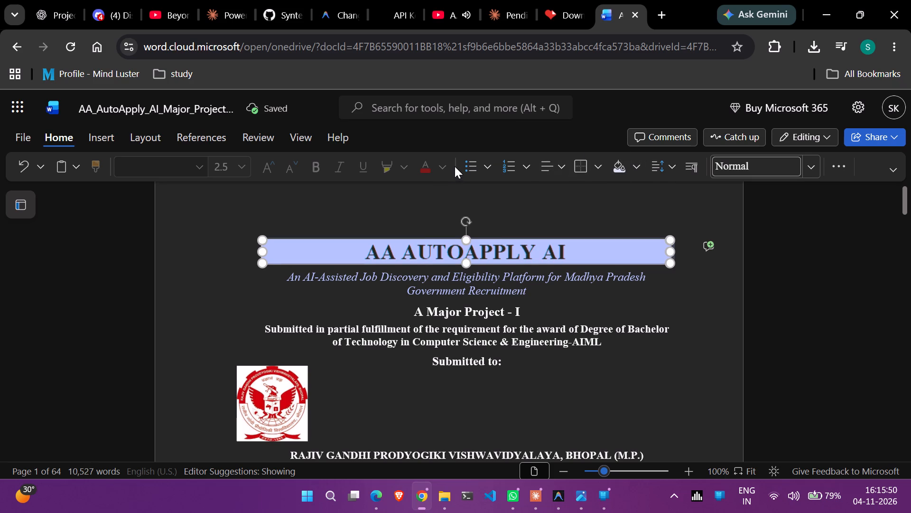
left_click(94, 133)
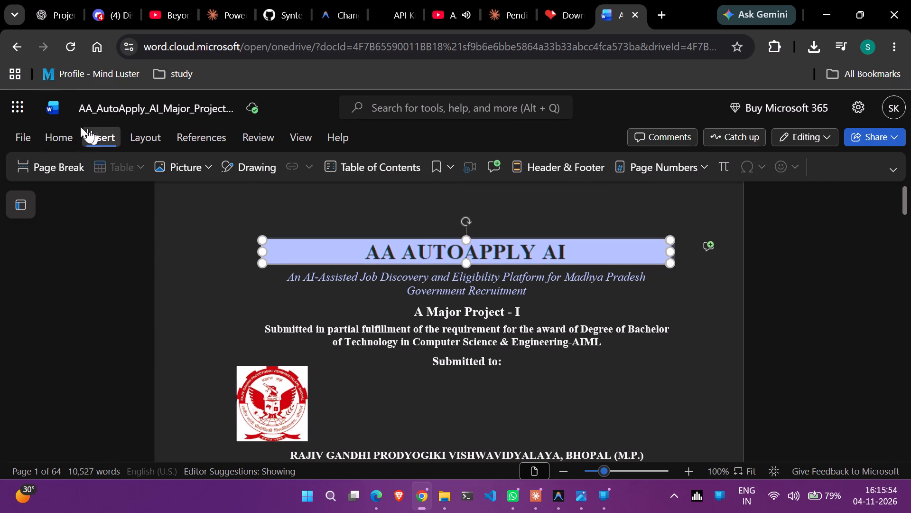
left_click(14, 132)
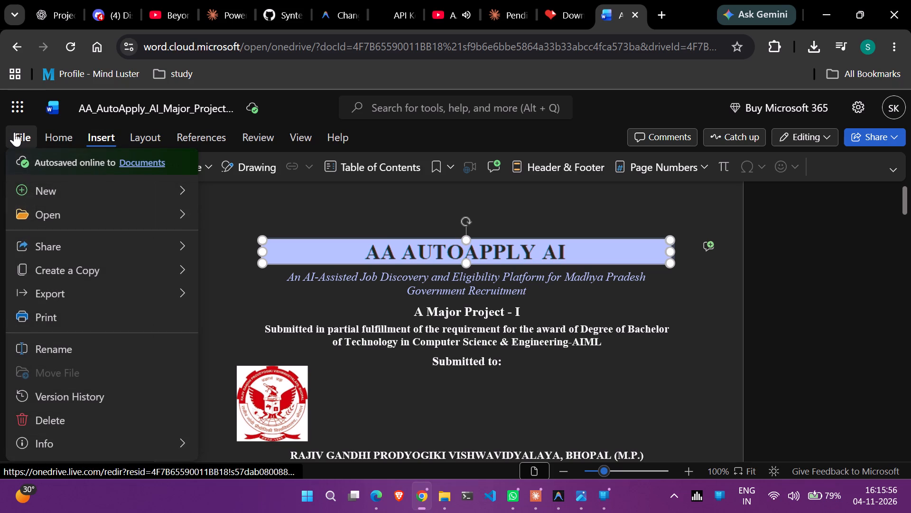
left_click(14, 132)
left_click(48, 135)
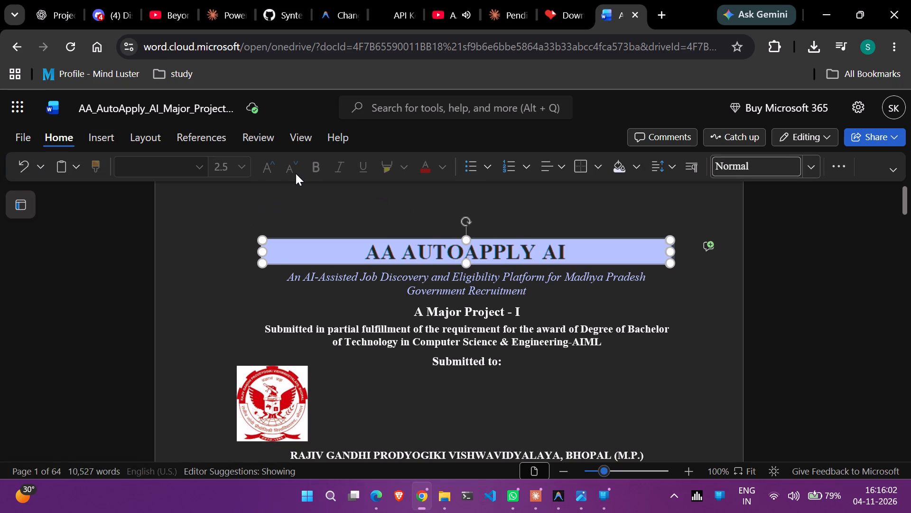
Try to move the university logo under "Submitted to:" toward the centre of the title page.
scroll(530, 225, "down", 2)
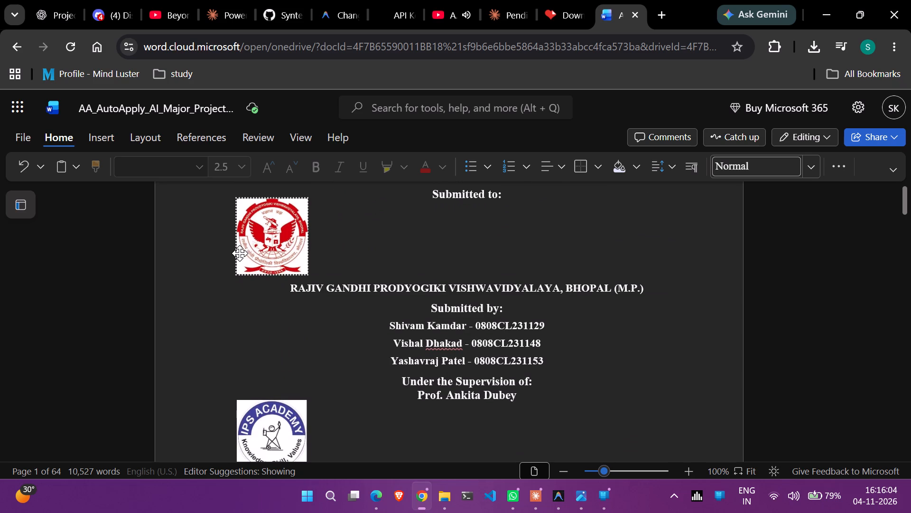
left_click(241, 253)
left_click_drag(241, 253, 260, 251)
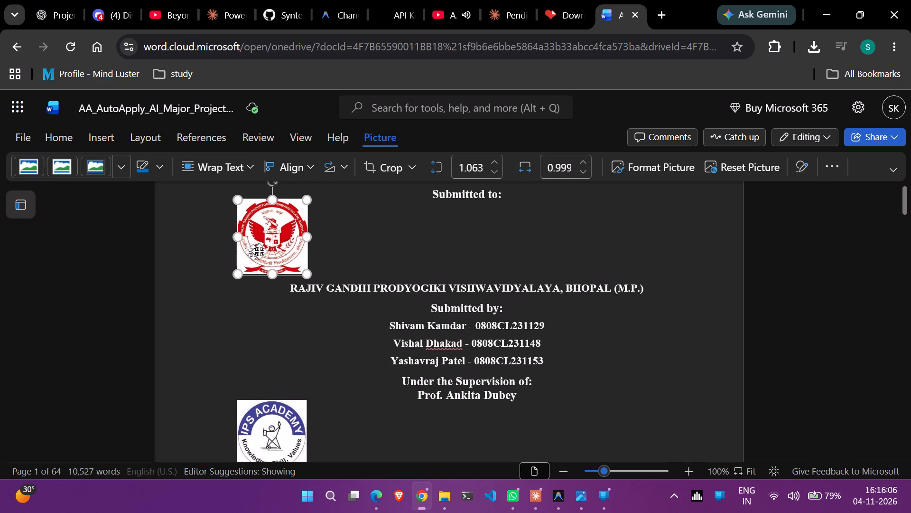
left_click_drag(260, 251, 323, 265)
left_click_drag(286, 241, 402, 267)
scroll(402, 267, "up", 1)
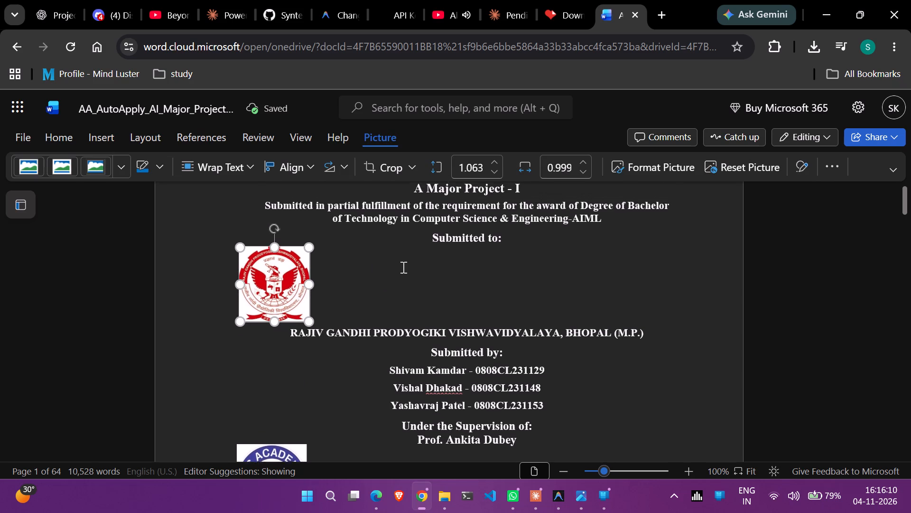
scroll(402, 267, "up", 1)
right_click_drag(287, 302, 435, 313)
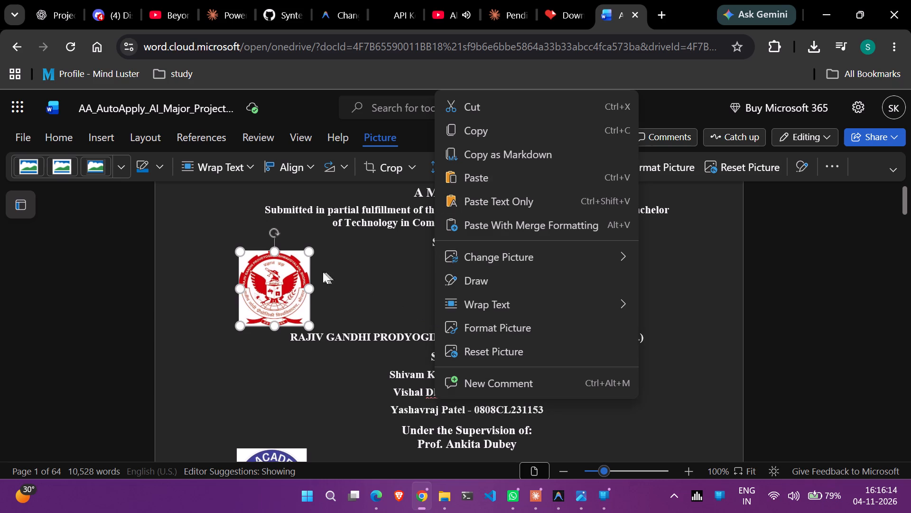
left_click(337, 277)
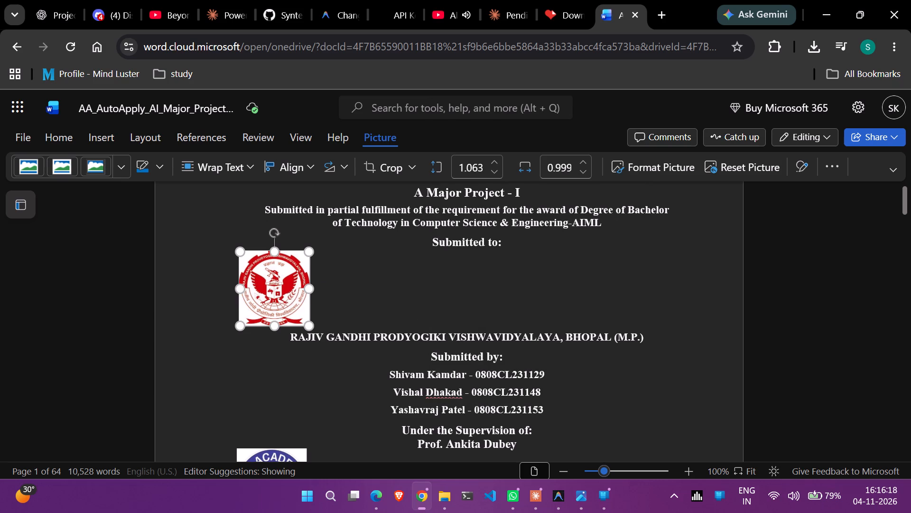
left_click_drag(275, 279, 448, 317)
left_click(395, 332)
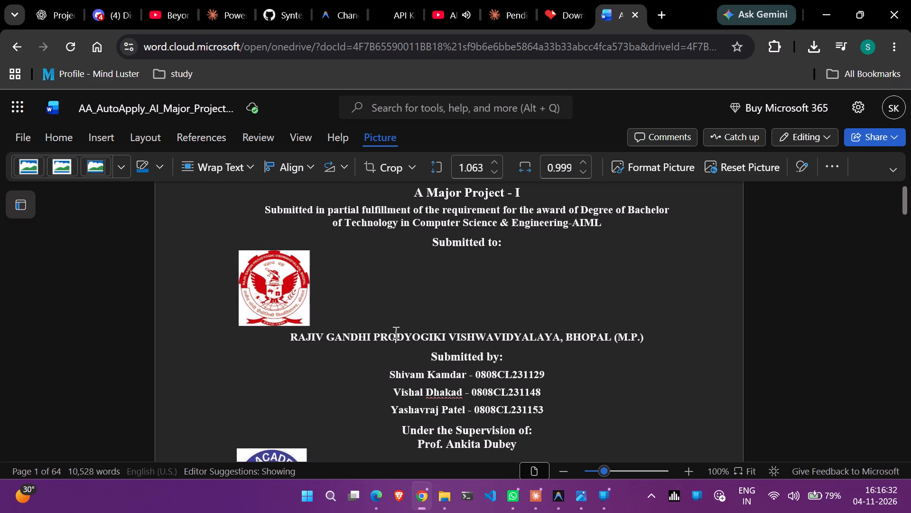
left_click(277, 282)
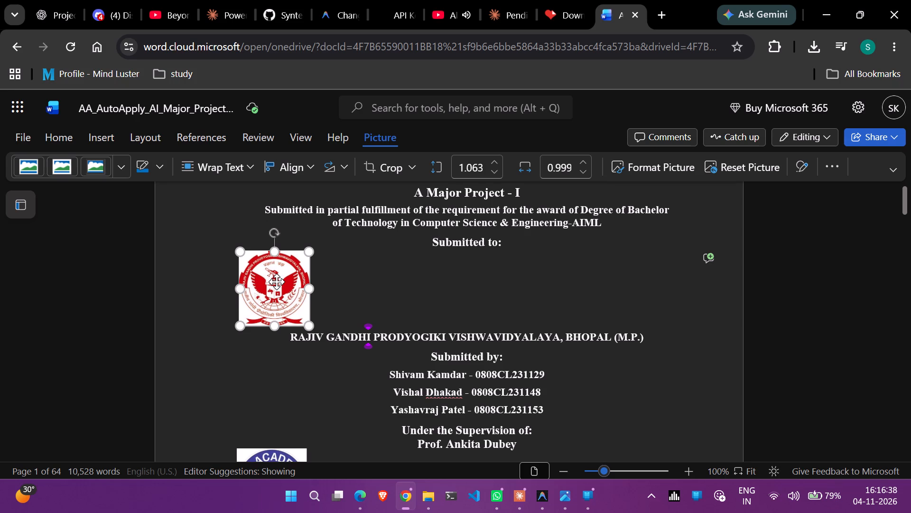
left_click_drag(261, 282, 426, 289)
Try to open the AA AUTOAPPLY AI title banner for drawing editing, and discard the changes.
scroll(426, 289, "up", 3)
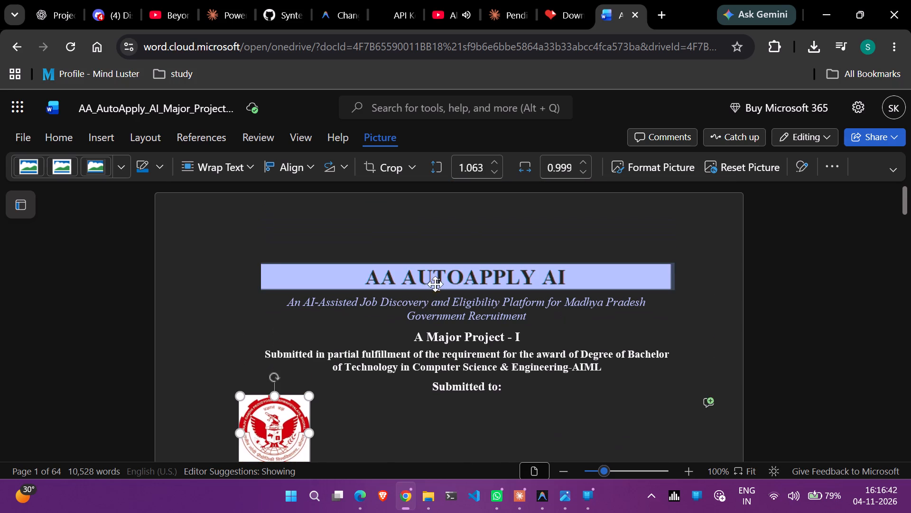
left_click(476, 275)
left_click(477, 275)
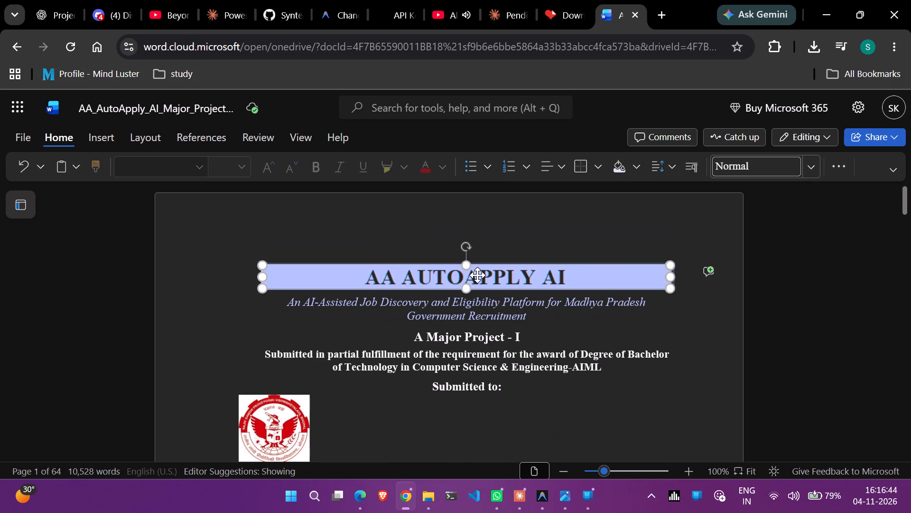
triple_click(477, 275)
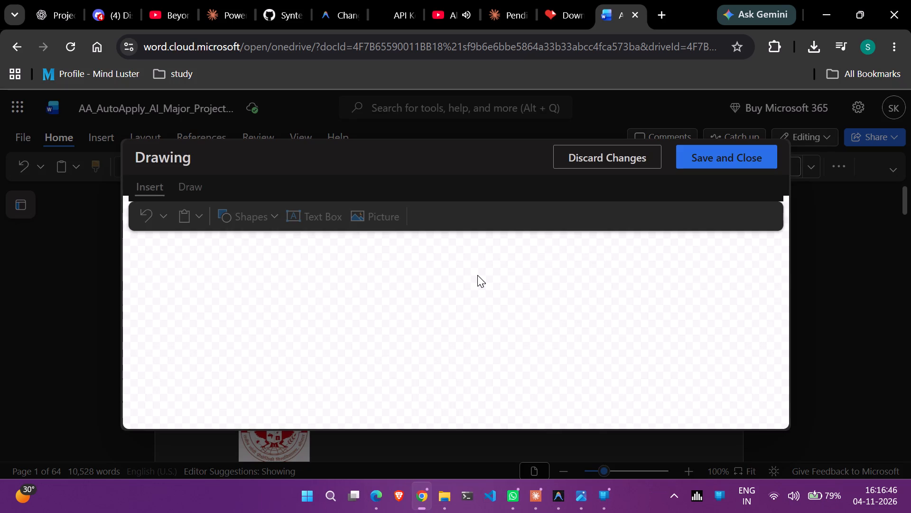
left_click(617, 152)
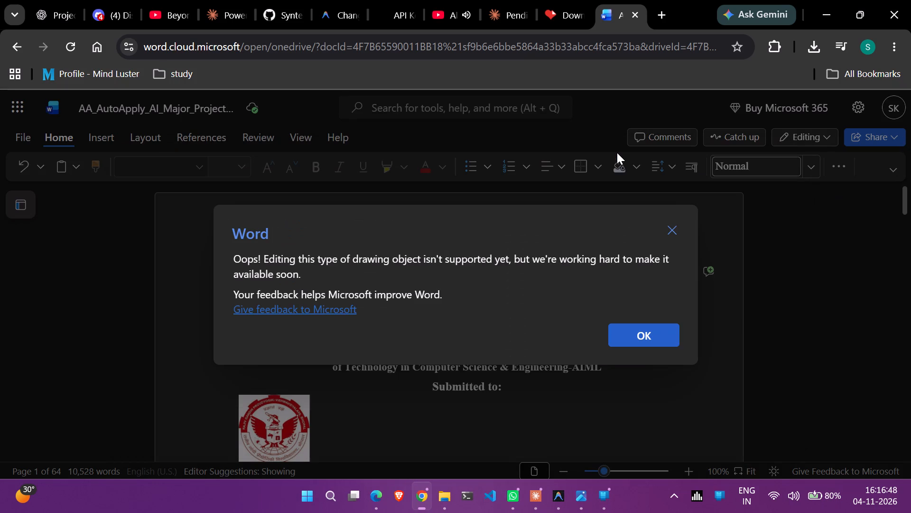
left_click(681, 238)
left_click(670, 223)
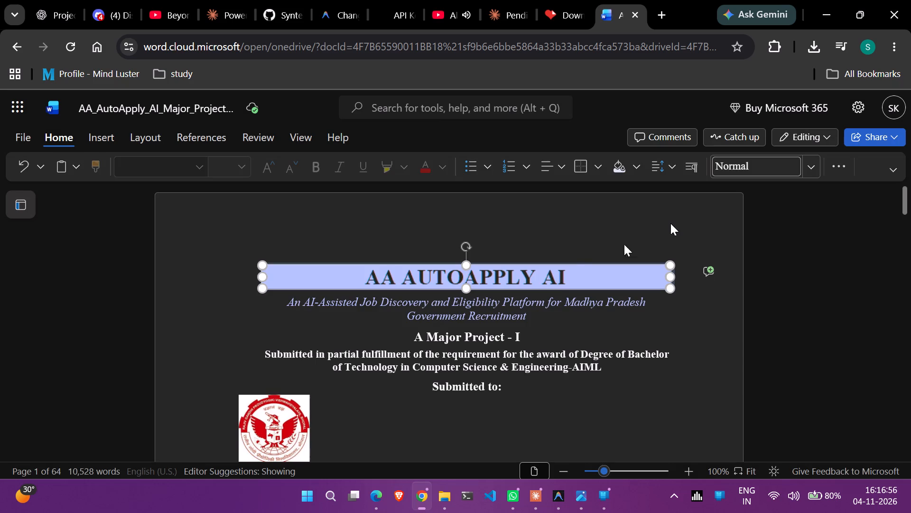
Delete the AA AUTOAPPLY AI title banner from the top of the title page.
left_click(566, 282)
double_click(614, 271)
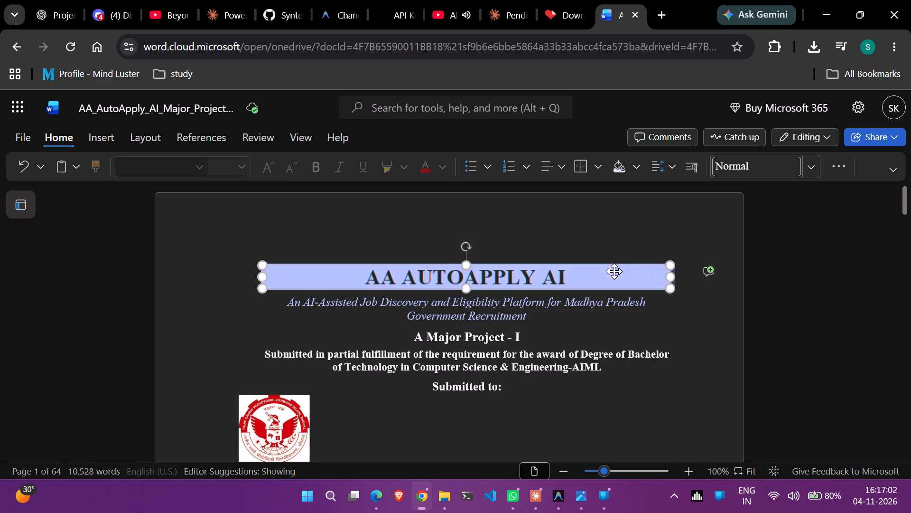
left_click_drag(614, 271, 627, 330)
left_click(627, 330)
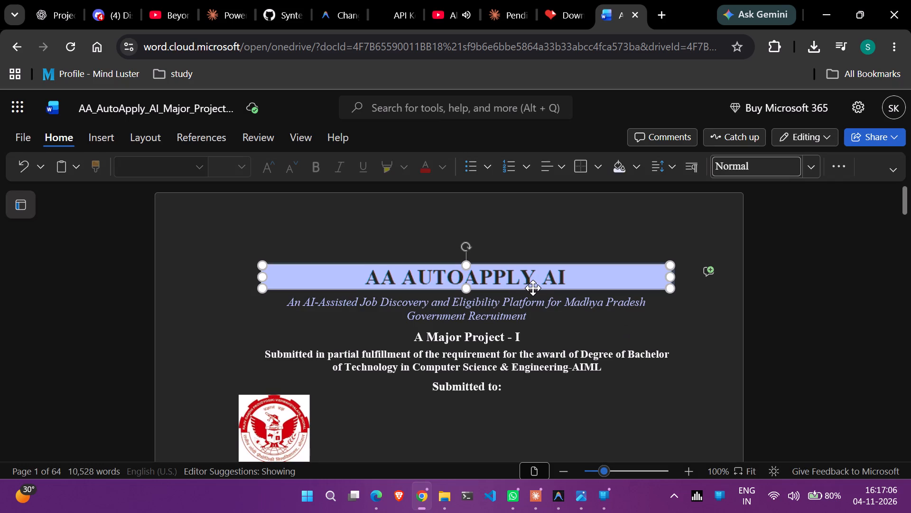
key("Delete")
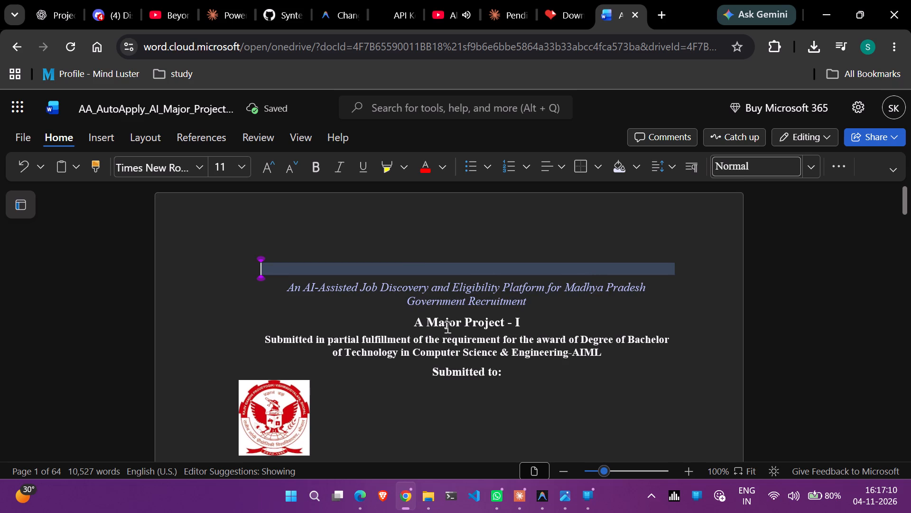
Delete the blue bar above the Department of Computer Science & Engineering-AIML line on the title page.
scroll(446, 327, "down", 3)
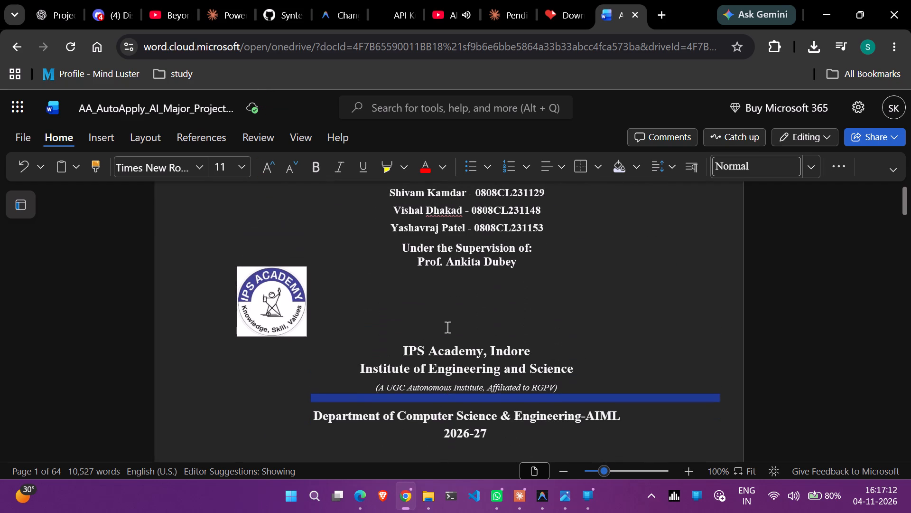
left_click(462, 397)
key("Delete")
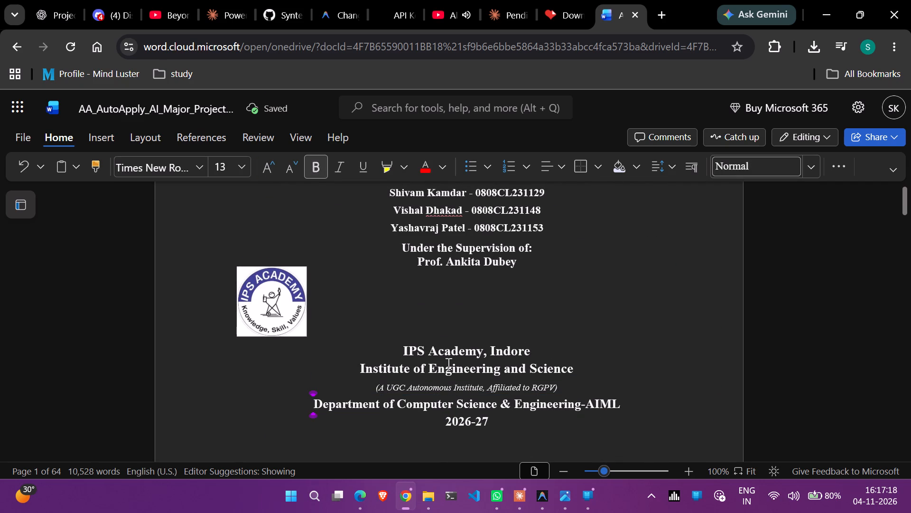
Look over the second page with the IPS Academy heading, logo and "AA AutoApply AI" project title.
scroll(447, 363, "down", 6)
scroll(447, 363, "left", 2)
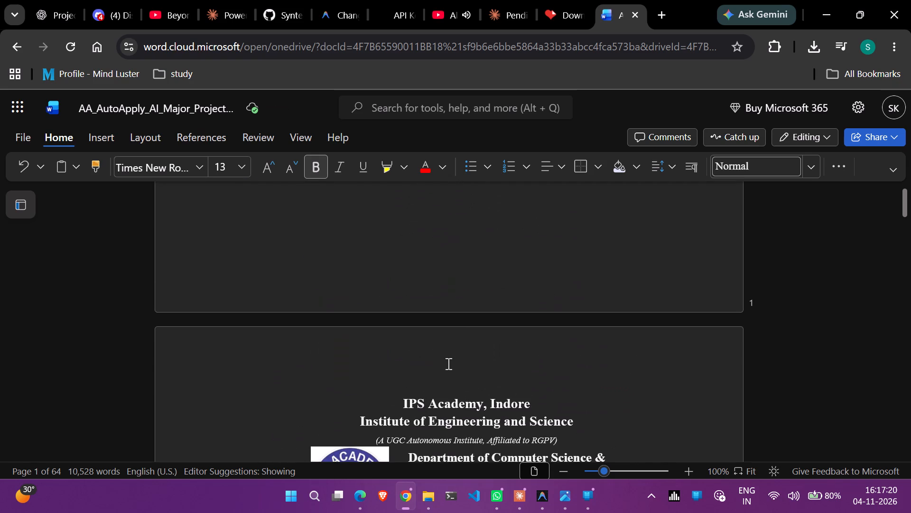
scroll(447, 363, "left", 2)
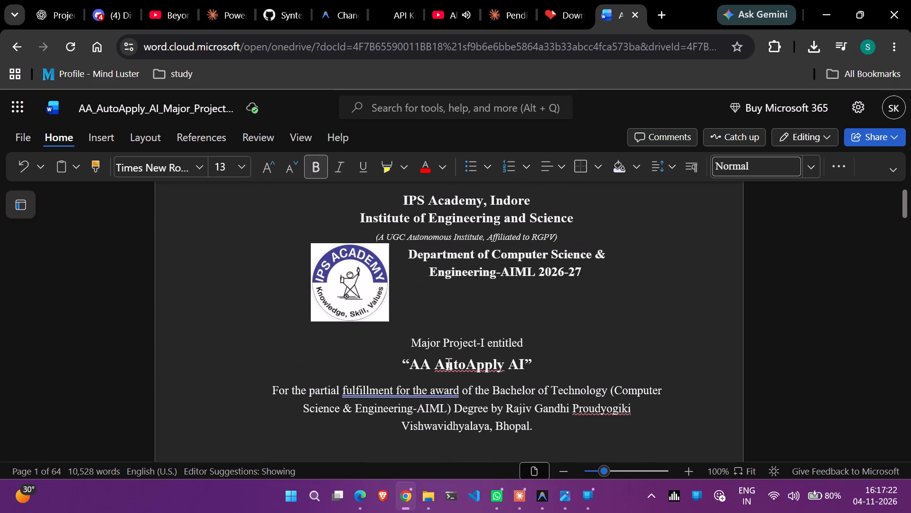
scroll(447, 363, "left", 1)
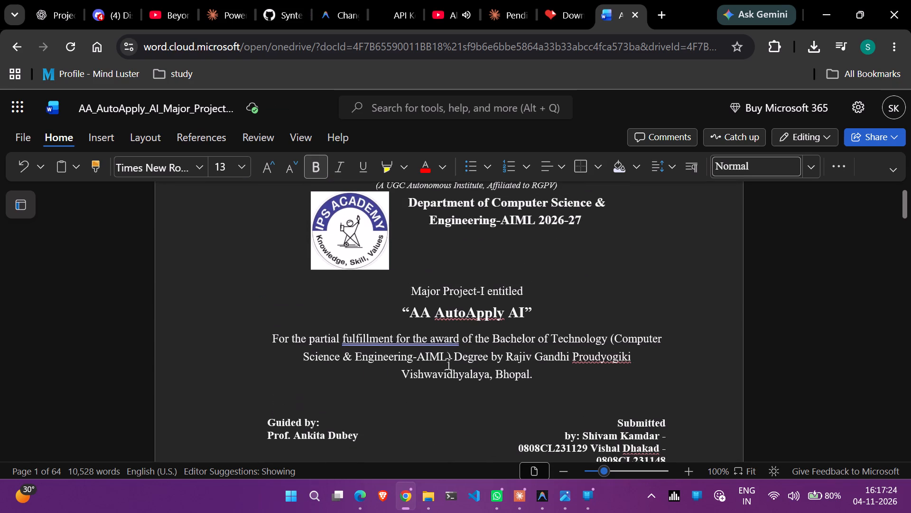
scroll(447, 363, "up", 2)
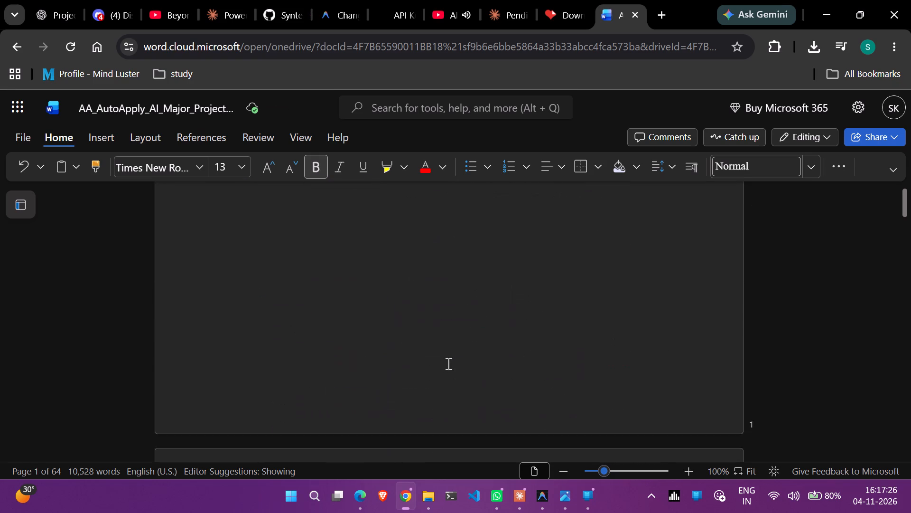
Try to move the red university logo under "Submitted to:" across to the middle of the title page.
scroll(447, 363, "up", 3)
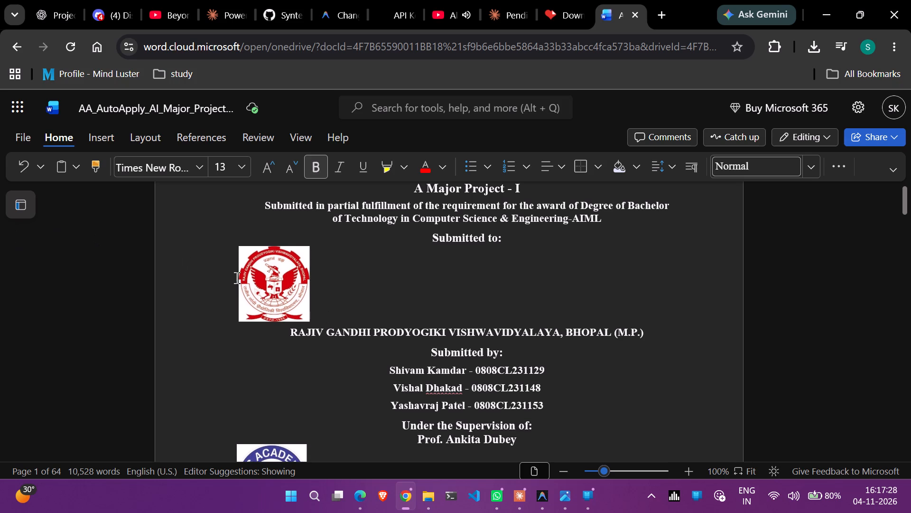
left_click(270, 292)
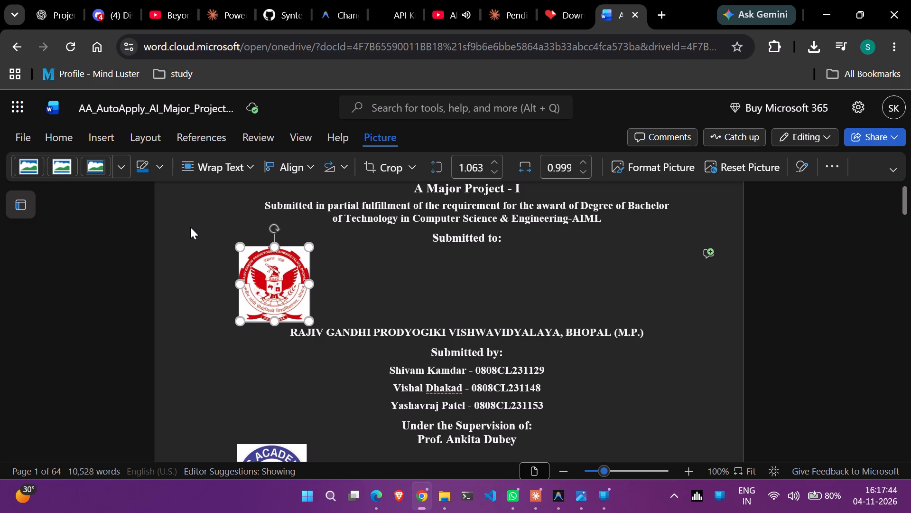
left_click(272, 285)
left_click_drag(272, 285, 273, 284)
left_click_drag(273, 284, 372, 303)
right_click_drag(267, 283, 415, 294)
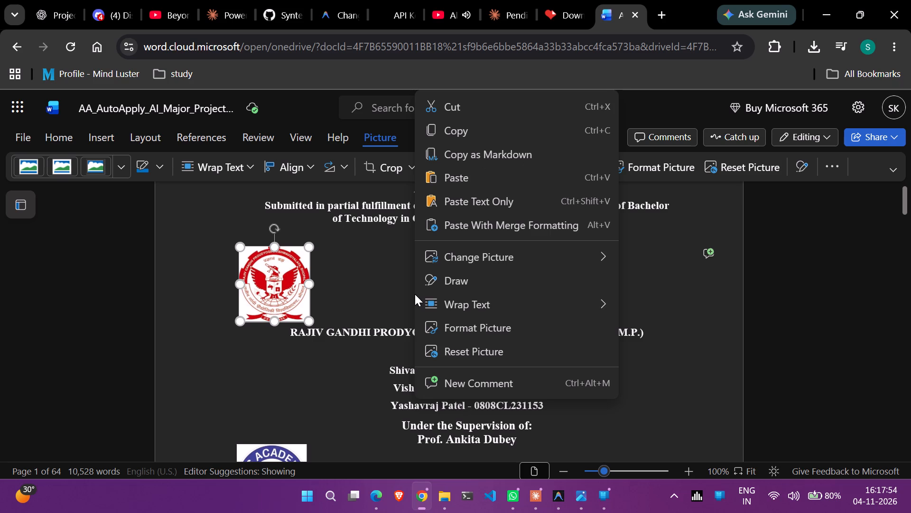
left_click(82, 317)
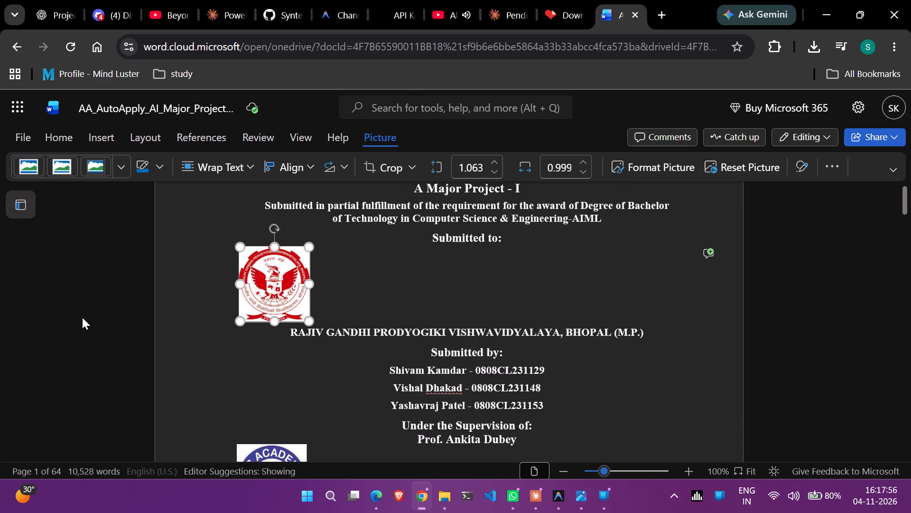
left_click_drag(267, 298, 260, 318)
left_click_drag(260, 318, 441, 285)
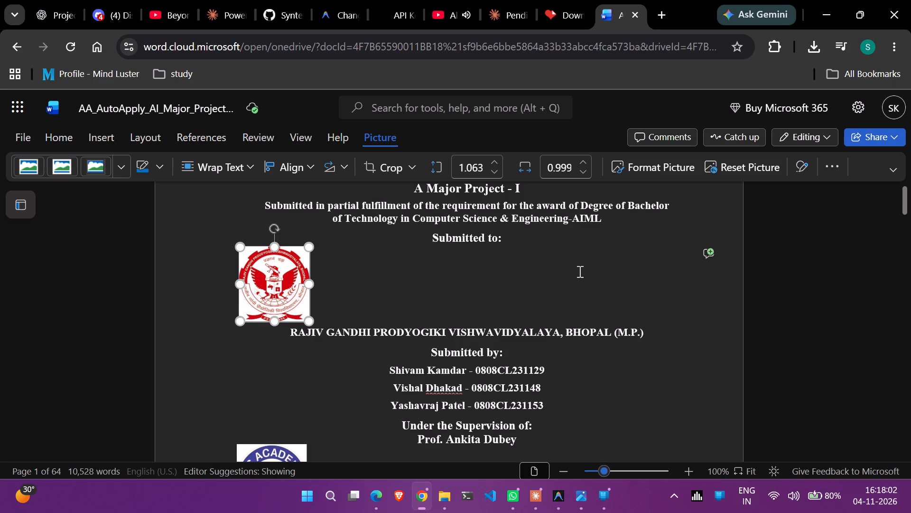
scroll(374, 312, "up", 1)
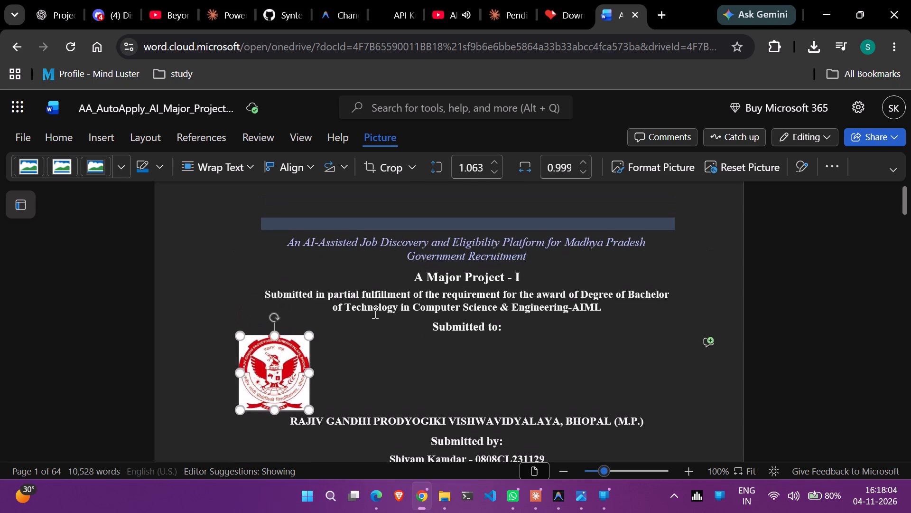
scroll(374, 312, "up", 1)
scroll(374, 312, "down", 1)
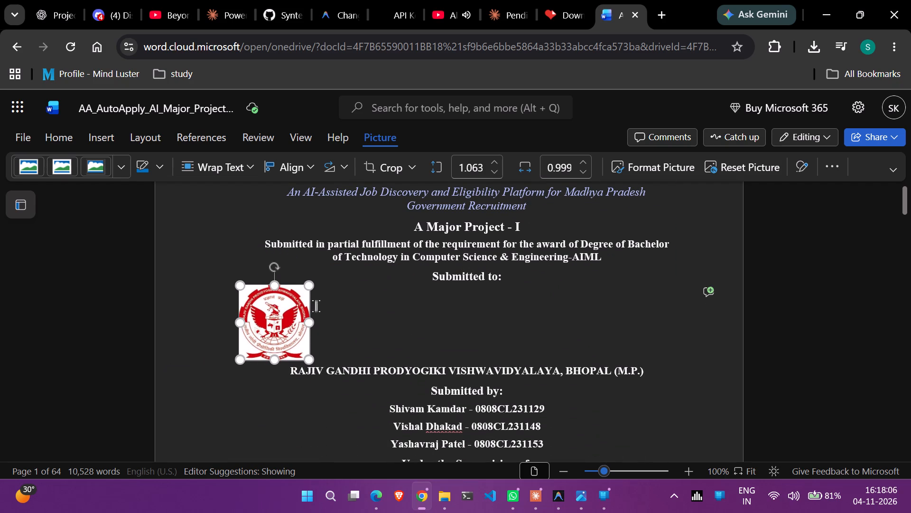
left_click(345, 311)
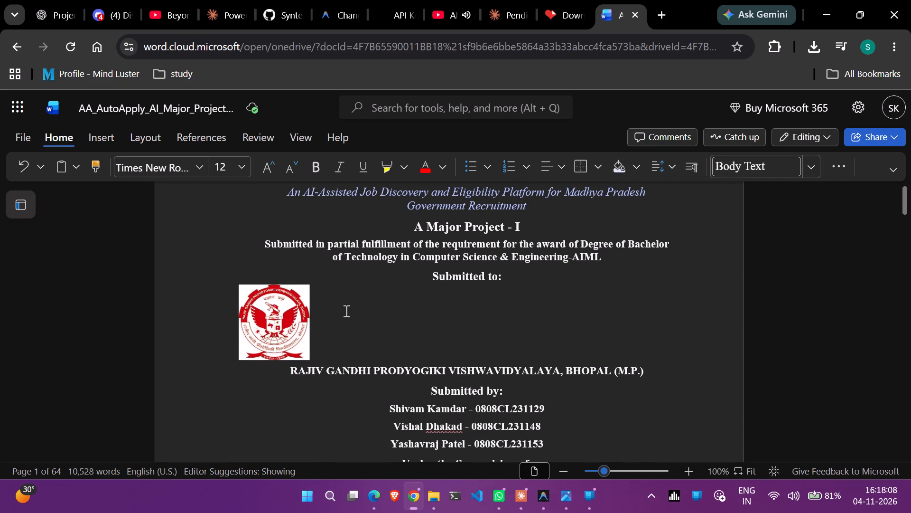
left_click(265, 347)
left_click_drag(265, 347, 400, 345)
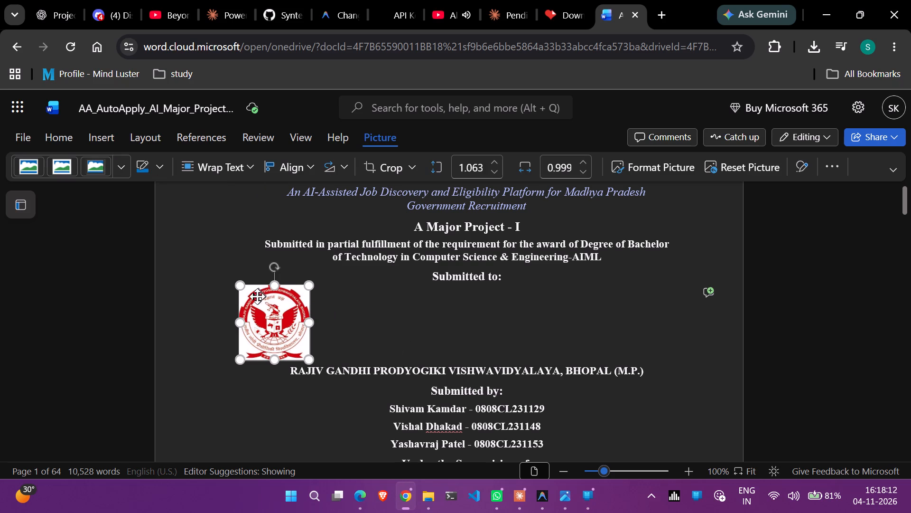
Insert spaces before the red university logo so that it sits centred beneath "Submitted to:".
left_click(224, 308)
key("space")
key("space")
key("space")
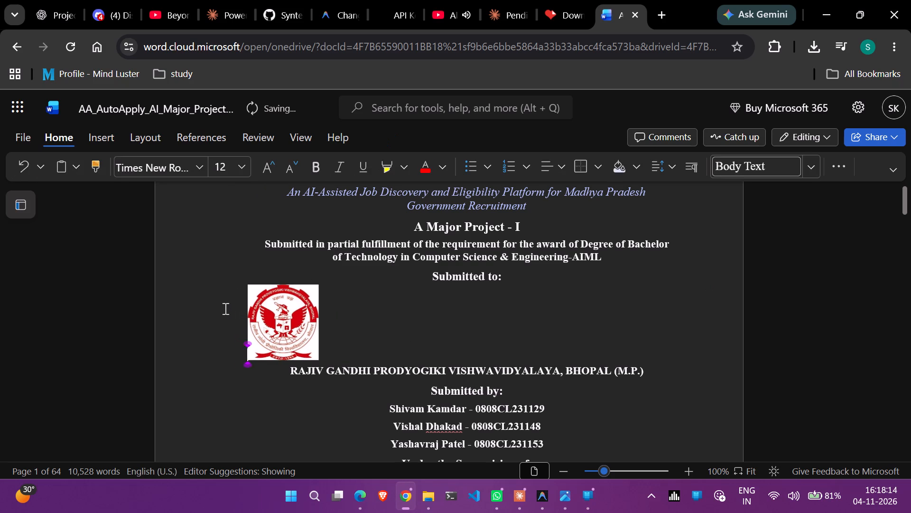
key("space")
key("space")
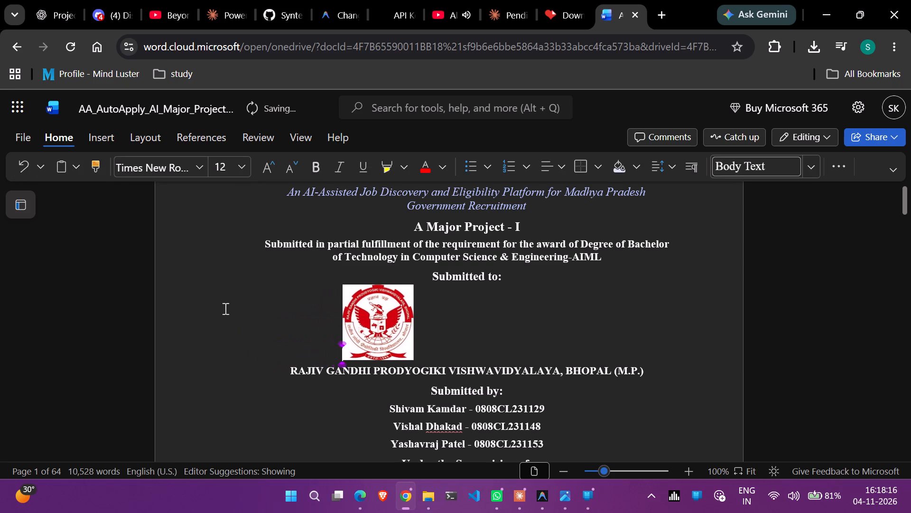
key("space")
key("space")
key("space")
key("space")
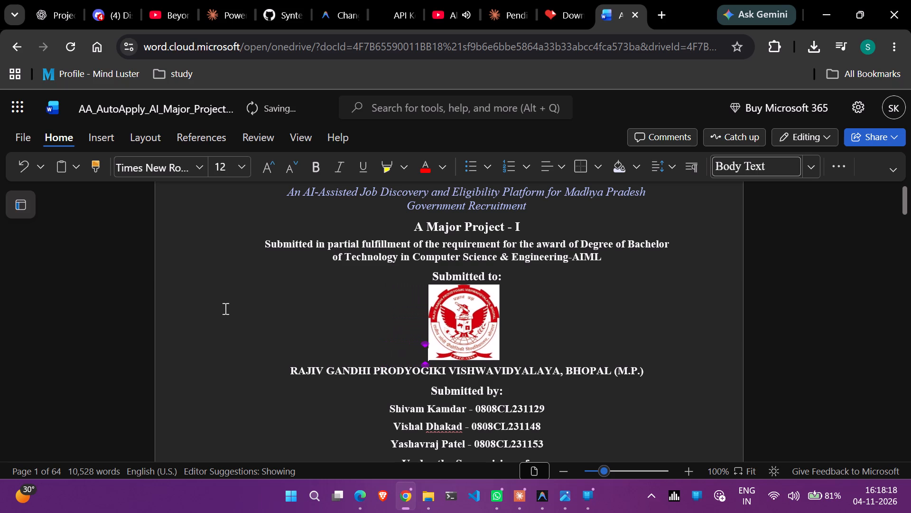
key("space")
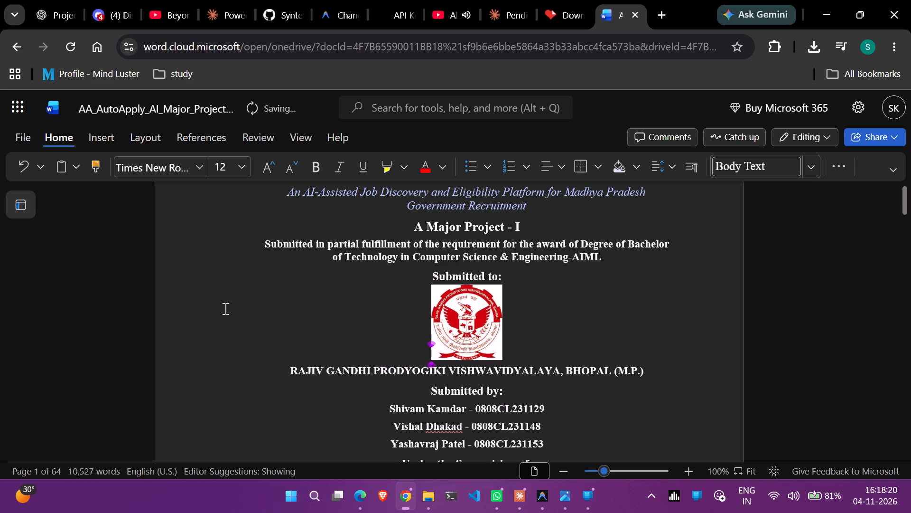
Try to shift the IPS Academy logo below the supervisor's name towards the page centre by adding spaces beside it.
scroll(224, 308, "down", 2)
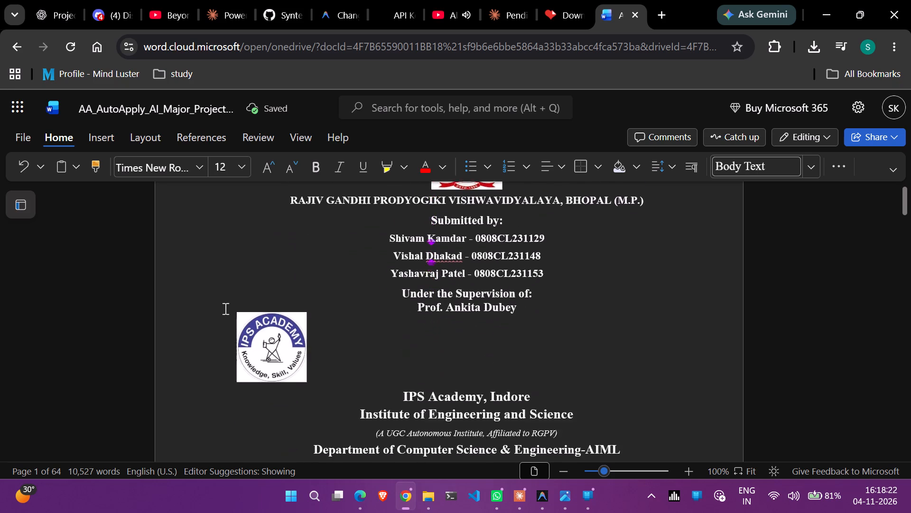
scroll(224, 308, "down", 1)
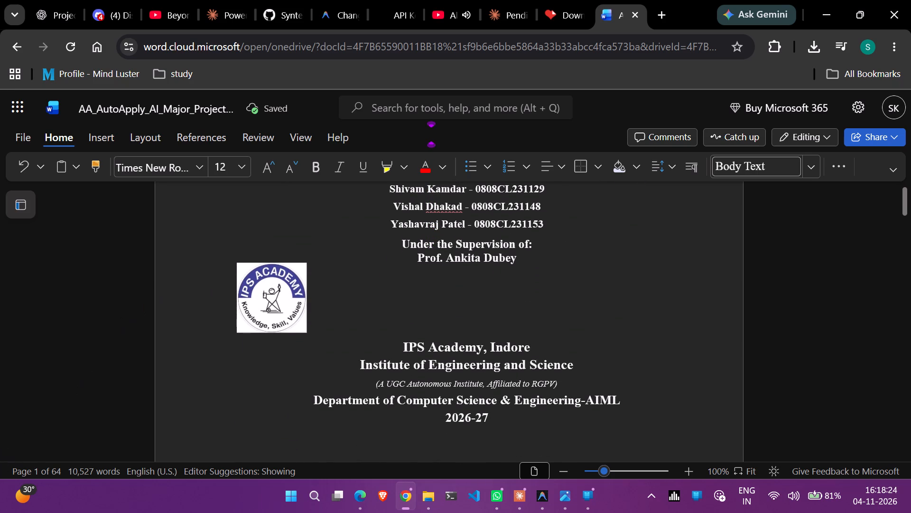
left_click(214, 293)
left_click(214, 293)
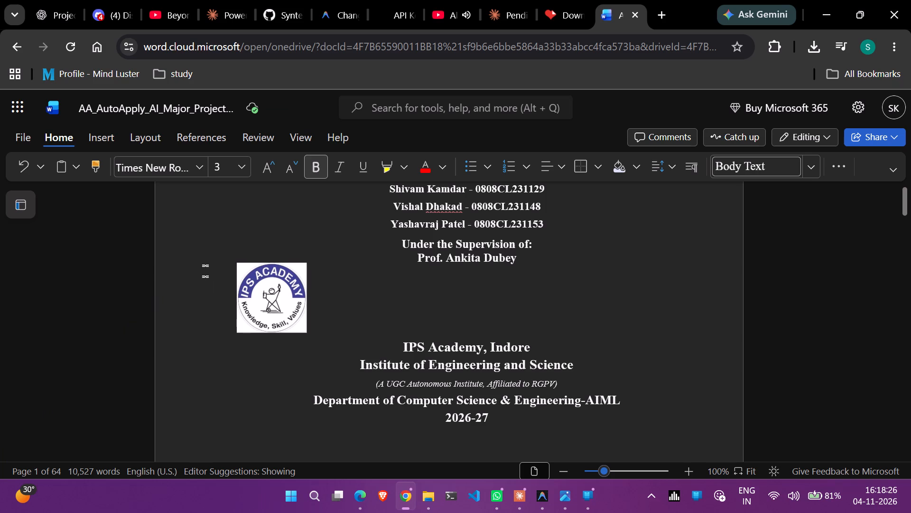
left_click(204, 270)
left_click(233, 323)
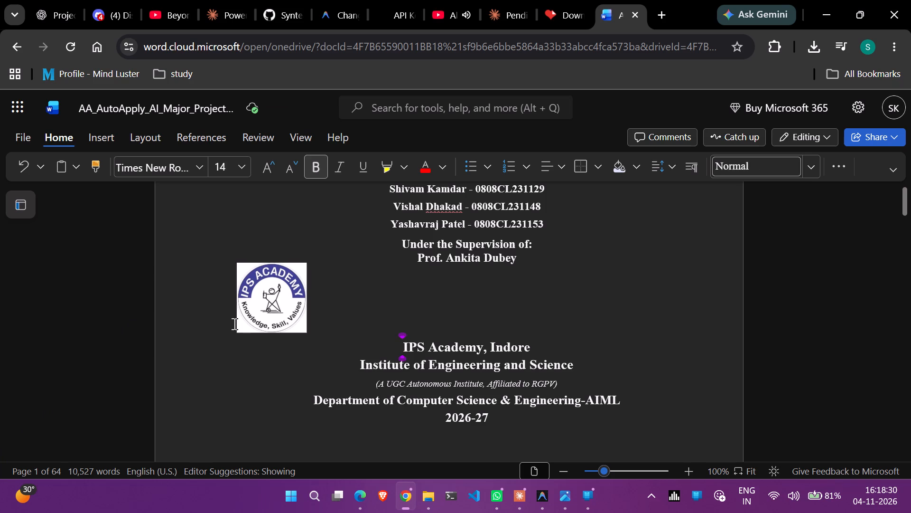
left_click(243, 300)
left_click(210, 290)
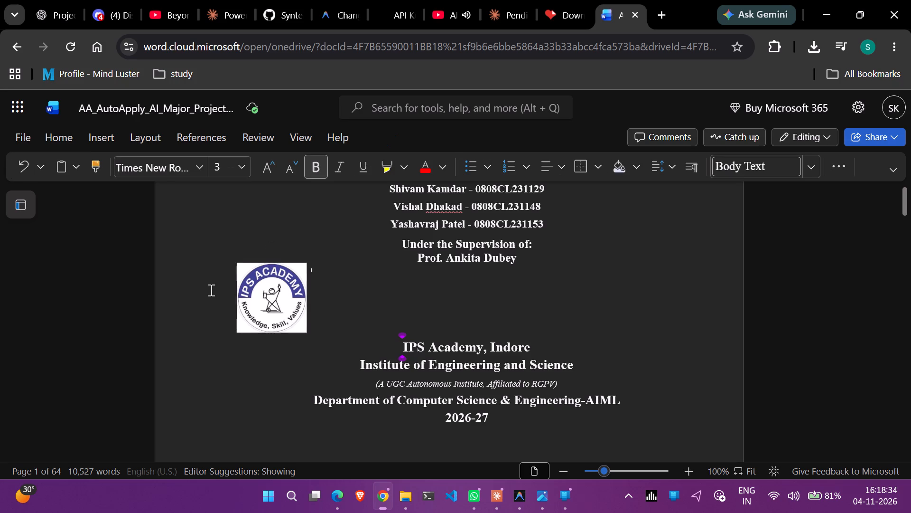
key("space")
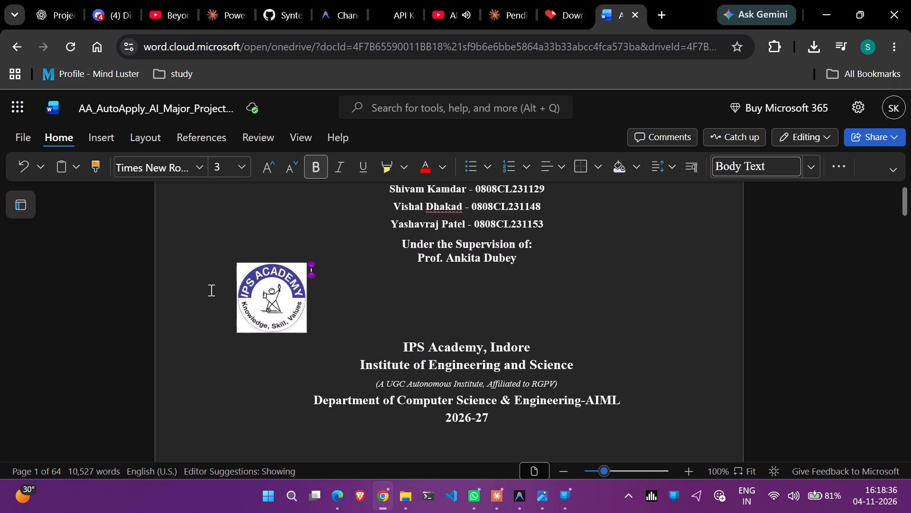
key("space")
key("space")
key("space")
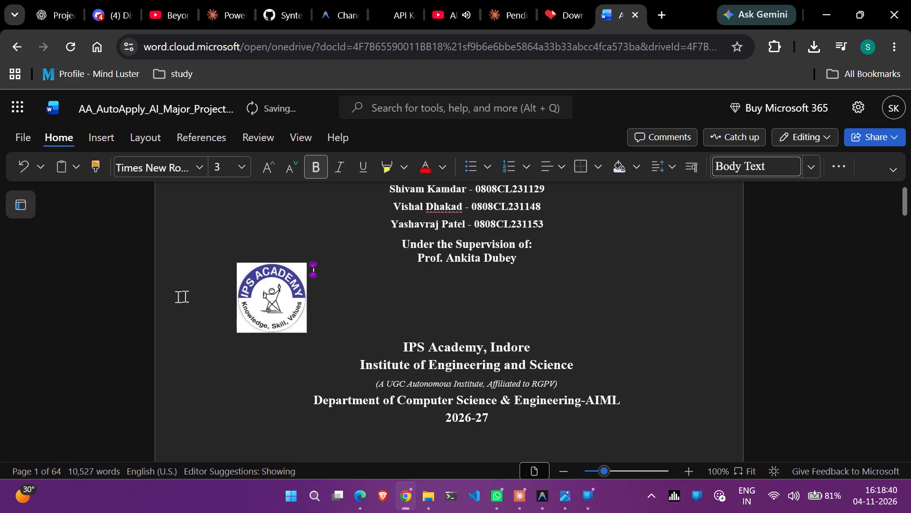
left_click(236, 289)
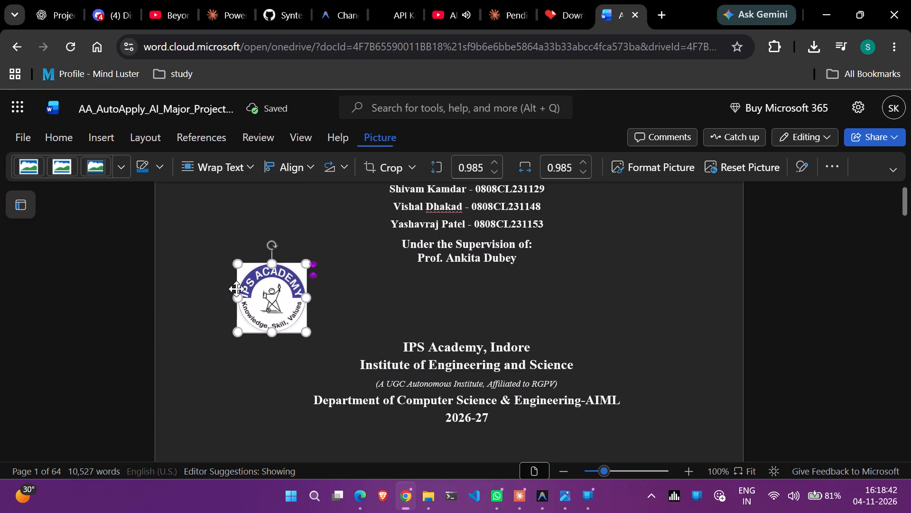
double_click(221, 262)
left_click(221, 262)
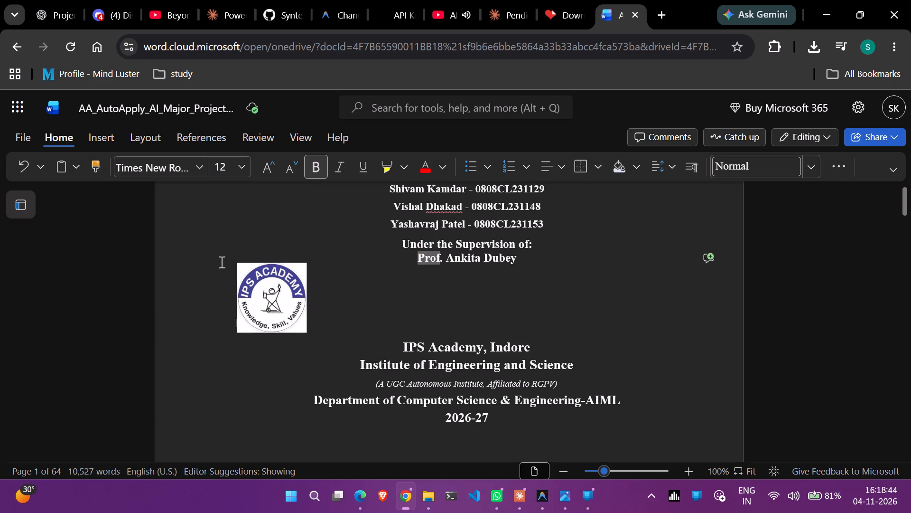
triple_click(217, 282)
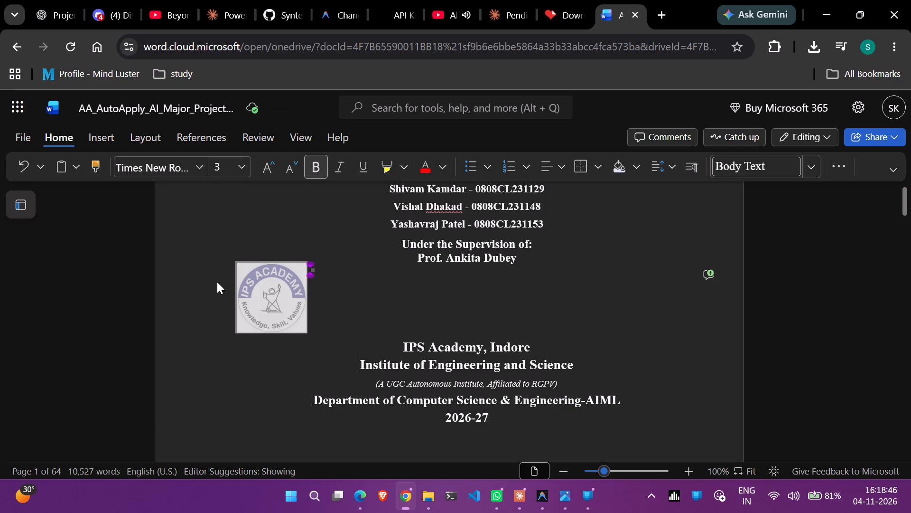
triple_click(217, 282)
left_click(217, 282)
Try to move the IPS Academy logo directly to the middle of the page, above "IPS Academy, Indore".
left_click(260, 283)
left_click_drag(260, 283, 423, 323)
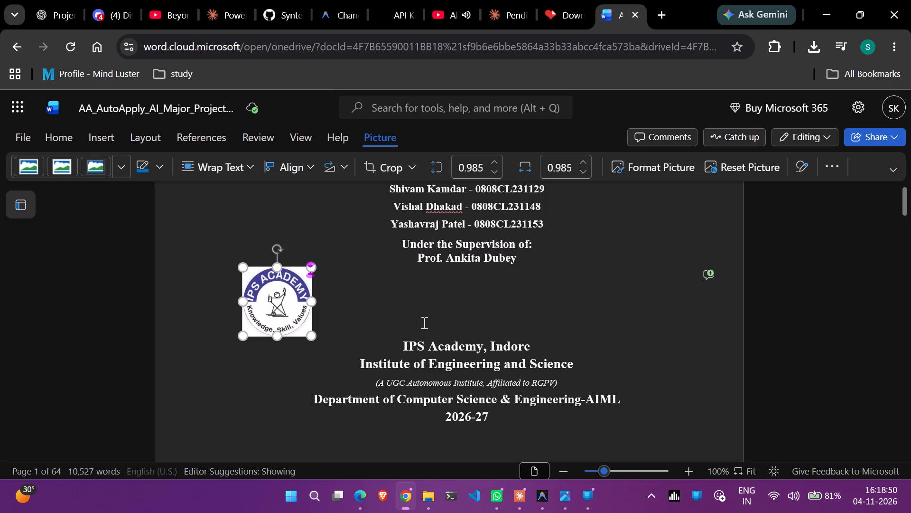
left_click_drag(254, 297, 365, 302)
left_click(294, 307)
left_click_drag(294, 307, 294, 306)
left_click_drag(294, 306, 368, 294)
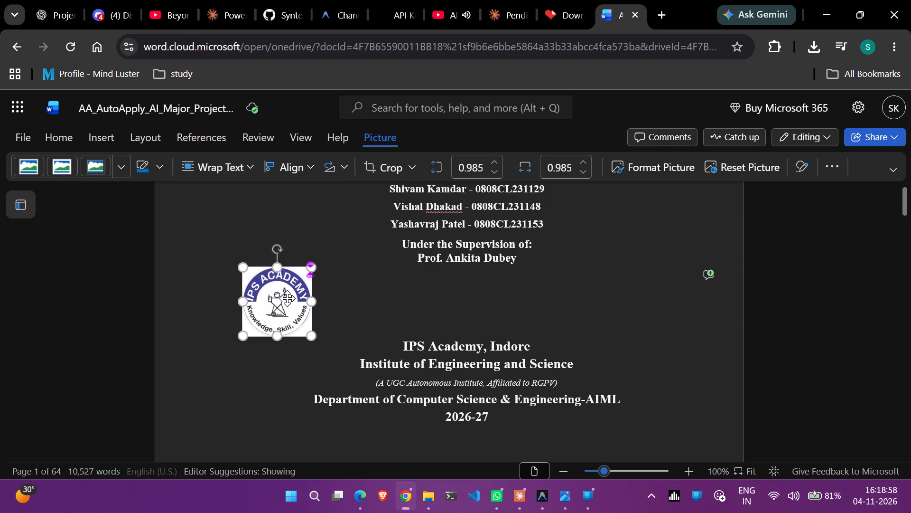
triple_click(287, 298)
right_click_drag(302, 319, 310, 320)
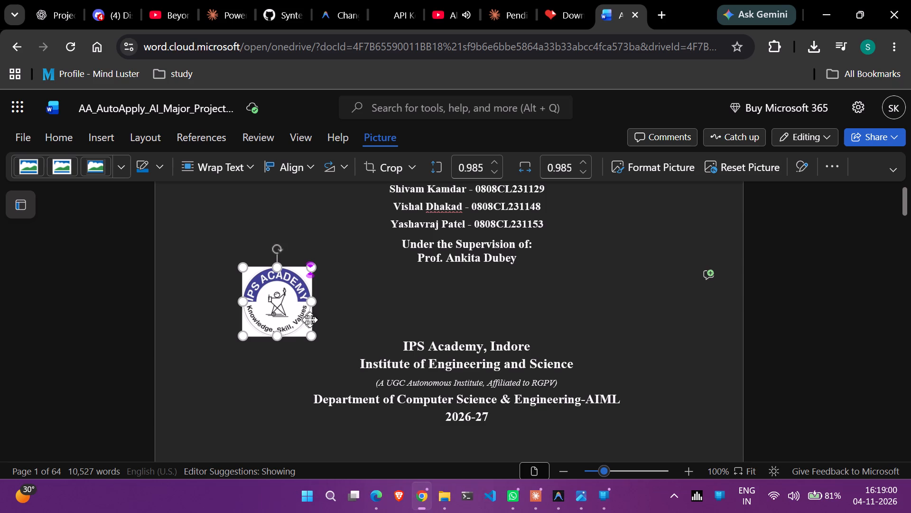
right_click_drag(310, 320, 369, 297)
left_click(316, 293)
Insert spaces before the IPS Academy logo to bring it roughly to the centre above "IPS Academy, Indore".
left_click(232, 277)
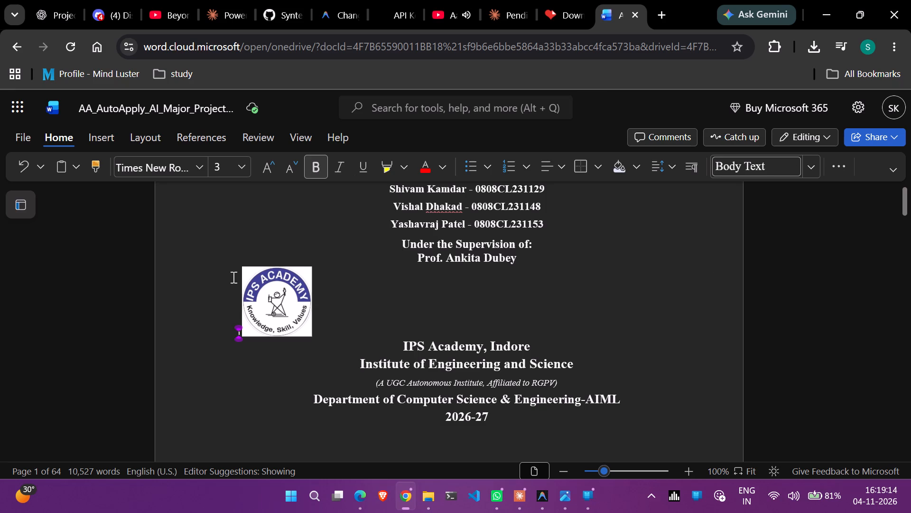
key("space")
key("space")
key("space")
key("space")
key("space")
key("space")
key("space")
key("space")
key("space")
key("space")
key("space")
key("space")
key("space")
key("space")
key("space")
key("space")
key("space")
key("space")
key("space")
key("space")
key("space")
key("space")
key("space")
key("space")
key("space")
key("space")
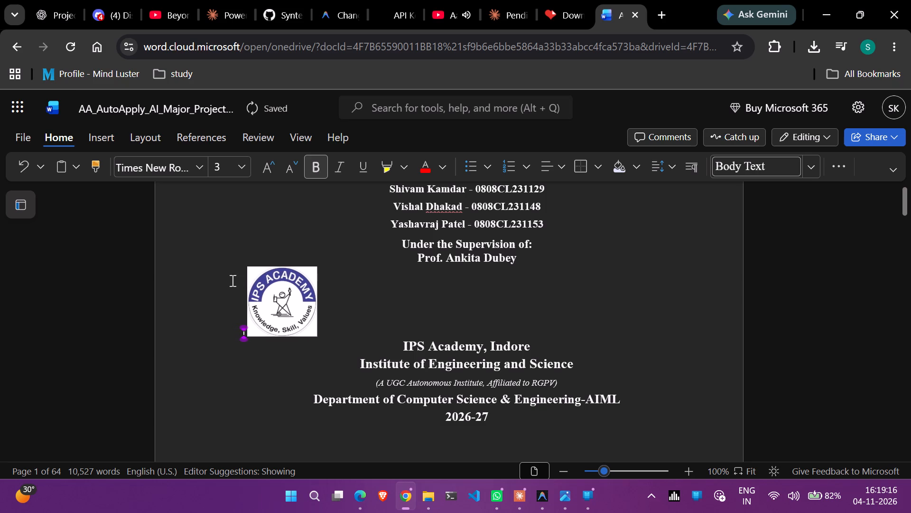
key("space")
key("space")
key("space")
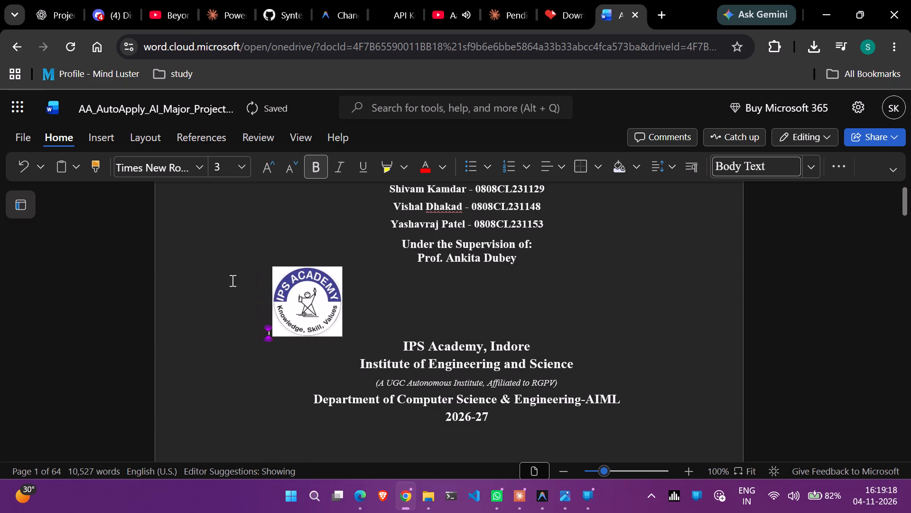
key("space")
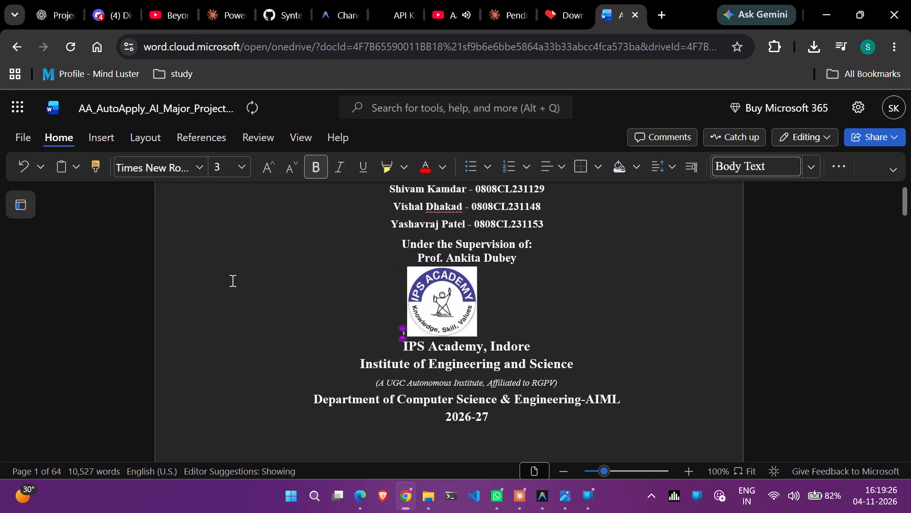
key("space")
key("space")
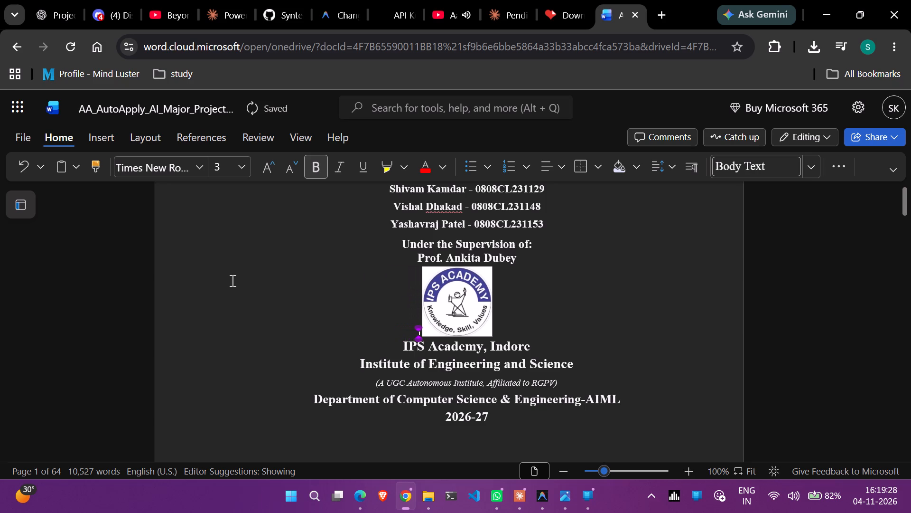
key("space")
key("space")
key("space")
key("space")
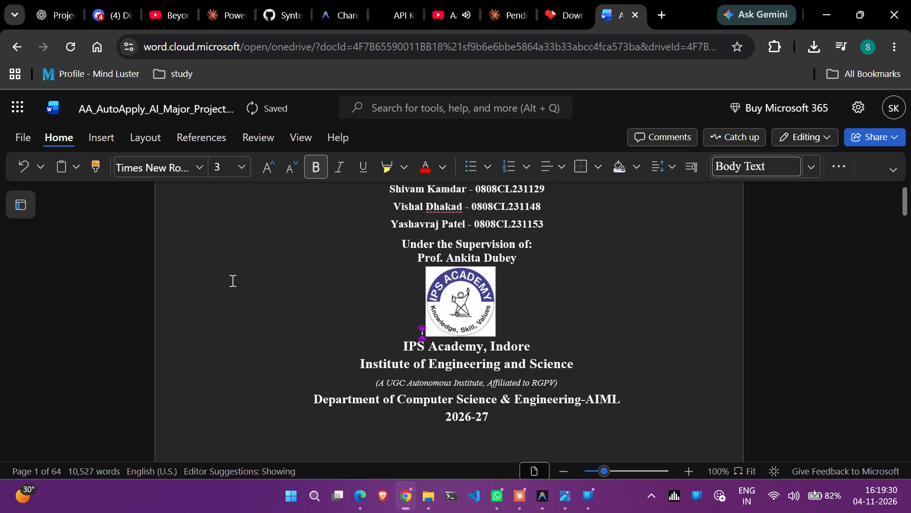
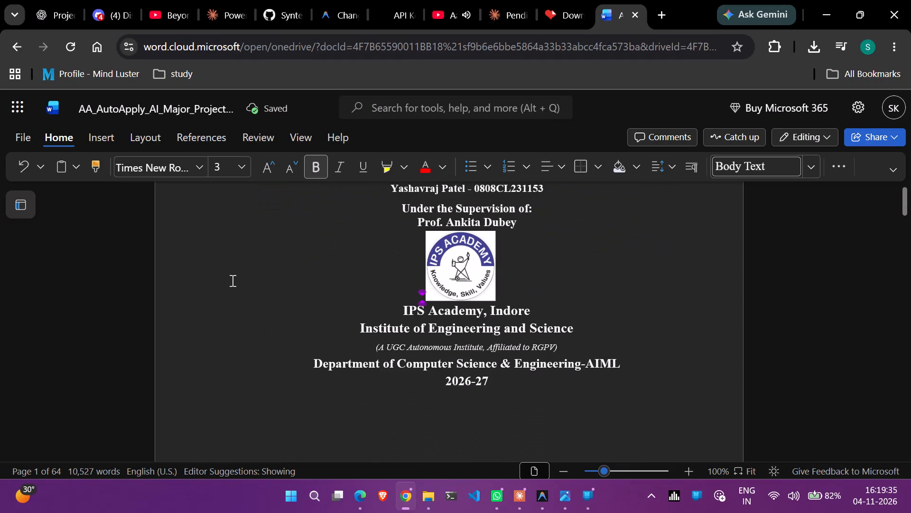
Review the layout of the title page and the following certificate page, checking logo placement and text alignment.
scroll(232, 280, "down", 1)
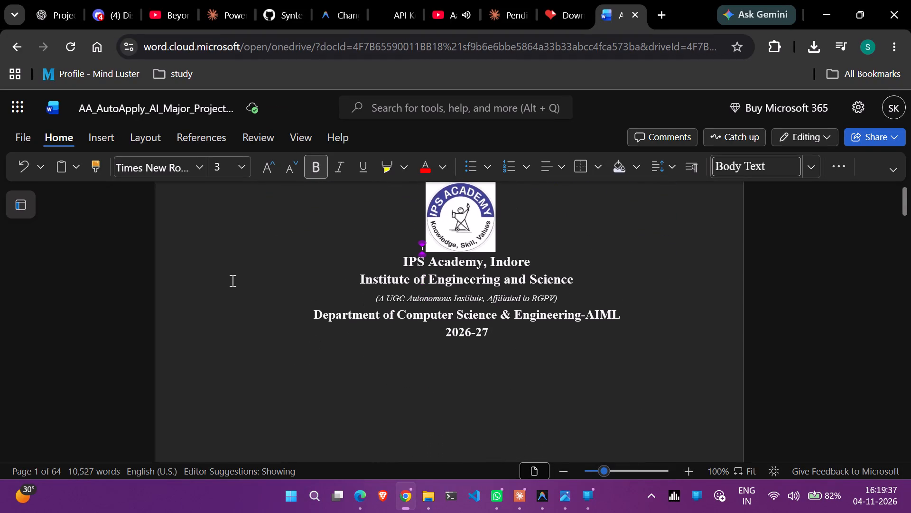
scroll(232, 280, "down", 2)
scroll(232, 280, "up", 1)
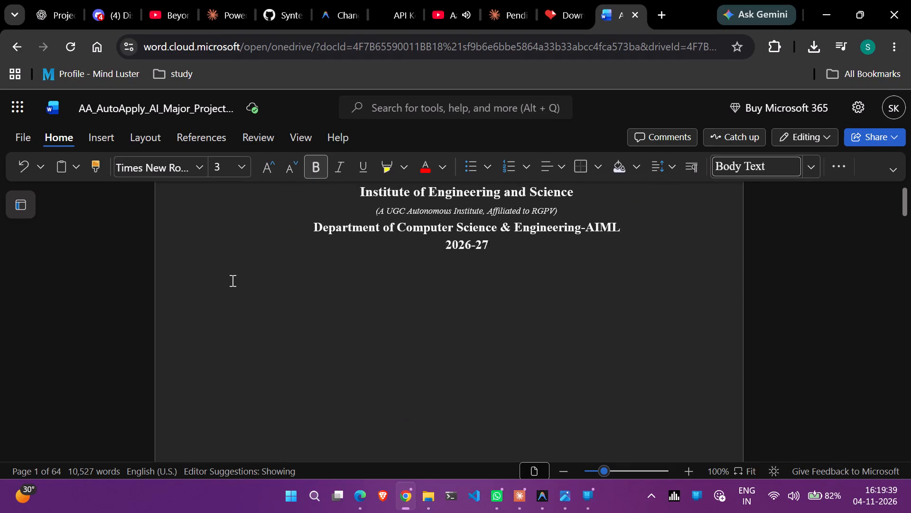
scroll(232, 280, "down", 3)
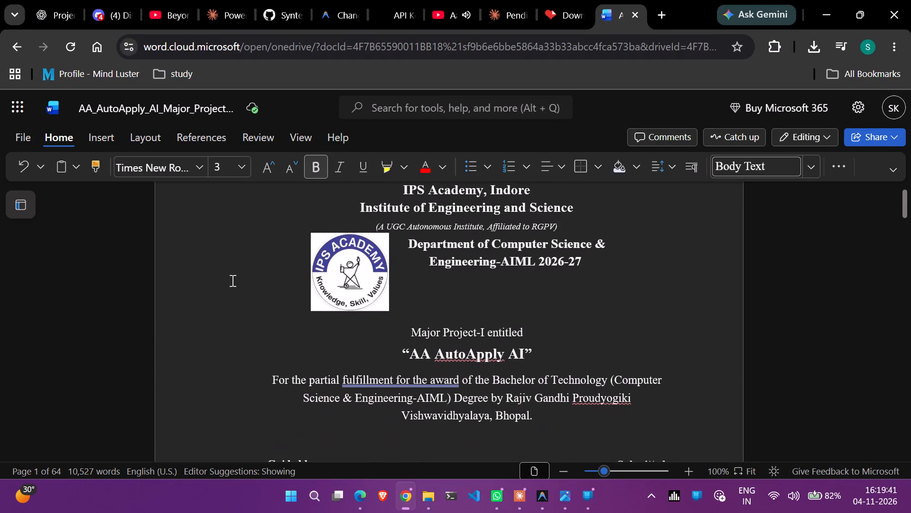
scroll(232, 280, "up", 3)
scroll(232, 280, "down", 2)
scroll(232, 280, "up", 1)
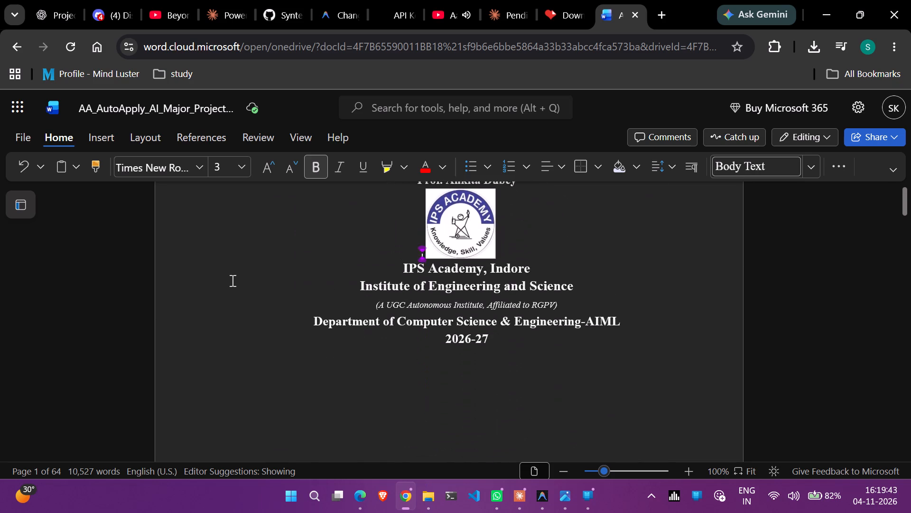
scroll(232, 280, "up", 1)
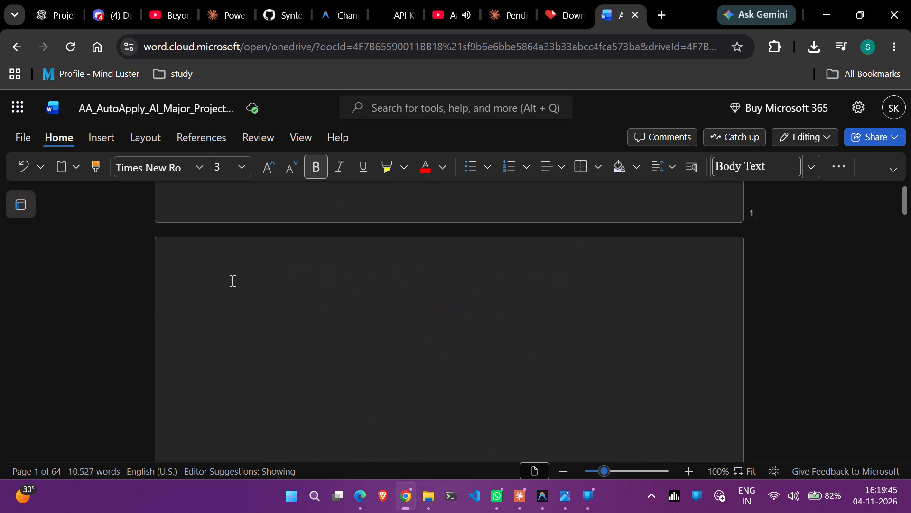
scroll(232, 280, "up", 8)
scroll(232, 280, "down", 1)
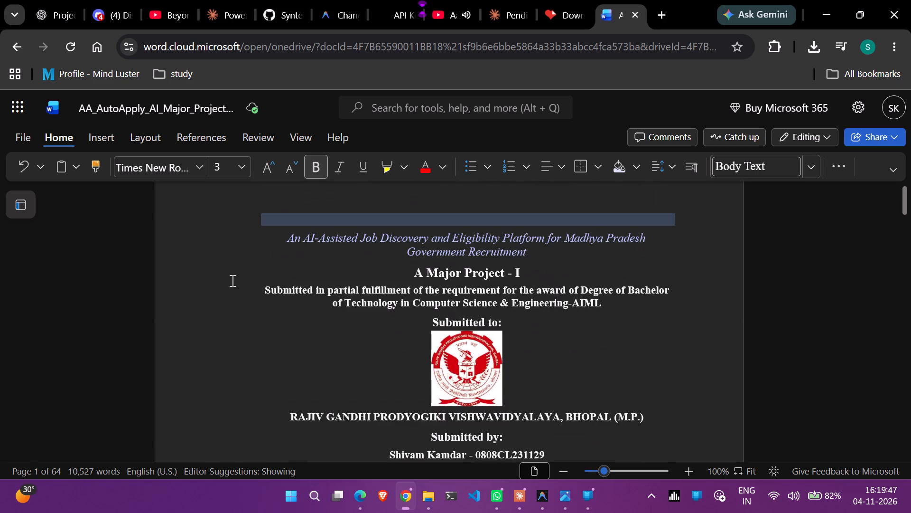
scroll(232, 280, "down", 1)
scroll(232, 280, "up", 1)
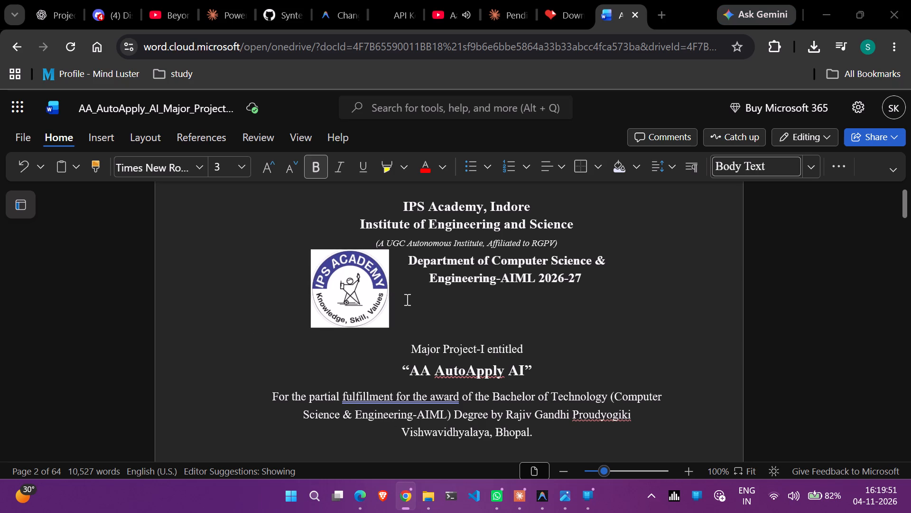
Switch to File Explorer and look through the files in the Downloads folder.
scroll(403, 350, "down", 3)
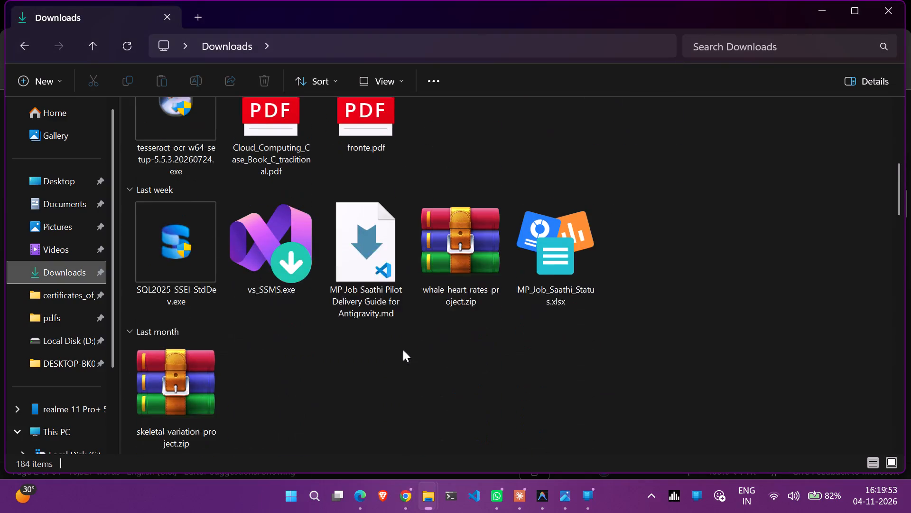
scroll(340, 216, "down", 12)
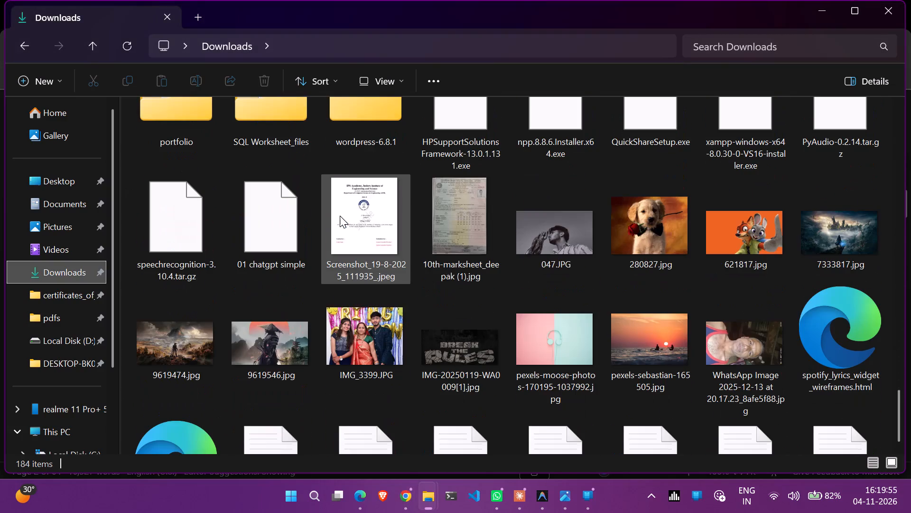
scroll(340, 216, "down", 9)
scroll(333, 354, "down", 2)
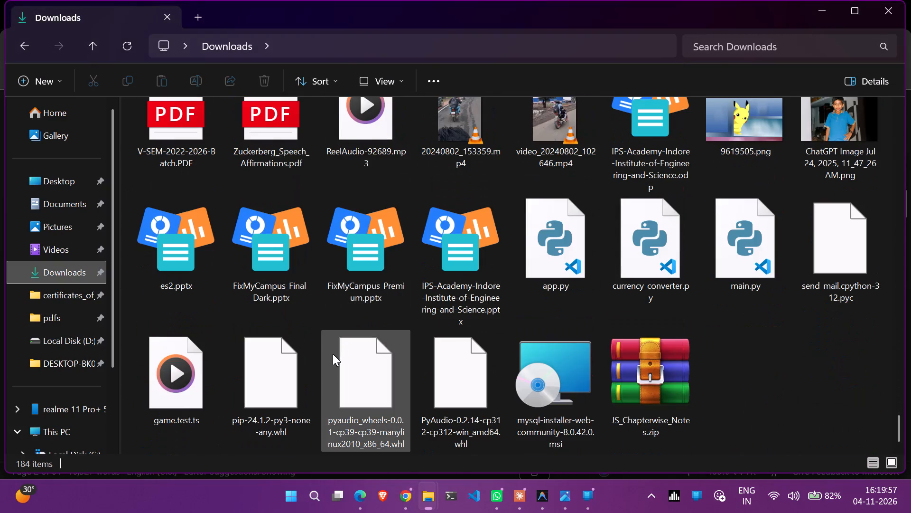
Look through the Downloads and Documents folders for the report files, ending in the Desktop folder.
scroll(333, 354, "down", 4)
scroll(333, 354, "up", 11)
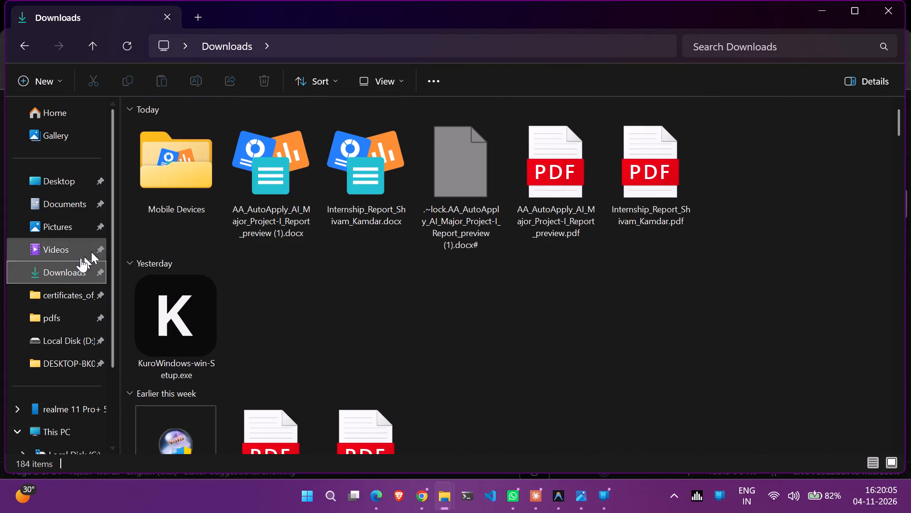
scroll(51, 273, "up", 4)
left_click(56, 206)
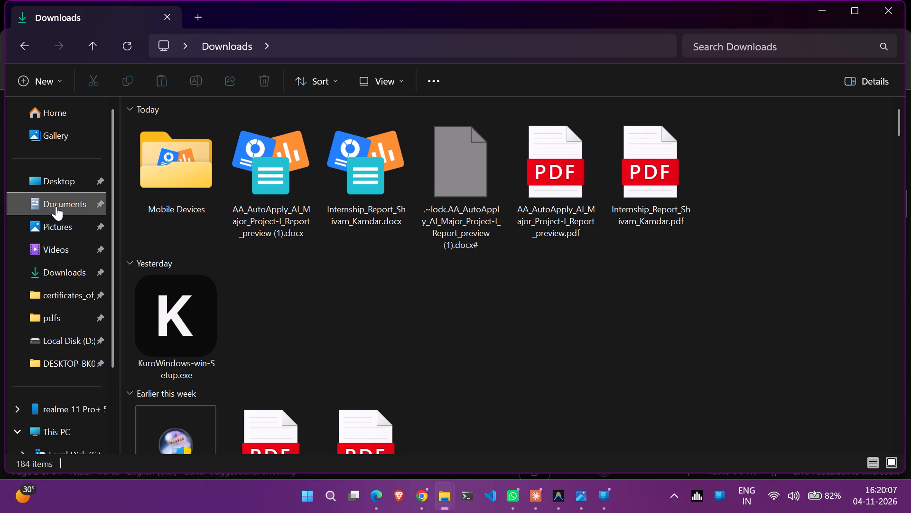
scroll(245, 348, "down", 3)
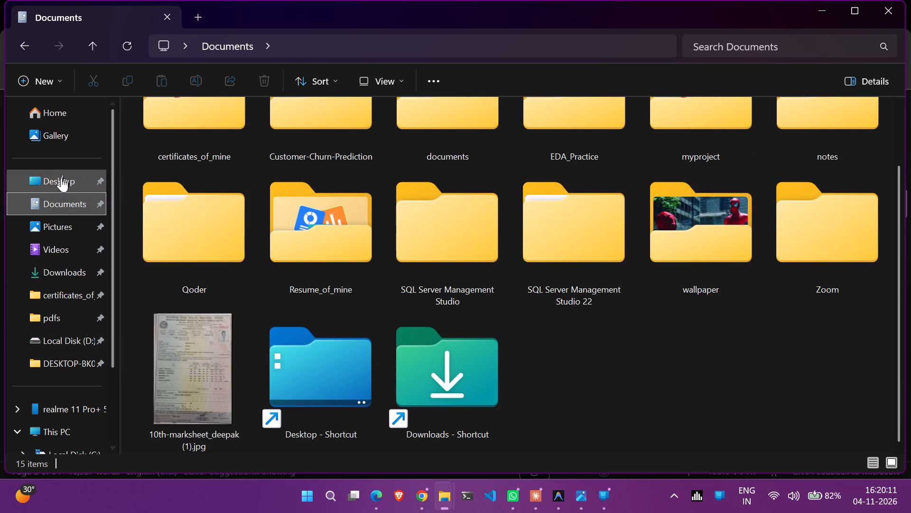
left_click(60, 182)
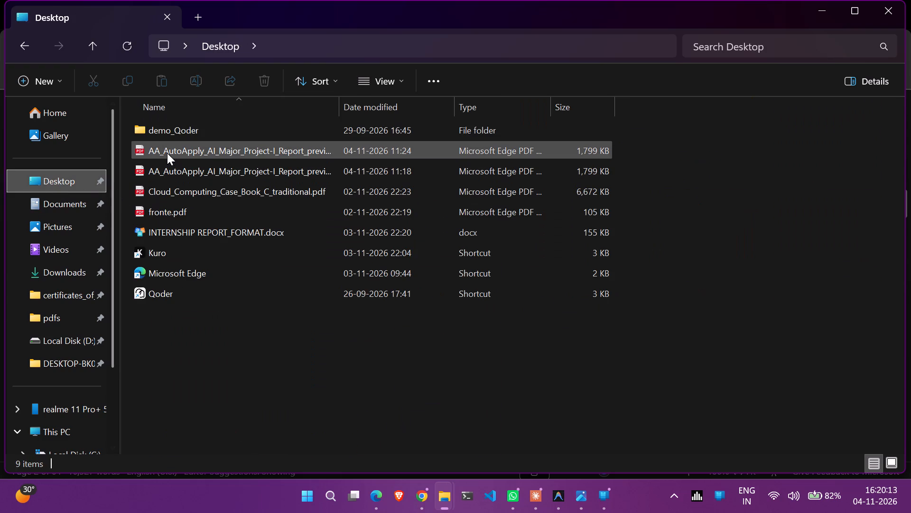
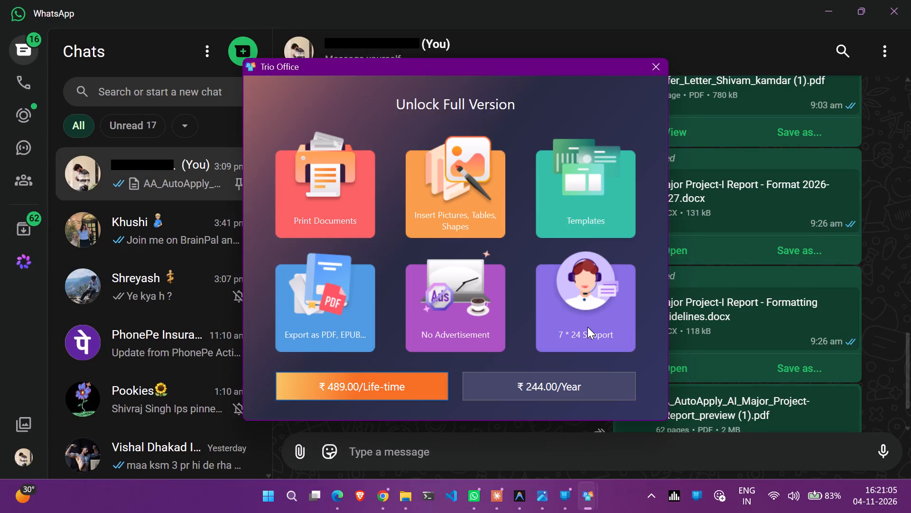
Dismiss the full-version upgrade offer and start recovery of the AA_AutoApply_AI_Major_Project-I report document in Trio Office.
left_click(658, 66)
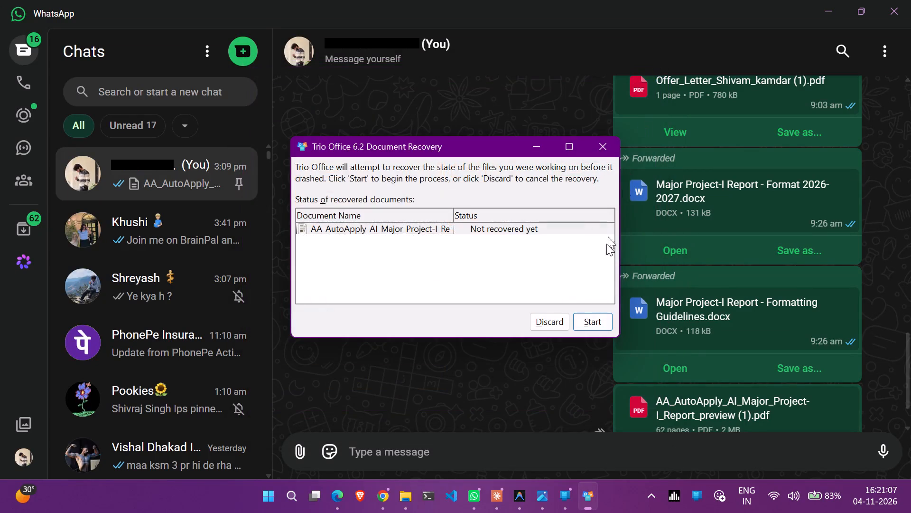
left_click(587, 320)
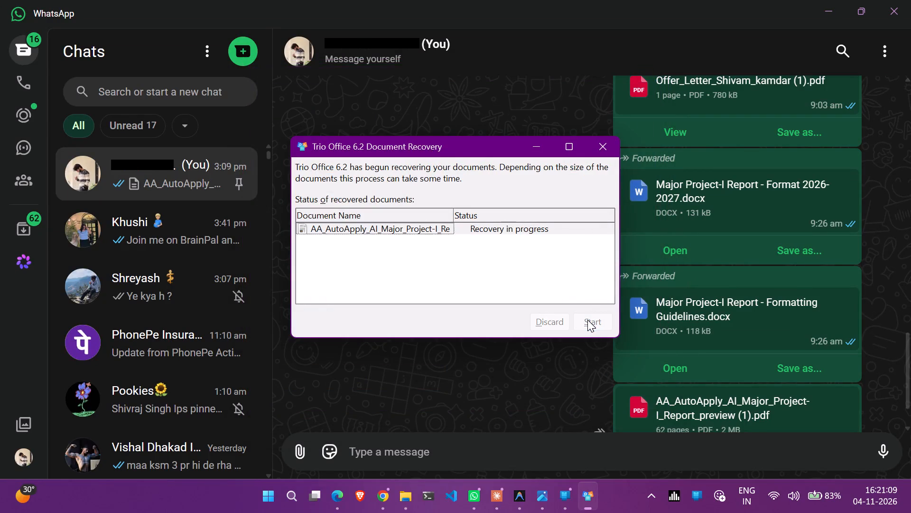
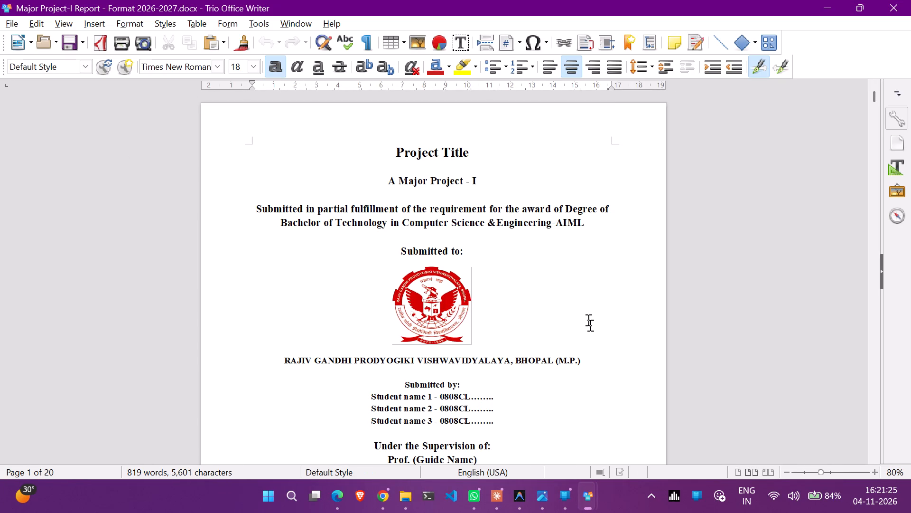
Examine the front pages of the Major Project-I format document, including the certificate and abstract, and compare them with the report in Chrome.
scroll(587, 320, "down", 10)
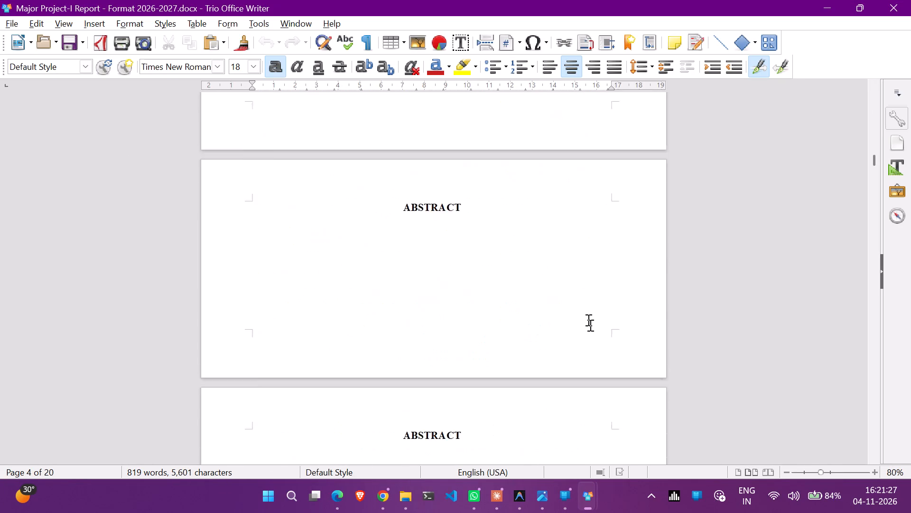
scroll(587, 320, "down", 7)
scroll(587, 320, "up", 20)
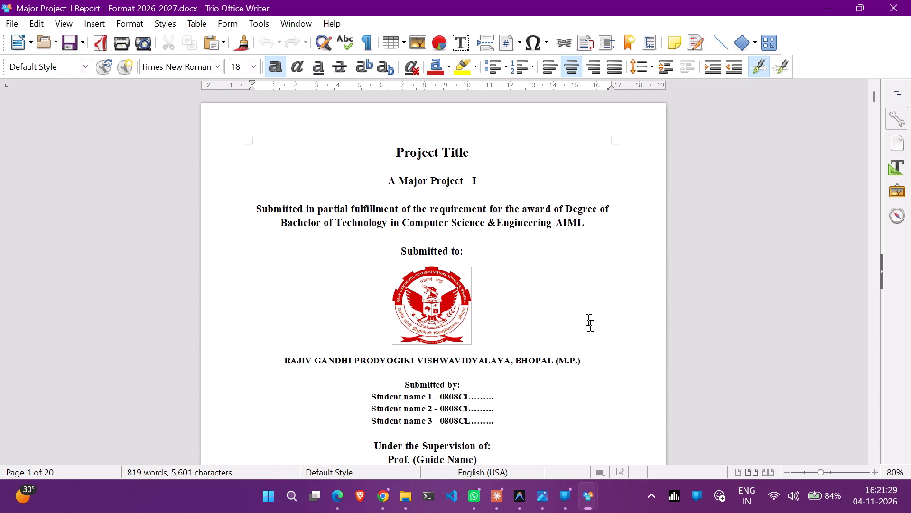
scroll(551, 256, "down", 1)
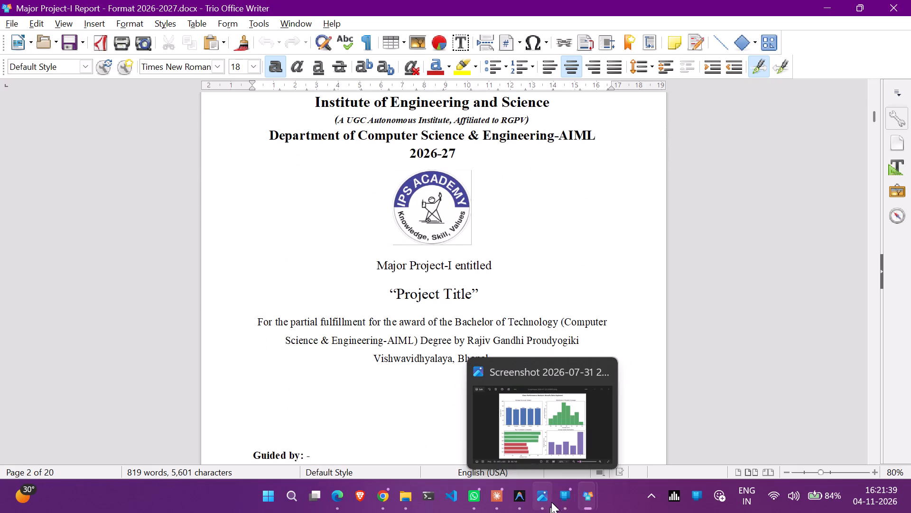
scroll(731, 414, "down", 1)
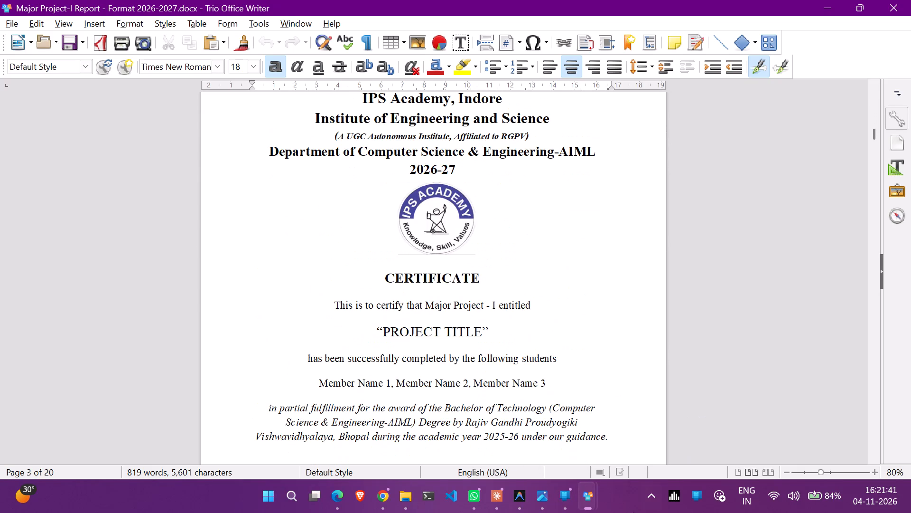
scroll(523, 512, "down", 4)
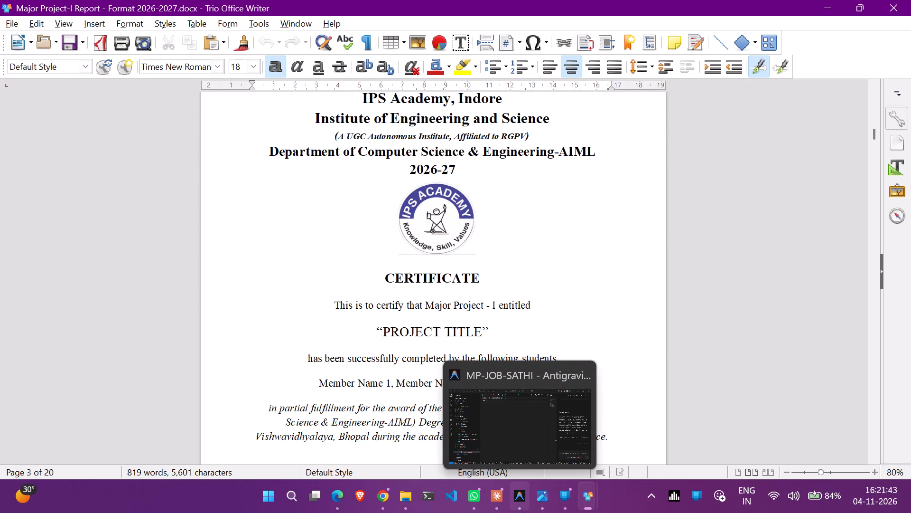
scroll(523, 512, "down", 2)
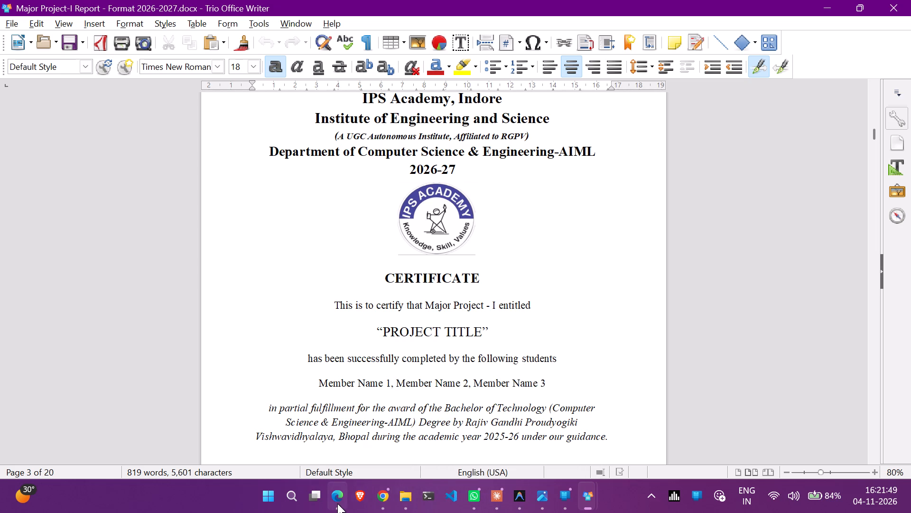
left_click(379, 498)
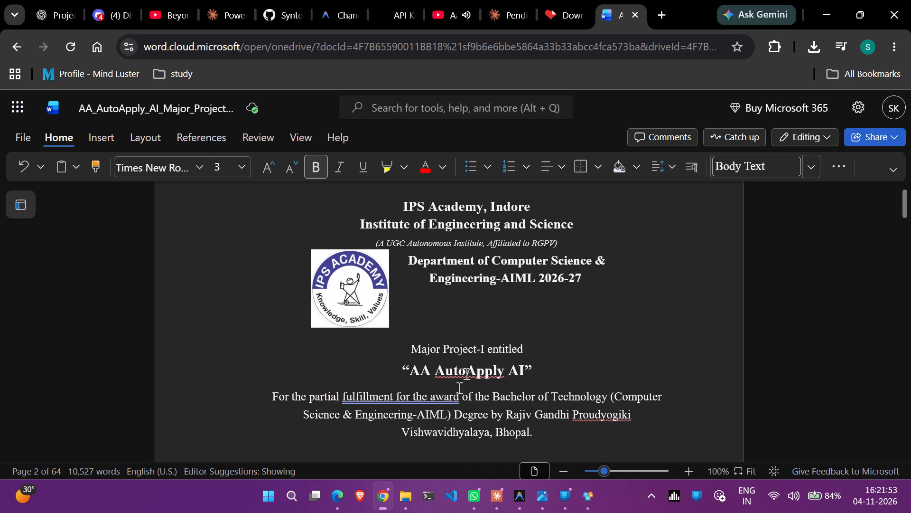
scroll(435, 286, "up", 3)
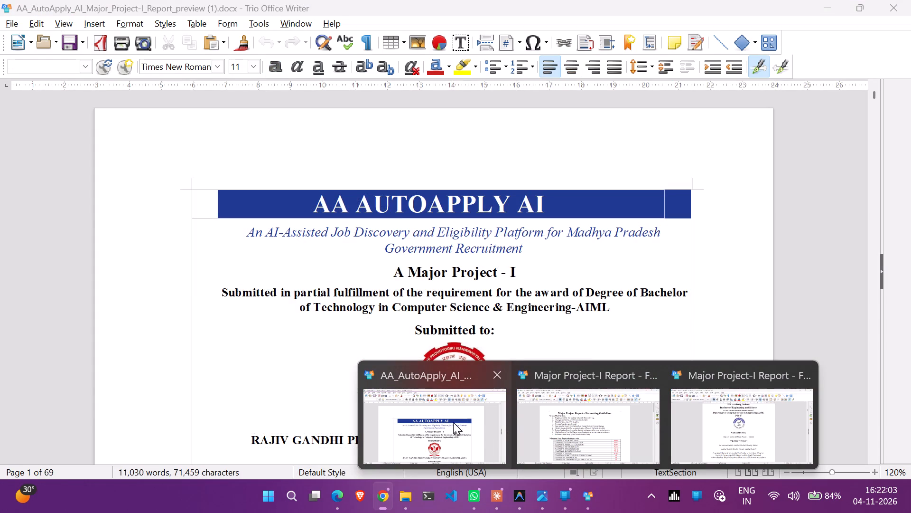
Switch to the AA AutoApply AI report preview in Trio Office Writer and delete the blue bar below the department line on the title page.
left_click(450, 422)
scroll(417, 324, "down", 2)
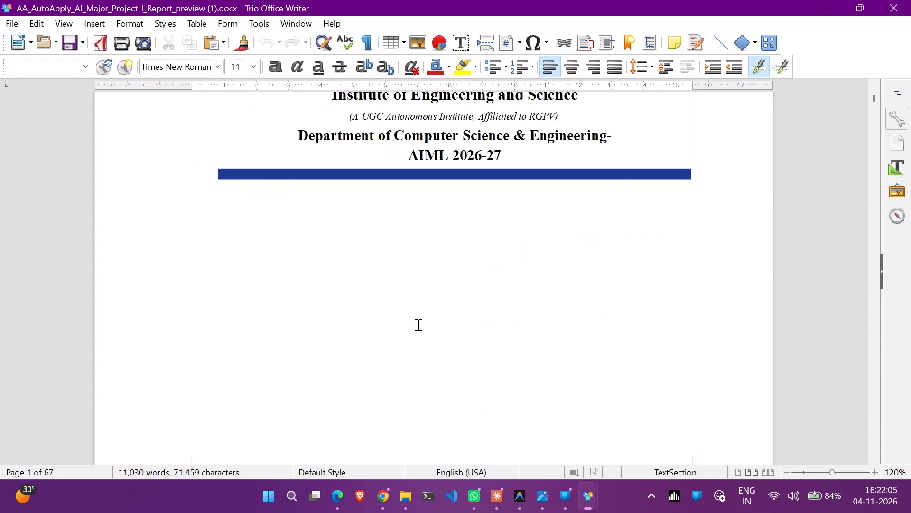
scroll(417, 324, "up", 4)
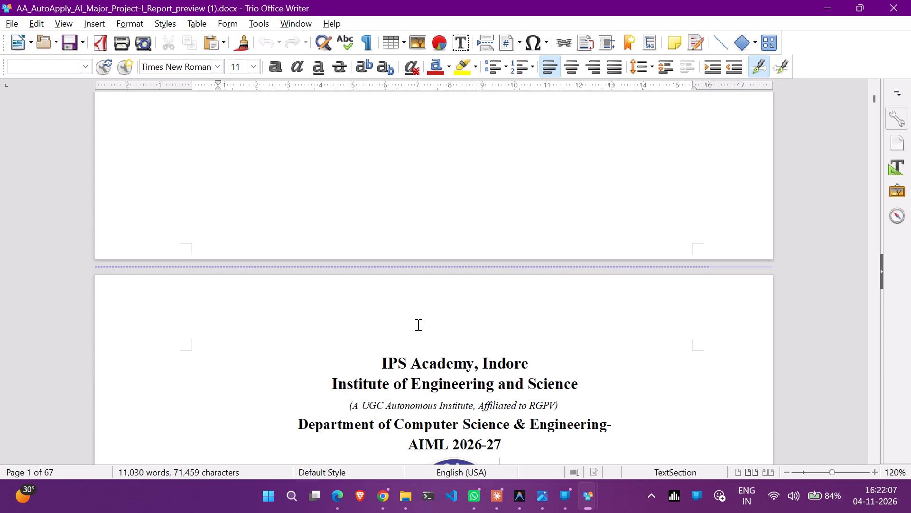
scroll(417, 324, "up", 20)
scroll(417, 324, "up", 4)
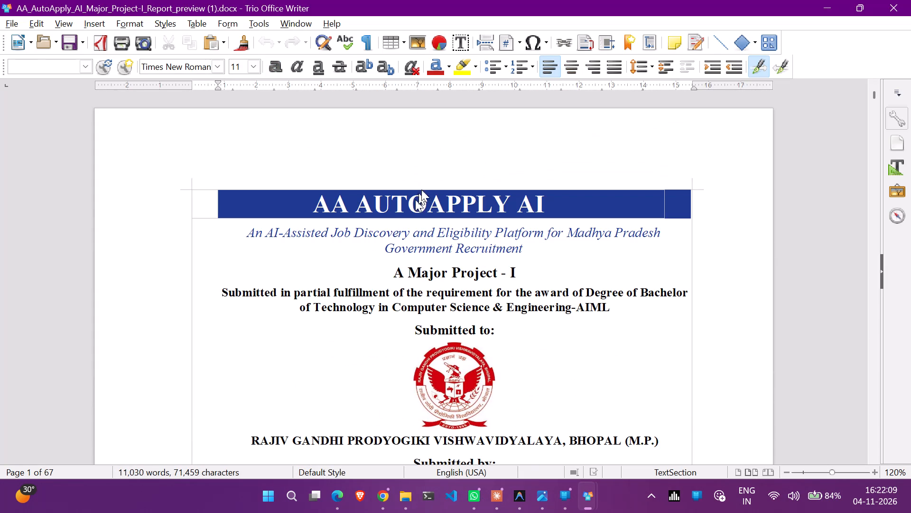
left_click(554, 202)
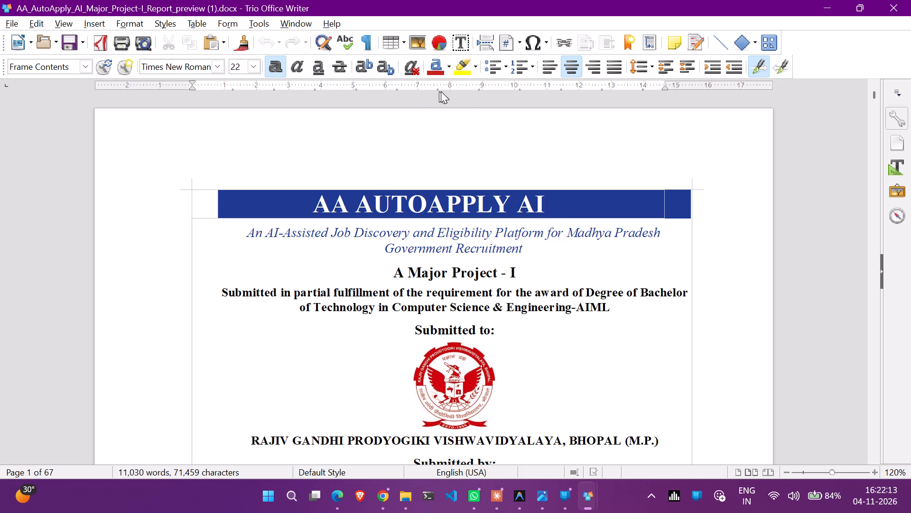
scroll(430, 321, "down", 1)
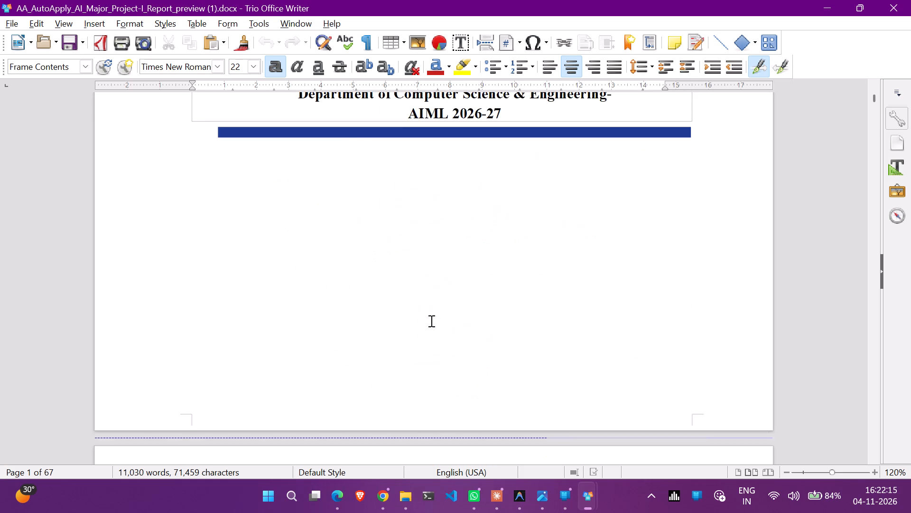
scroll(430, 321, "down", 1)
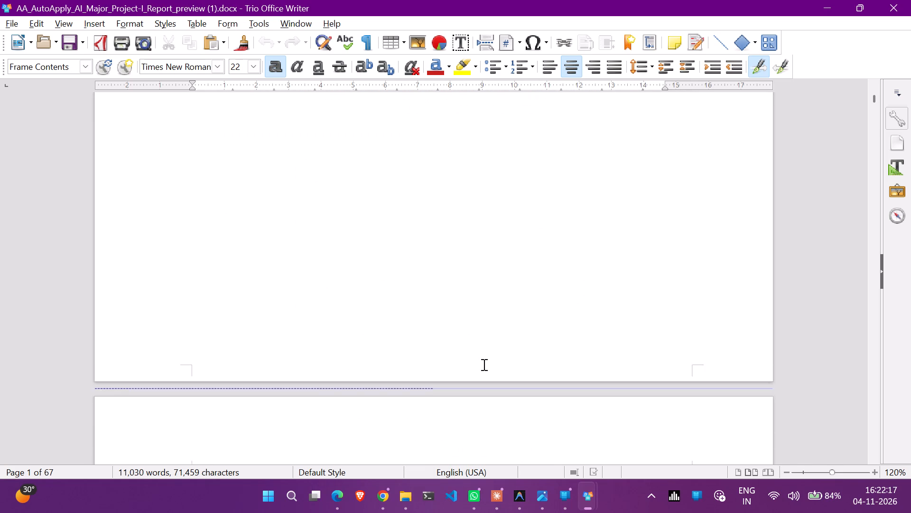
left_click(574, 174)
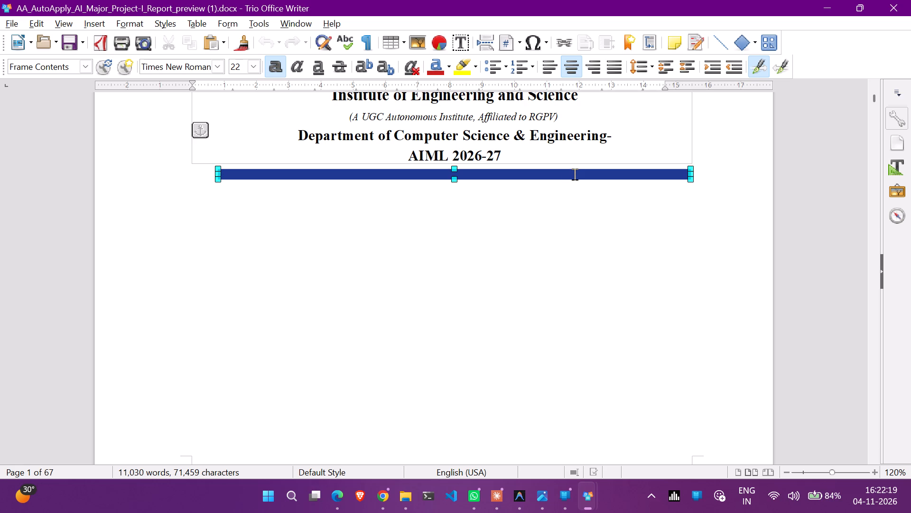
key("Delete")
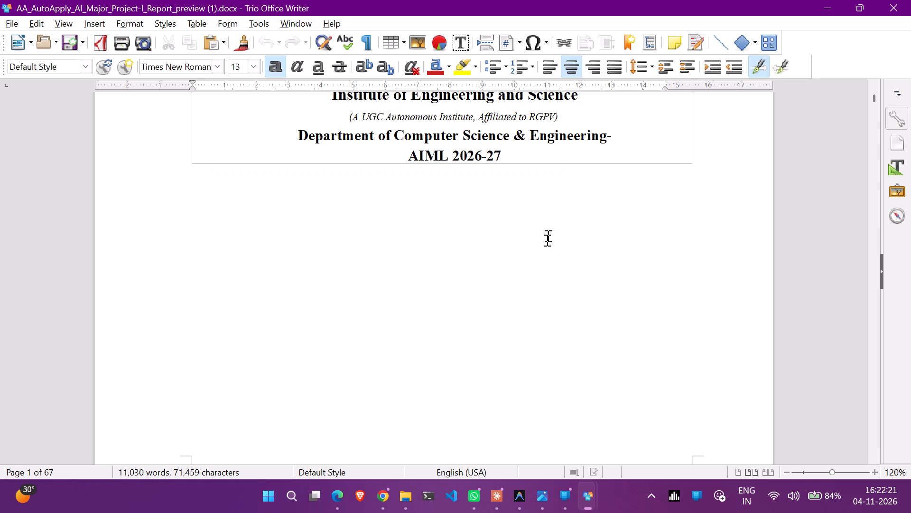
Review the institute title page and the certificate page after the first page, checking logo placement and signature table layout.
scroll(546, 240, "down", 2)
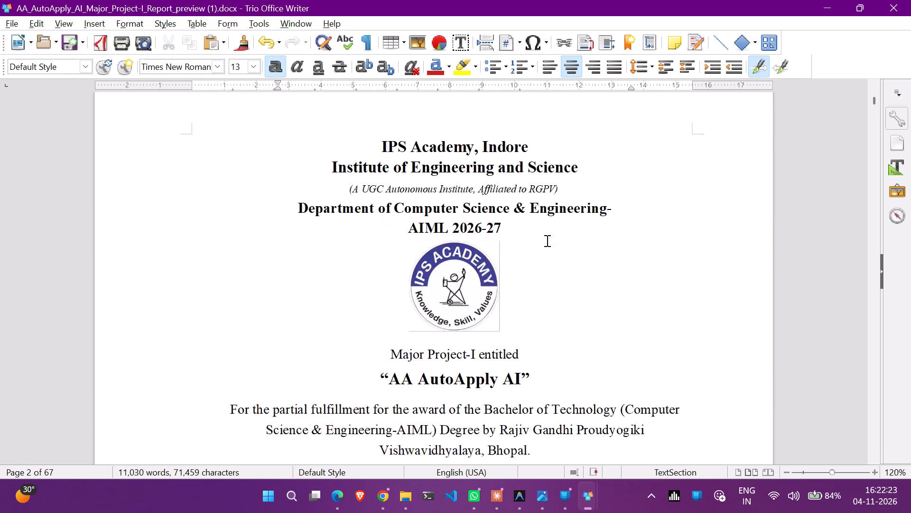
scroll(546, 240, "down", 2)
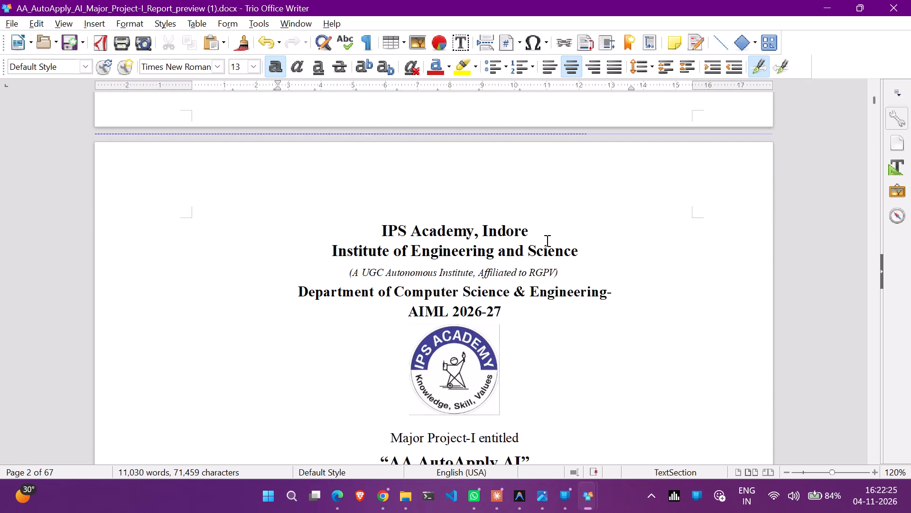
scroll(546, 240, "down", 1)
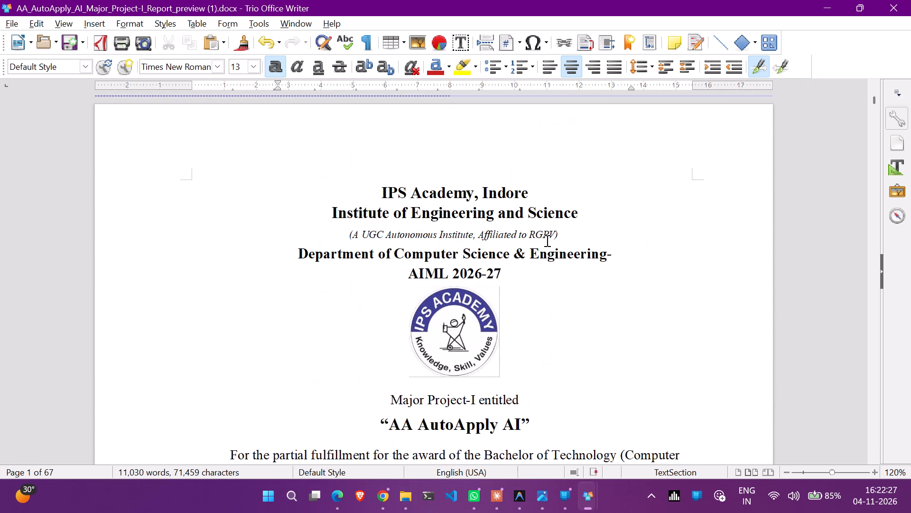
scroll(546, 240, "down", 1)
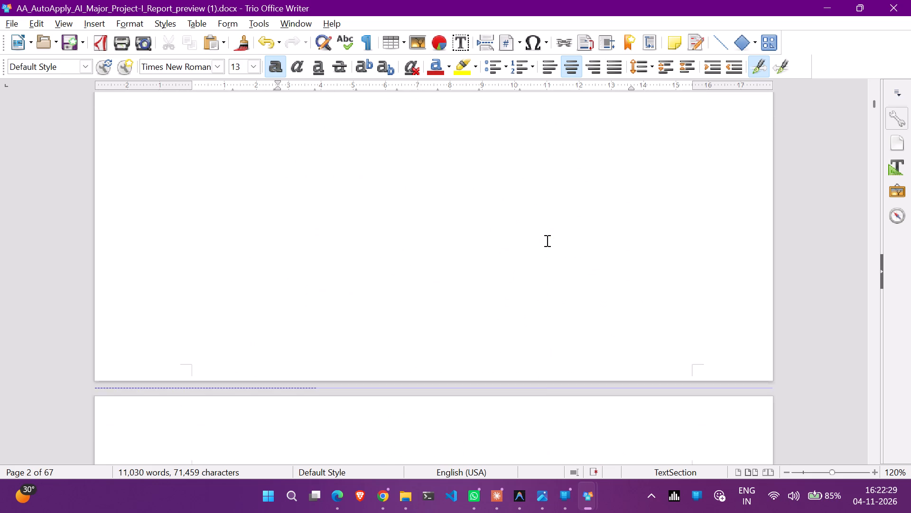
scroll(546, 240, "down", 1)
scroll(546, 240, "up", 1)
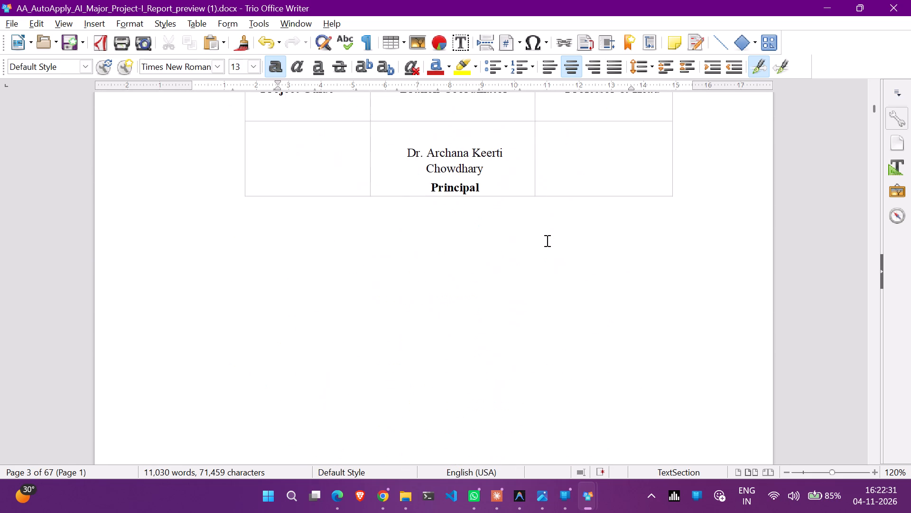
scroll(546, 240, "up", 4)
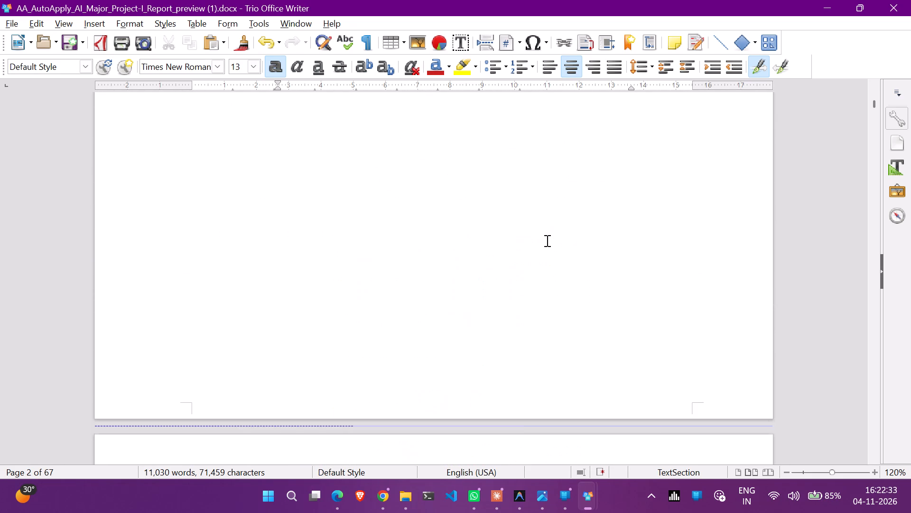
scroll(546, 240, "up", 4)
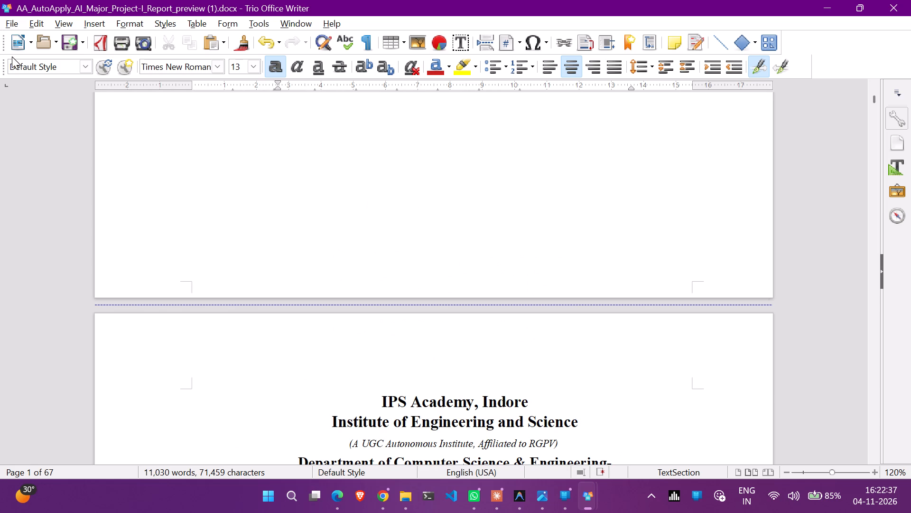
Save the report in ODF format as "AA_AutoApply_AI_Major_Project-I_Report_preview (1).odt" in the Resume_of_mine folder and dismiss the upgrade offer.
key("ctrl+s")
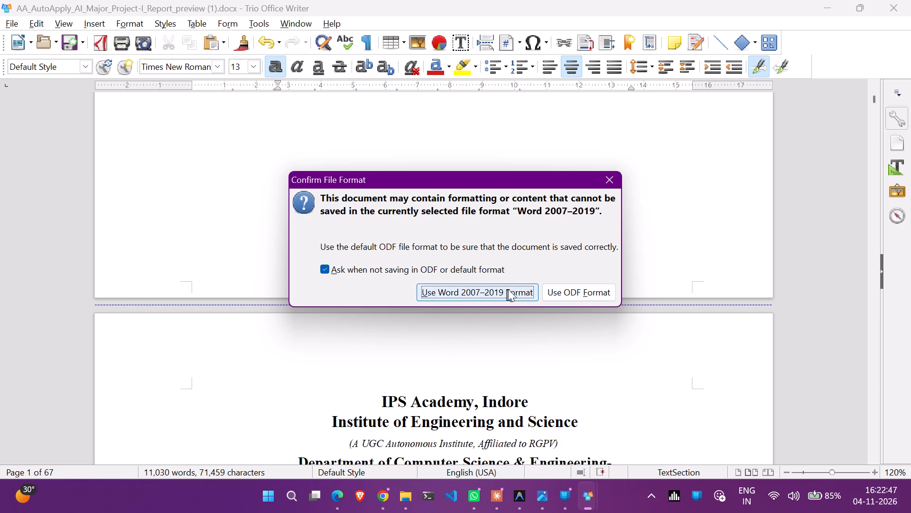
left_click(550, 291)
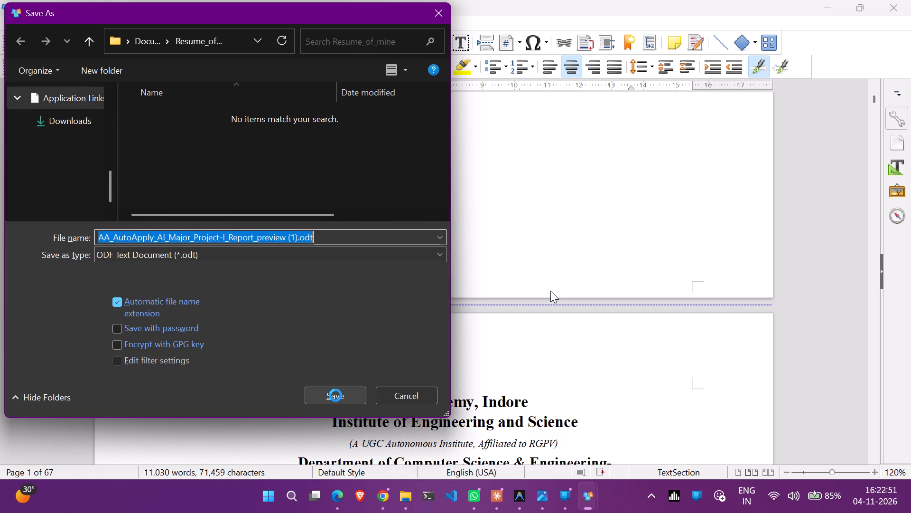
left_click(335, 395)
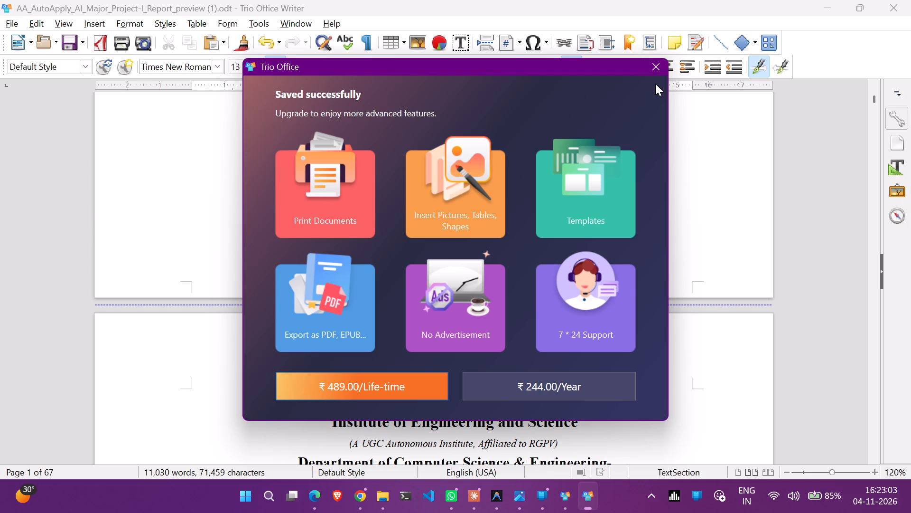
left_click(659, 67)
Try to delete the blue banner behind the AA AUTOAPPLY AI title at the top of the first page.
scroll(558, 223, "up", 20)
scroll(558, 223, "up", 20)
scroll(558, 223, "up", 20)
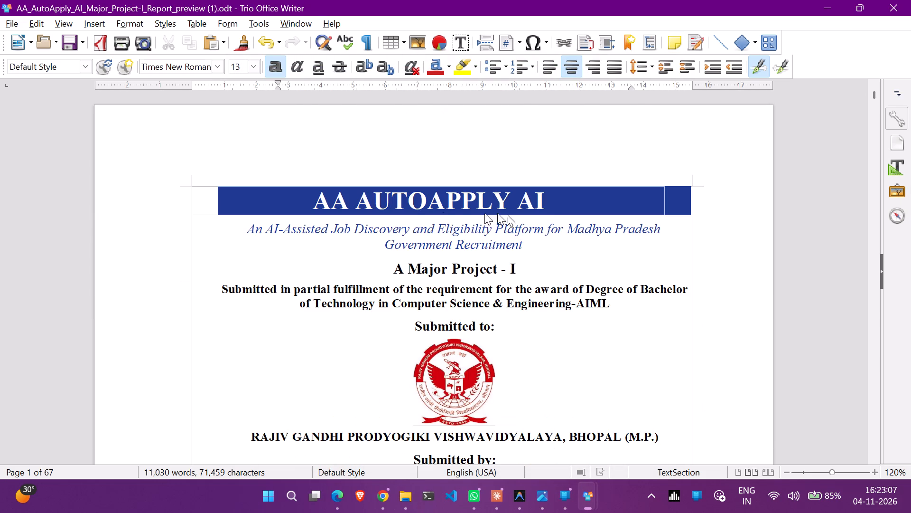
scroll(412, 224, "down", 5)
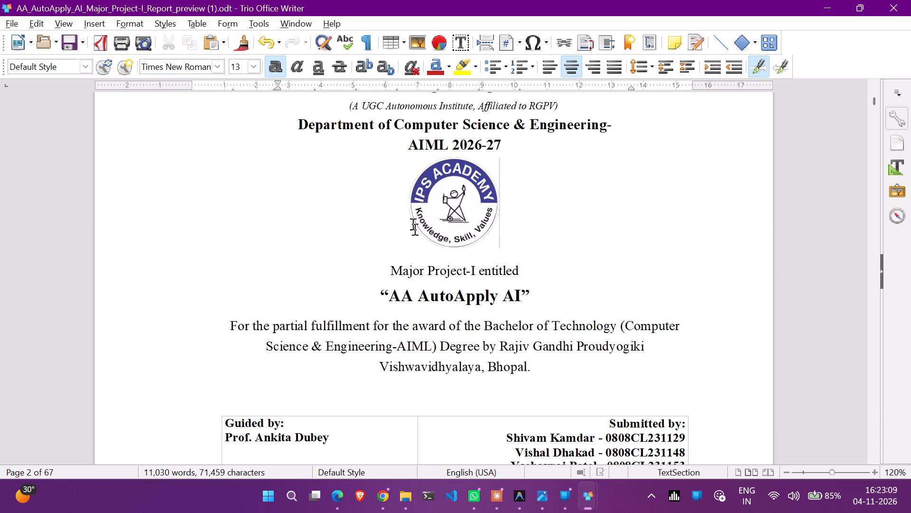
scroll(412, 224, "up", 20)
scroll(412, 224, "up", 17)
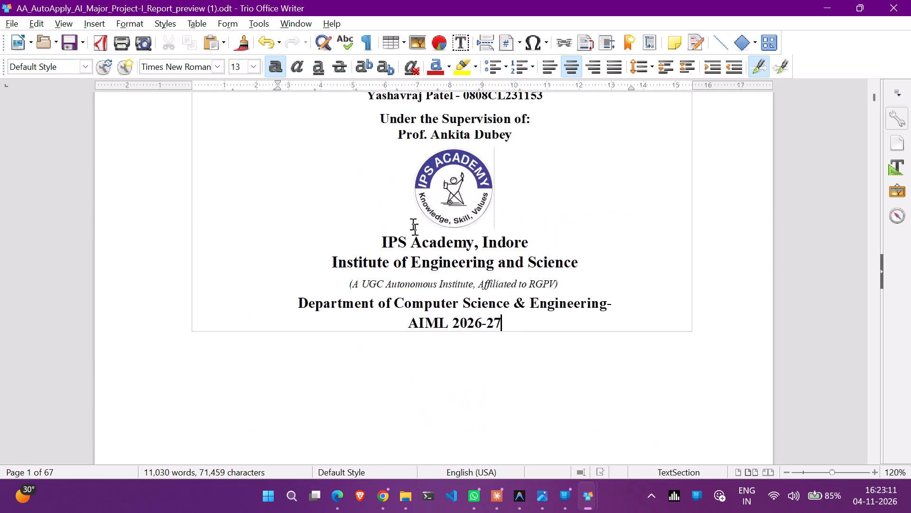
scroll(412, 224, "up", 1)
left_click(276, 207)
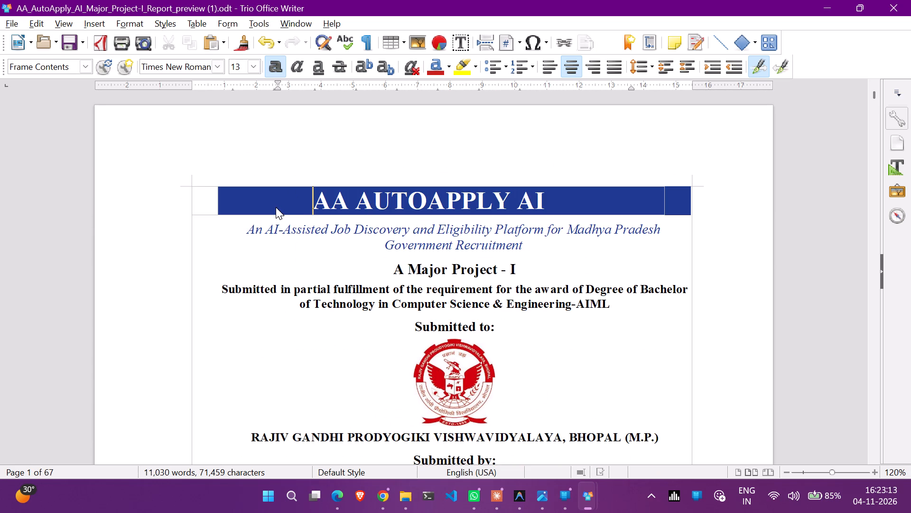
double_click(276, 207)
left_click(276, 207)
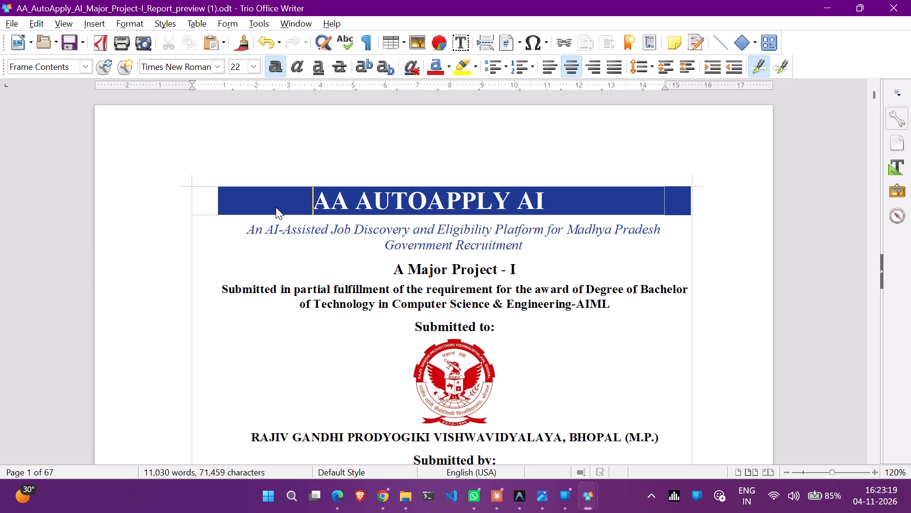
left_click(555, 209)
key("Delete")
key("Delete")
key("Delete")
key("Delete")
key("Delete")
Delete the "AA AUTOAPPLY AI" title text from the blue banner on the first page.
left_click(643, 209)
triple_click(643, 209)
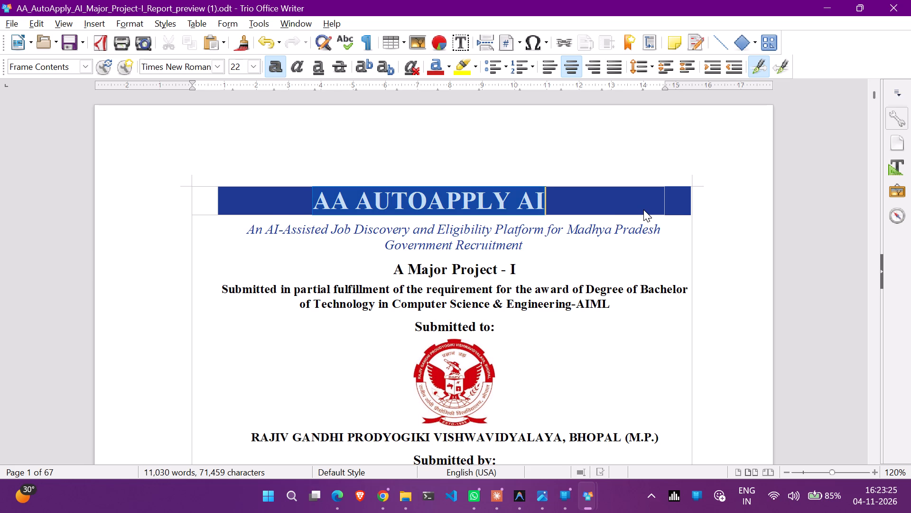
key("Delete")
key("Delete")
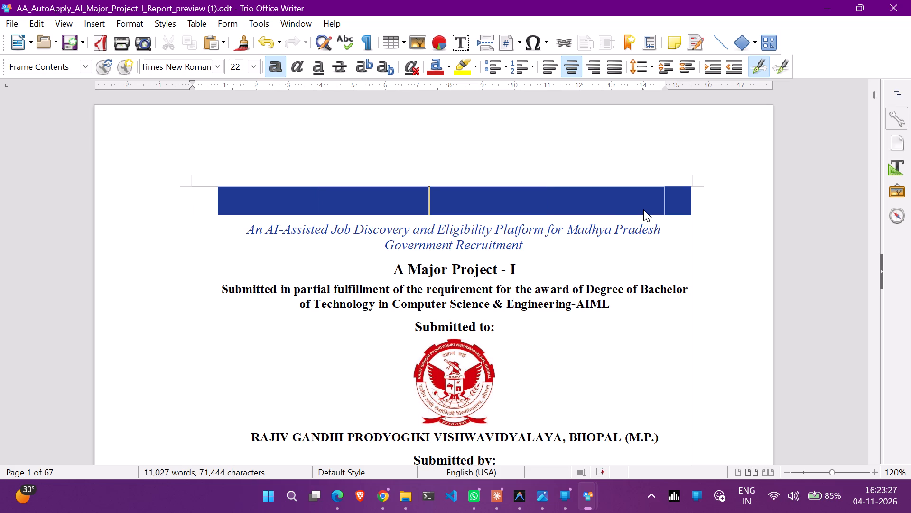
Delete the blue banner and the empty frame left behind it at the top of the first page.
left_click(686, 207)
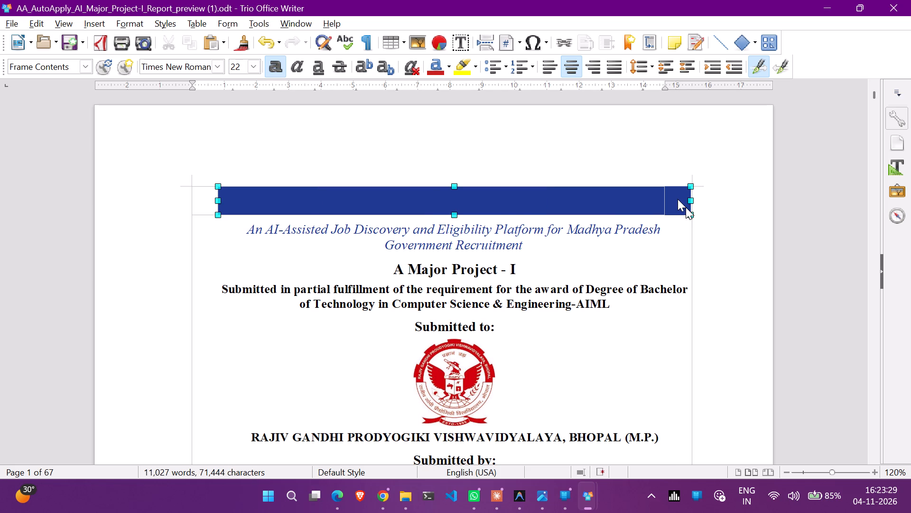
key("Delete")
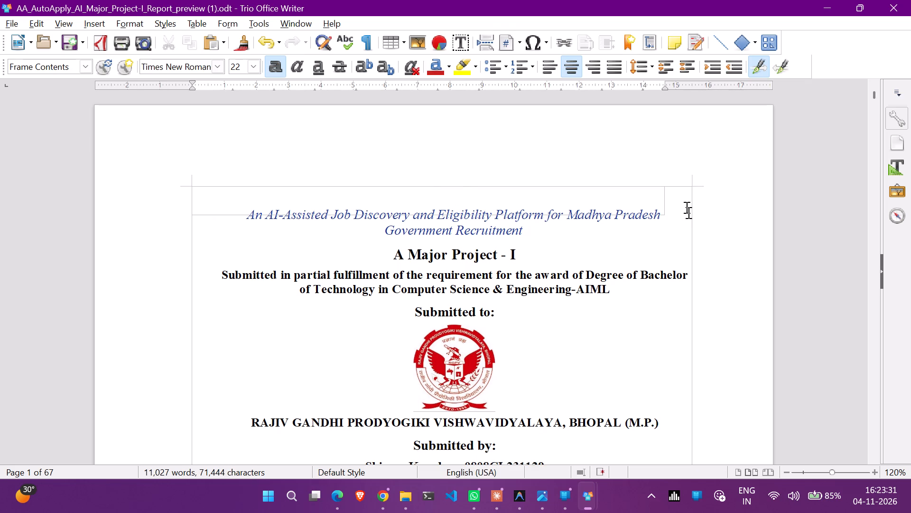
left_click(665, 199)
key("Delete")
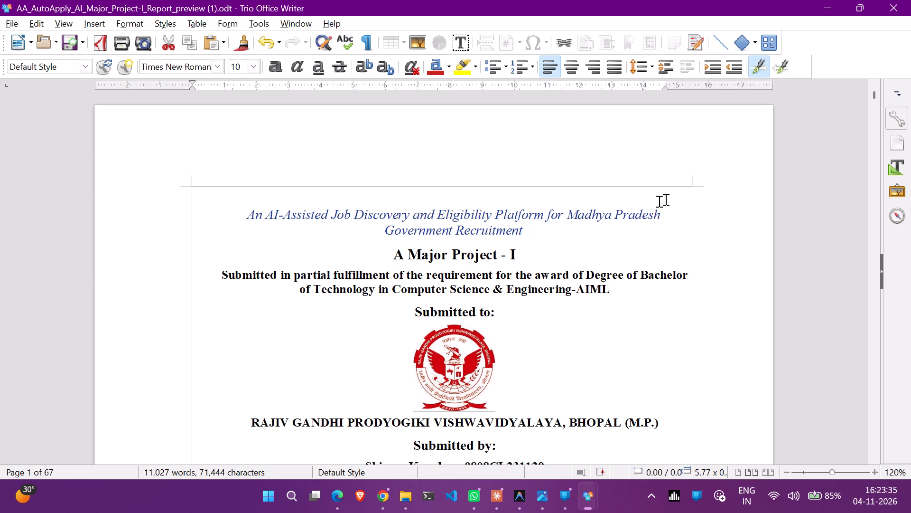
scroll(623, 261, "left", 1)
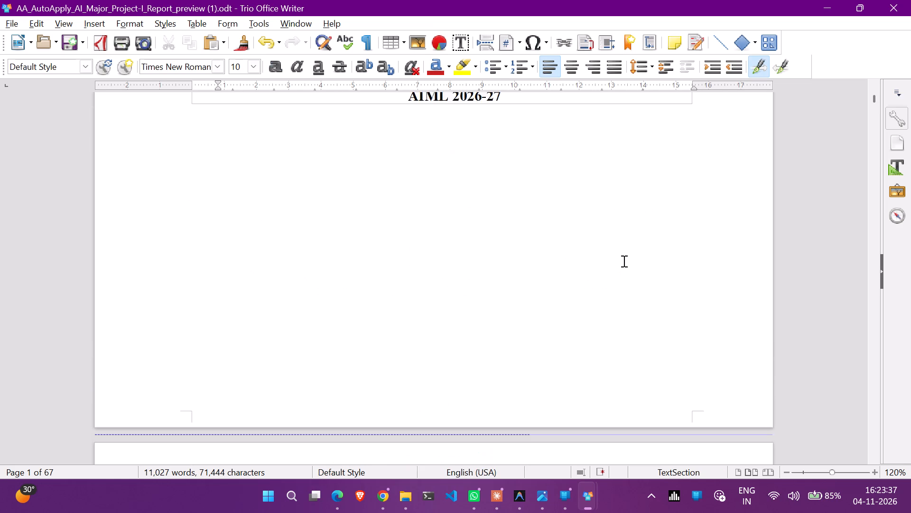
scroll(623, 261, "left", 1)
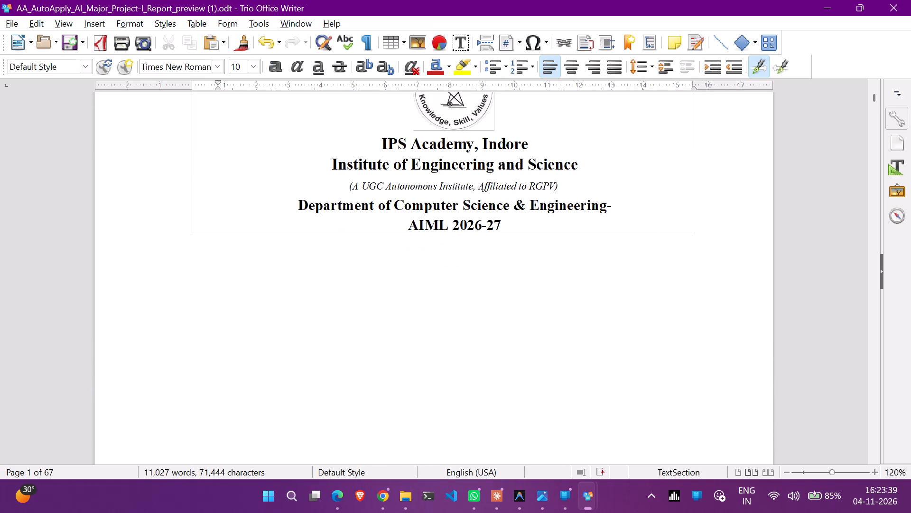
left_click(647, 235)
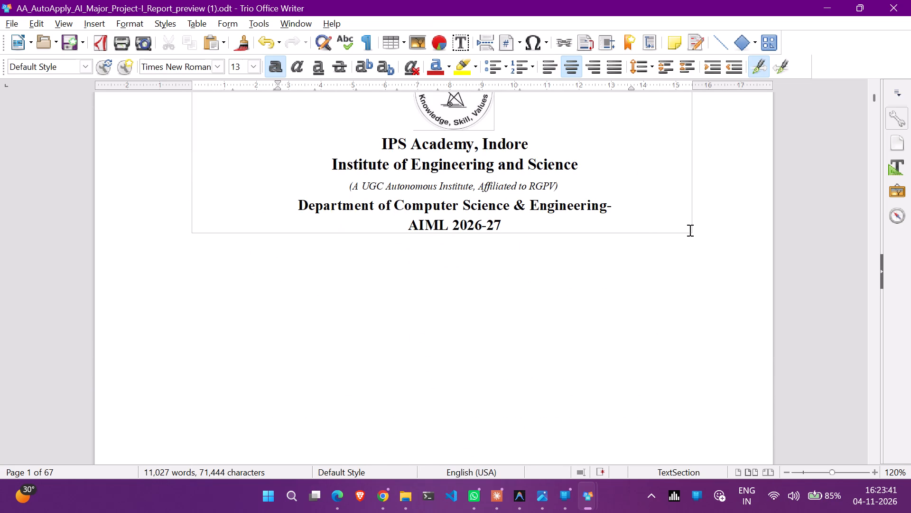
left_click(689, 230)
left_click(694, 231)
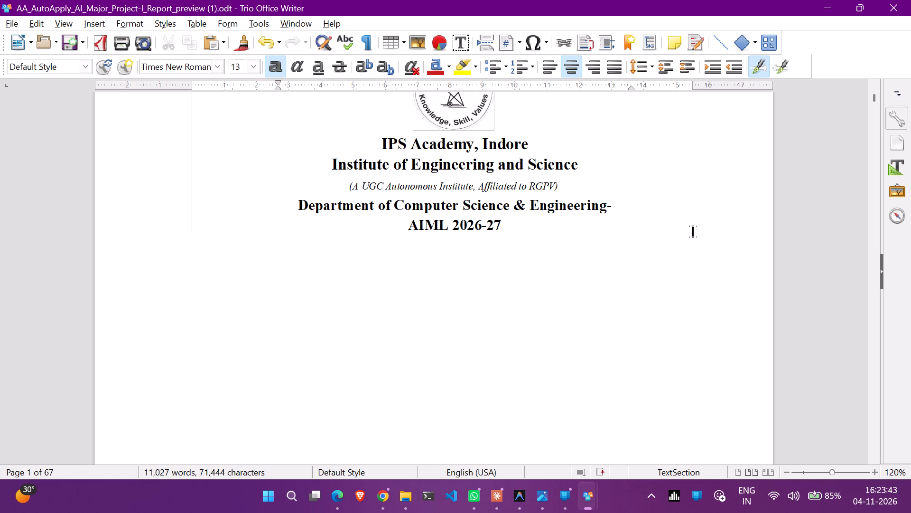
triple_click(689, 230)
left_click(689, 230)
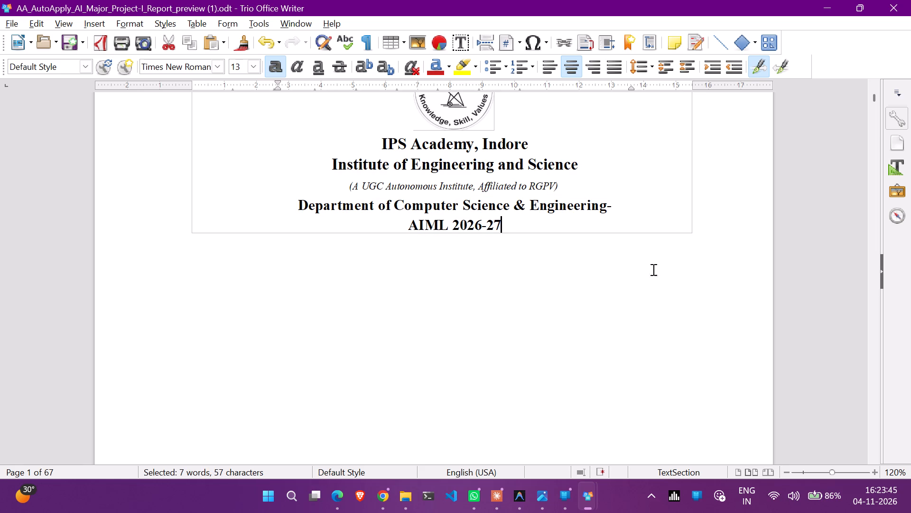
Copy the "AA AutoApply AI" title from the second page and paste it above the italic subtitle on the first page.
scroll(620, 324, "down", 2)
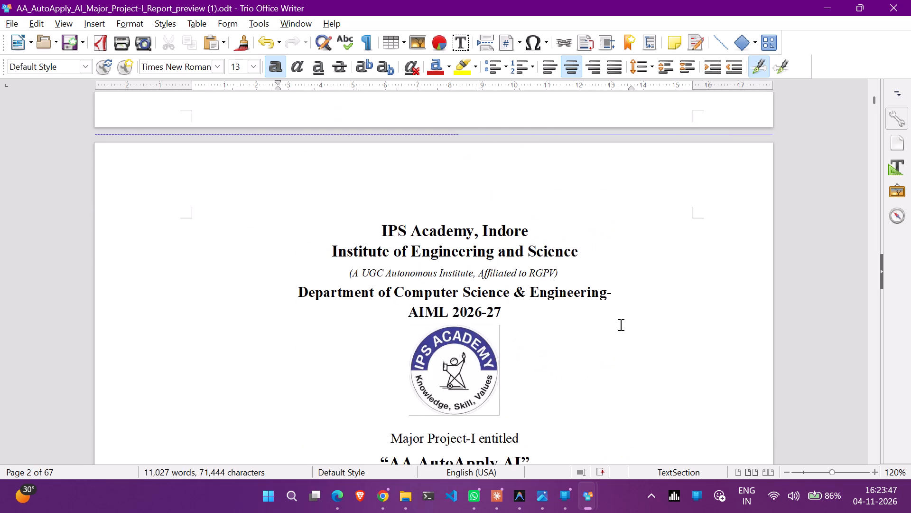
scroll(620, 324, "down", 2)
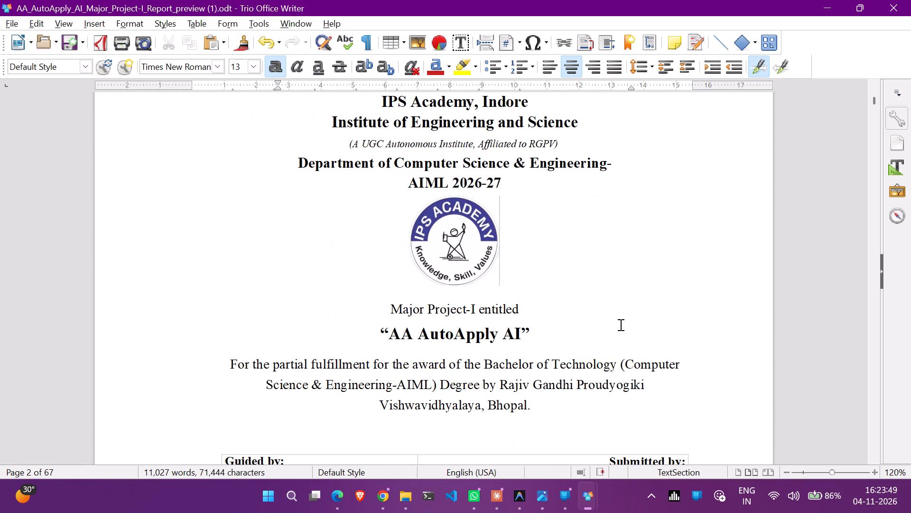
scroll(620, 324, "down", 2)
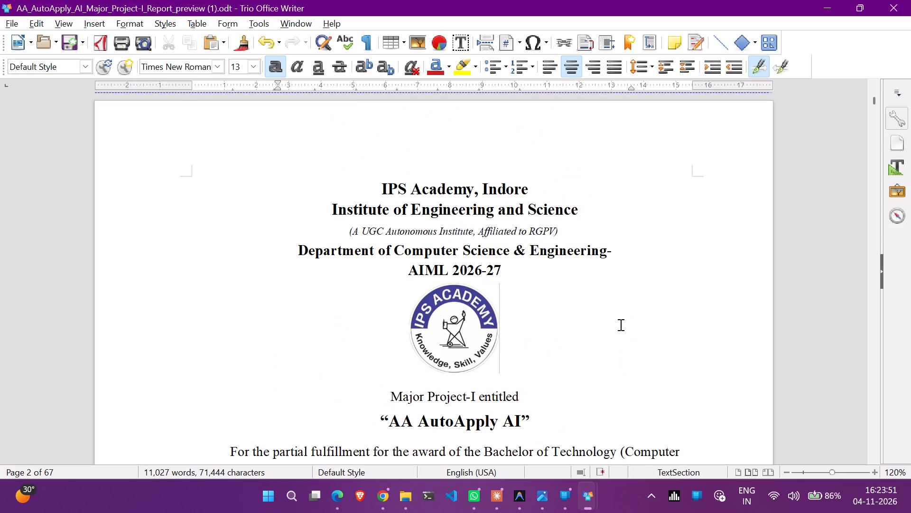
scroll(620, 324, "down", 1)
left_click_drag(390, 420, 519, 423)
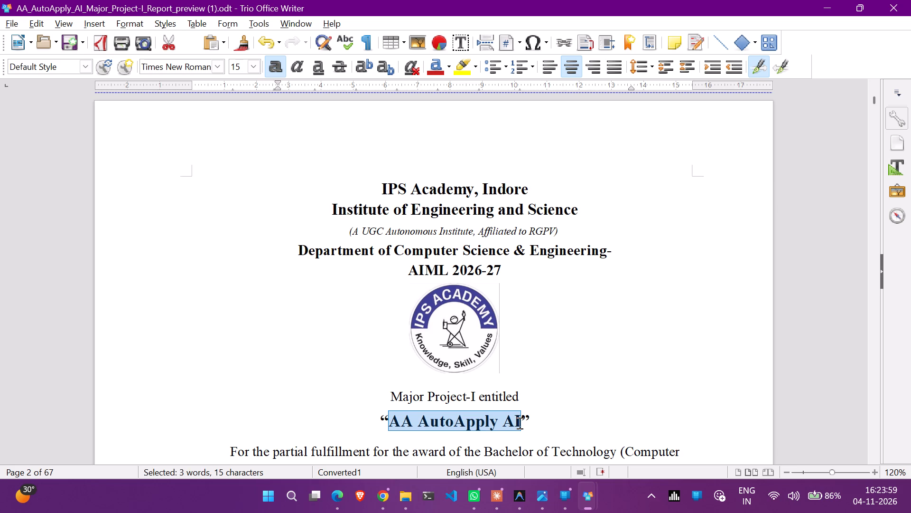
key("ctrl+c")
scroll(519, 423, "up", 20)
scroll(519, 423, "up", 20)
scroll(519, 423, "up", 20)
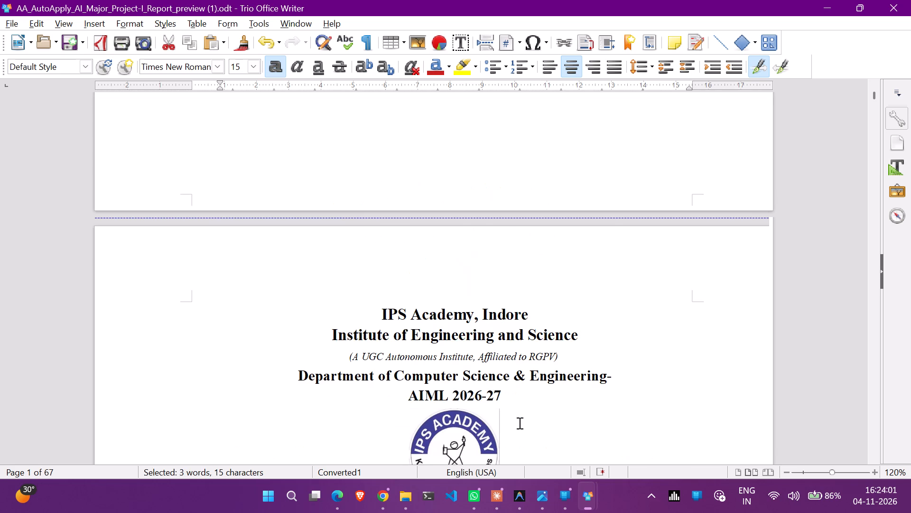
scroll(519, 423, "up", 20)
scroll(519, 423, "up", 4)
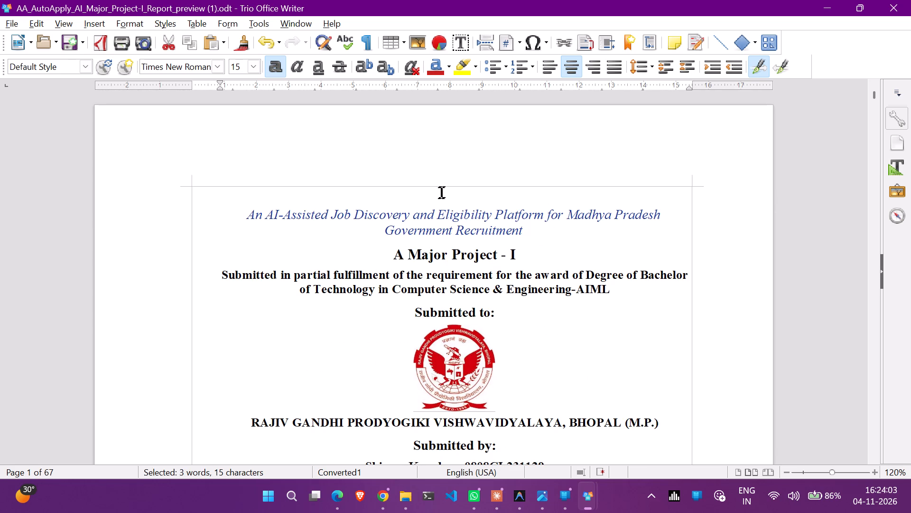
left_click(438, 193)
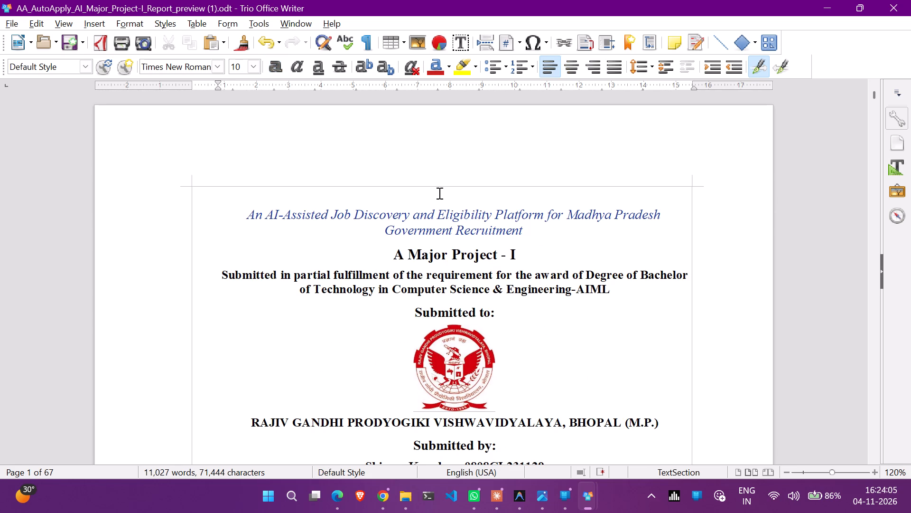
key("ctrl+v")
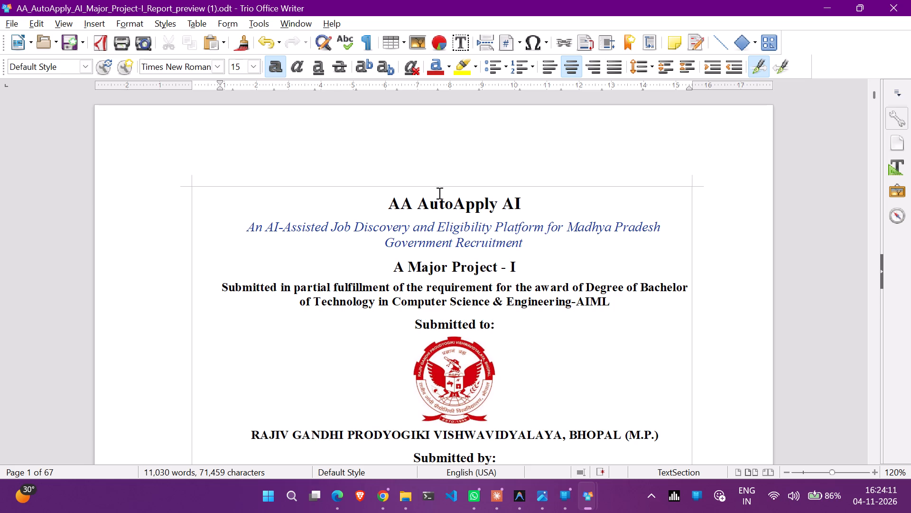
Set the font size of the first page's "AA AutoApply AI" title to 18.
left_click(530, 203)
left_click_drag(530, 203, 390, 199)
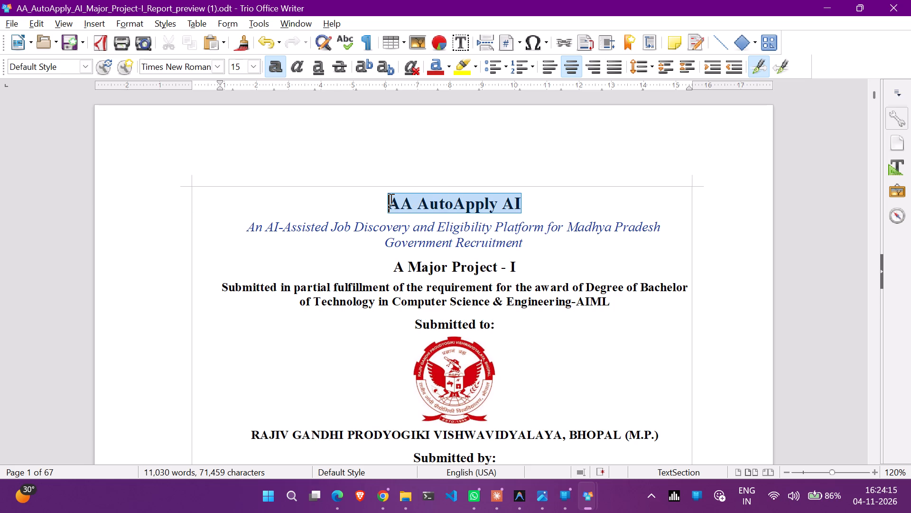
left_click(254, 69)
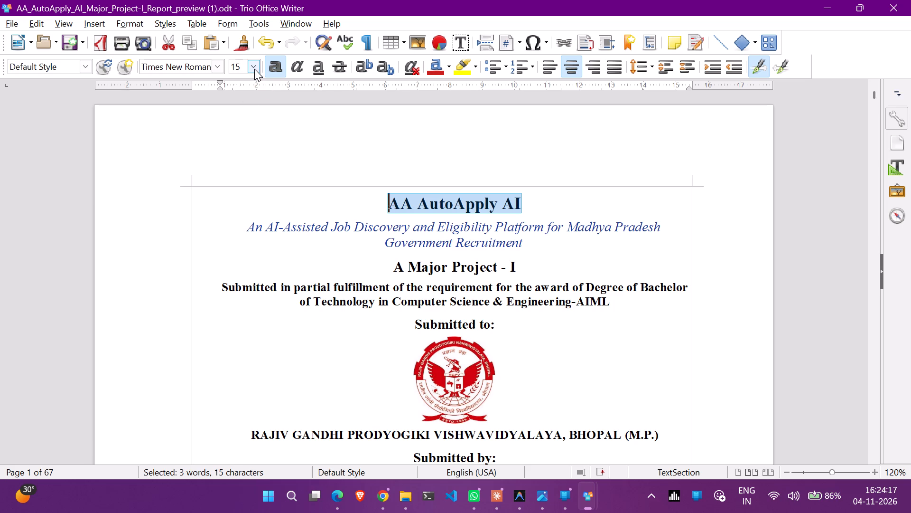
left_click(237, 151)
left_click(251, 65)
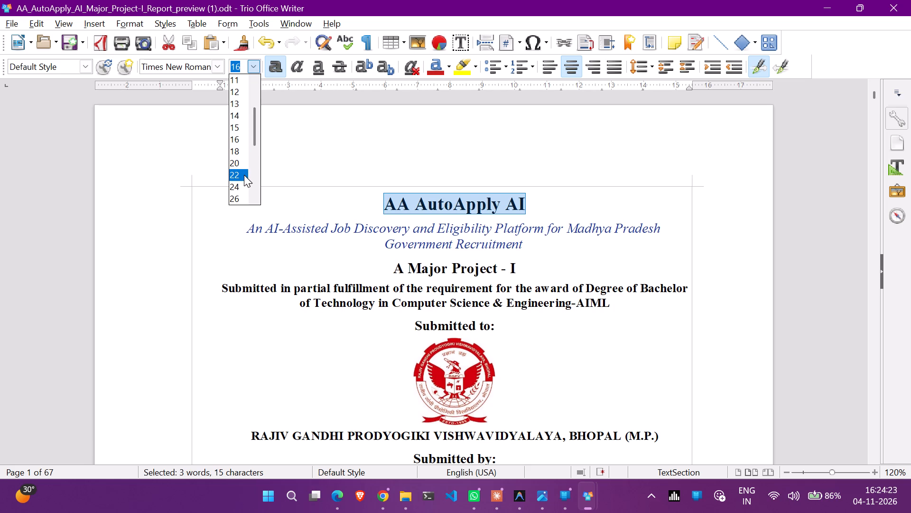
left_click(242, 155)
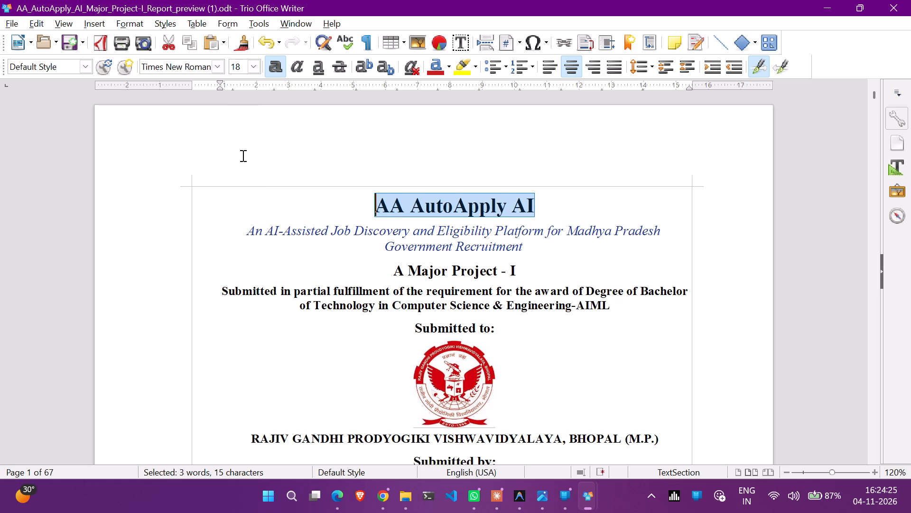
left_click(730, 212)
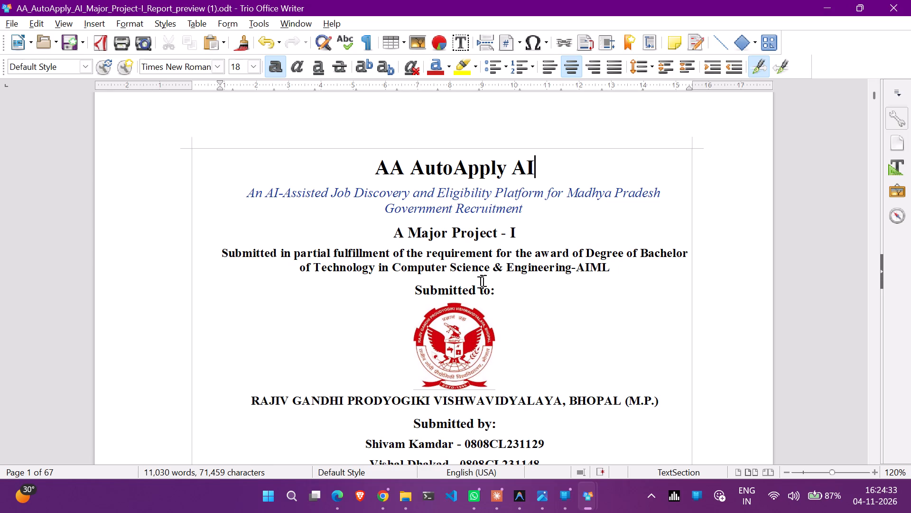
Delete the "Submitted to:" line above the university logo on the first page.
left_click(501, 290)
left_click_drag(492, 286, 484, 281)
left_click(497, 291)
left_click_drag(497, 291, 423, 289)
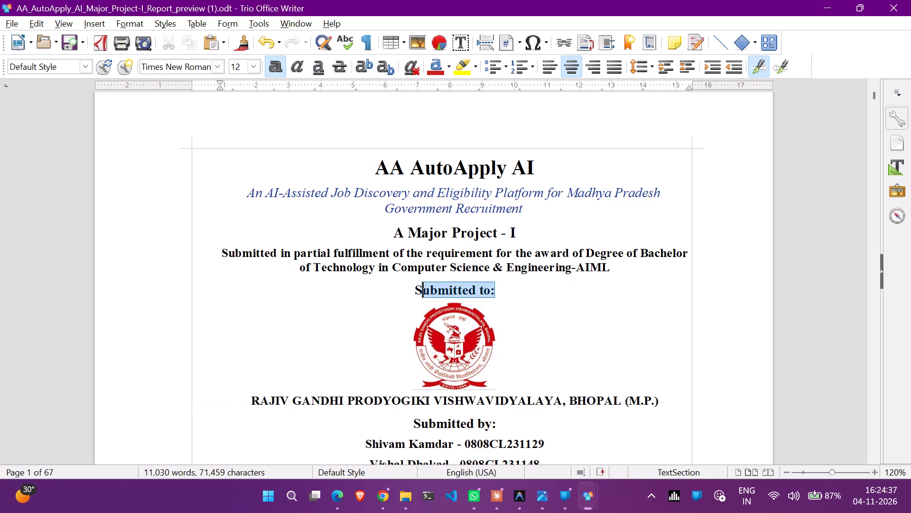
left_click_drag(423, 289, 408, 289)
key("Delete")
key("Delete")
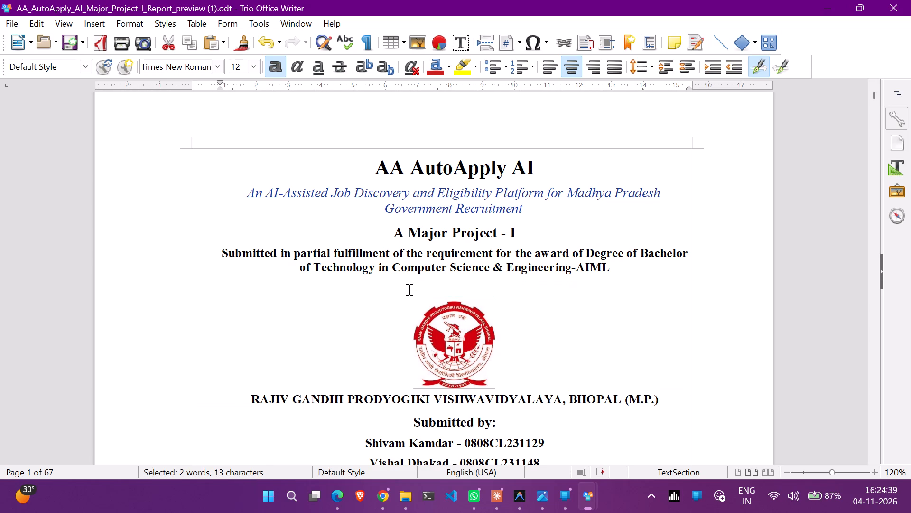
Insert blank lines on the first page below the university logo, the university name, the supervisor's name and the last student entry.
key("Return")
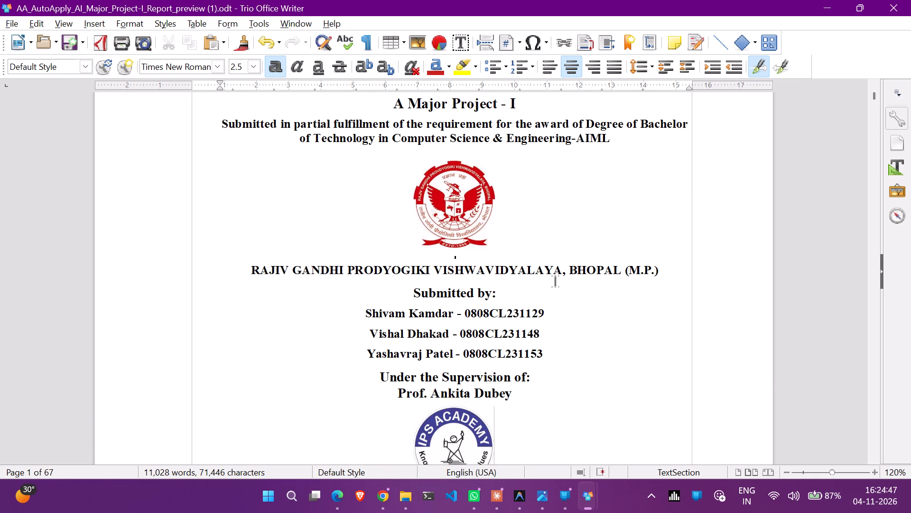
left_click(658, 269)
key("Return")
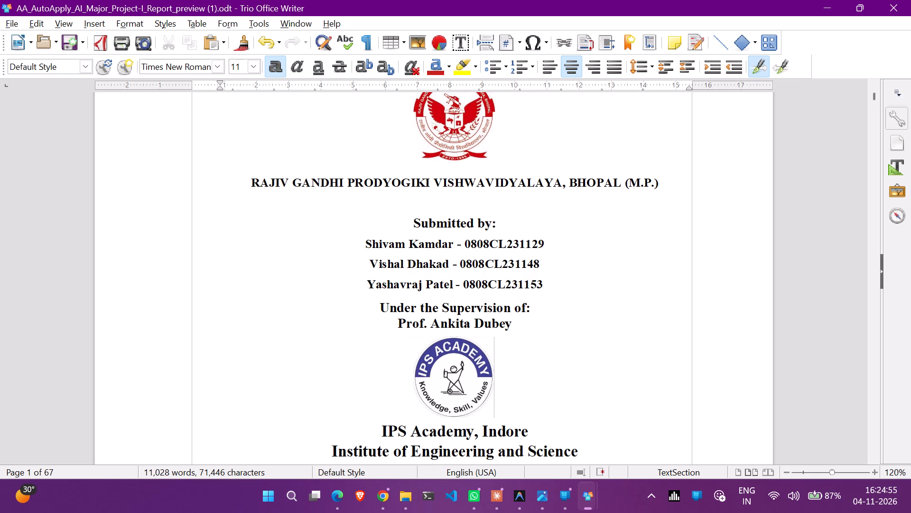
left_click(521, 322)
key("Return")
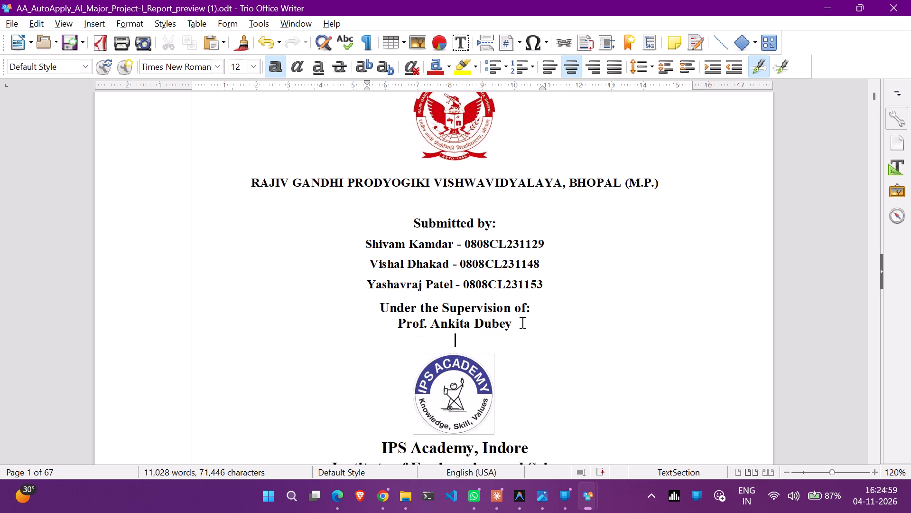
left_click(530, 306)
left_click(547, 292)
left_click(548, 285)
key("Return")
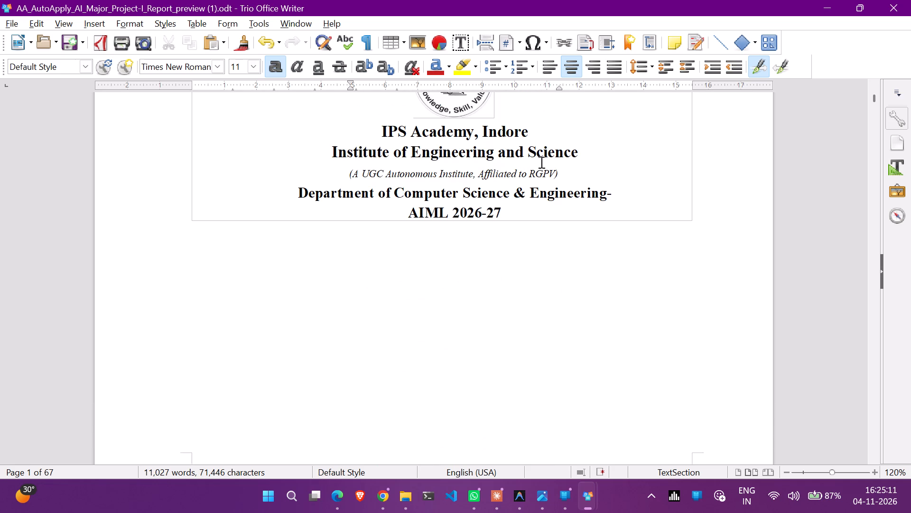
Insert one blank line below the IPS Academy logo and one below the italic subtitle on the first page.
left_click(505, 114)
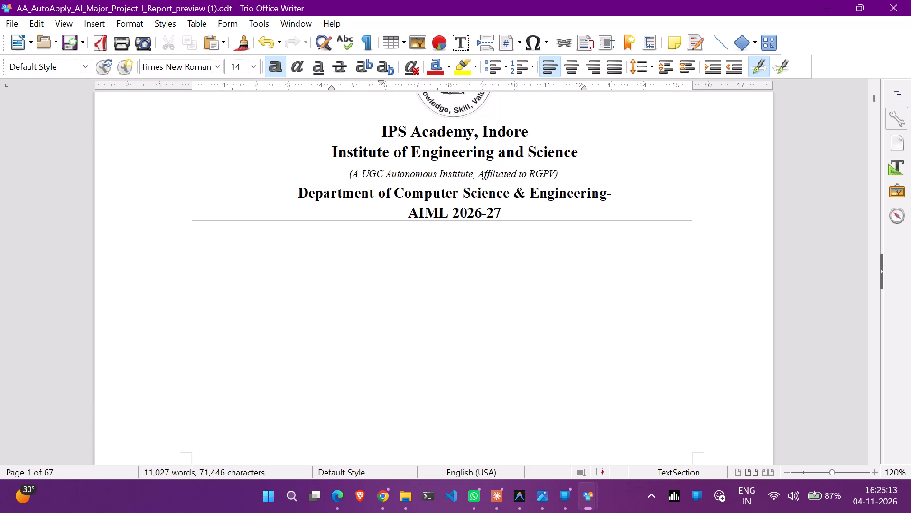
left_click(497, 104)
key("Return")
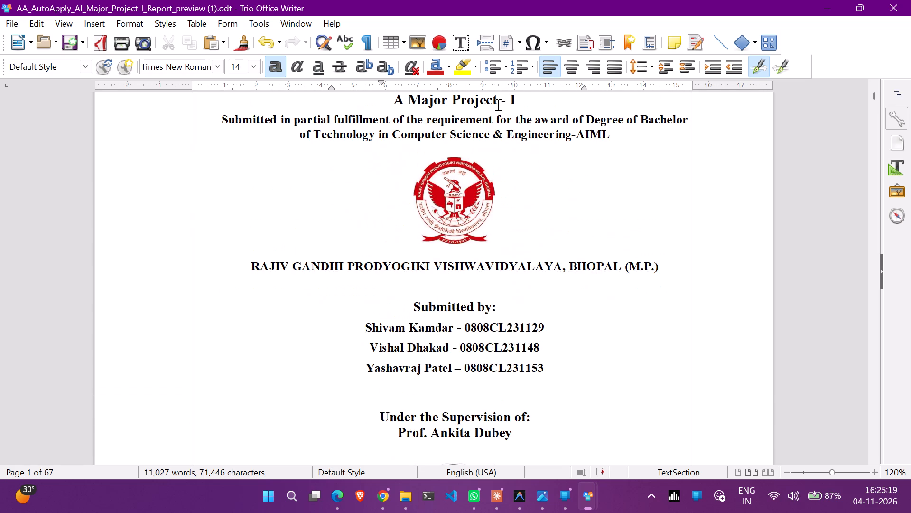
scroll(497, 104, "up", 1)
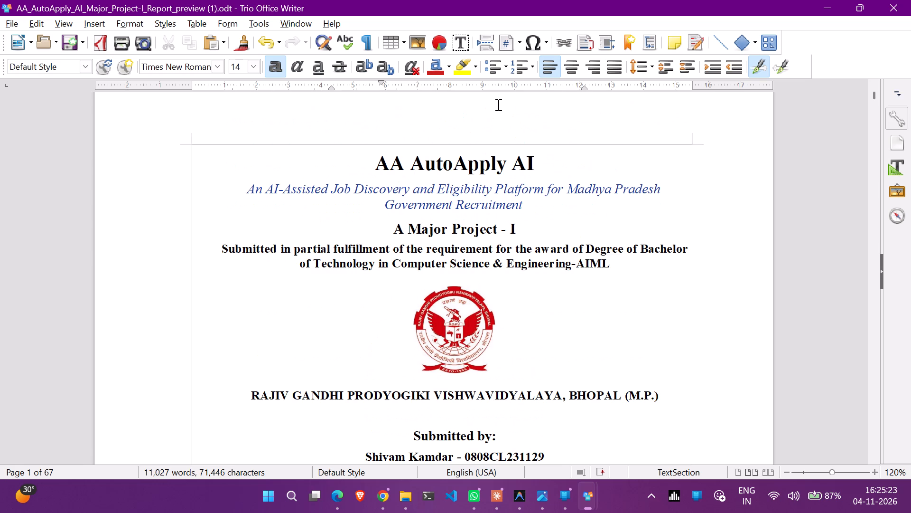
double_click(539, 214)
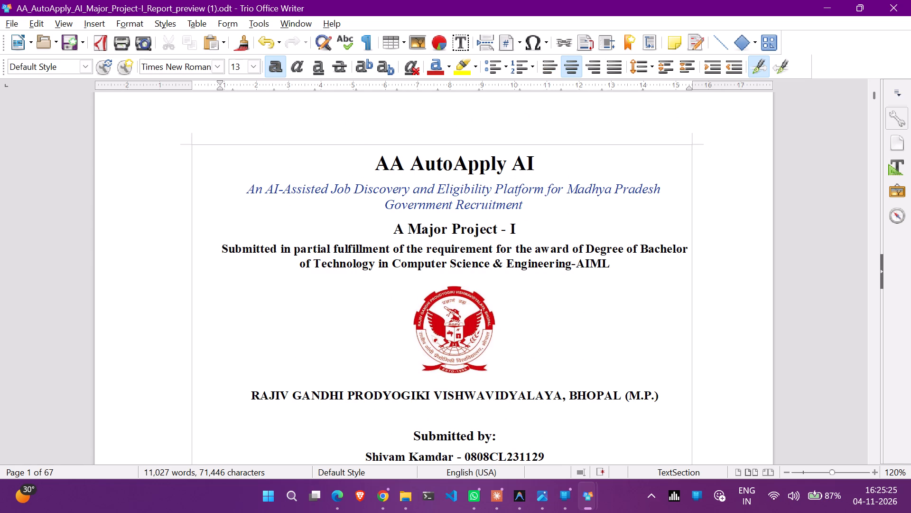
left_click(532, 205)
key("Return")
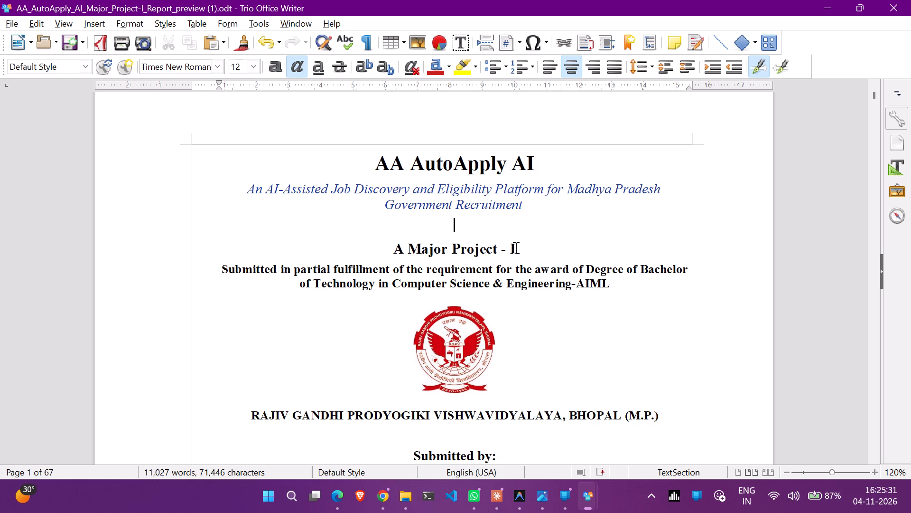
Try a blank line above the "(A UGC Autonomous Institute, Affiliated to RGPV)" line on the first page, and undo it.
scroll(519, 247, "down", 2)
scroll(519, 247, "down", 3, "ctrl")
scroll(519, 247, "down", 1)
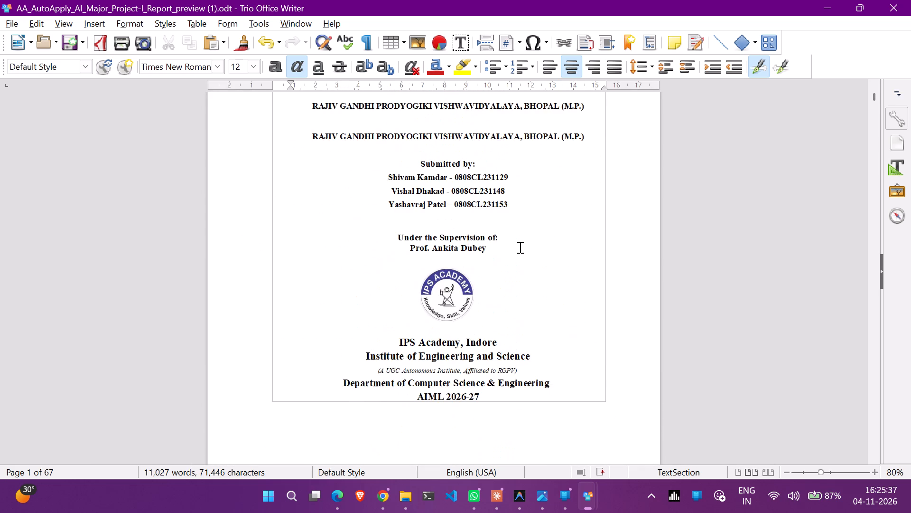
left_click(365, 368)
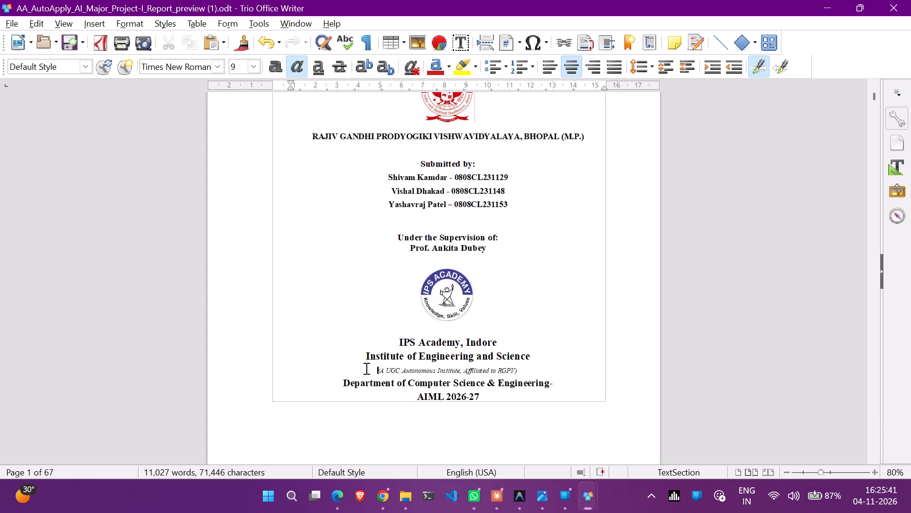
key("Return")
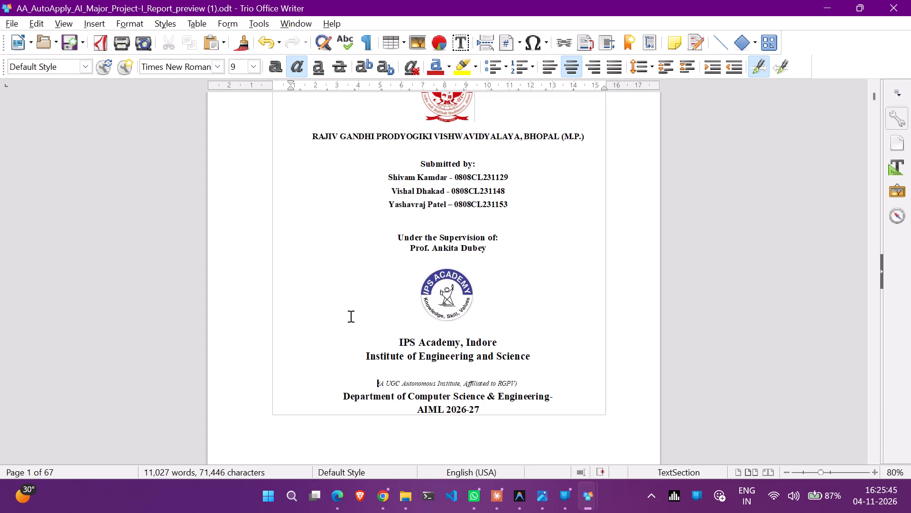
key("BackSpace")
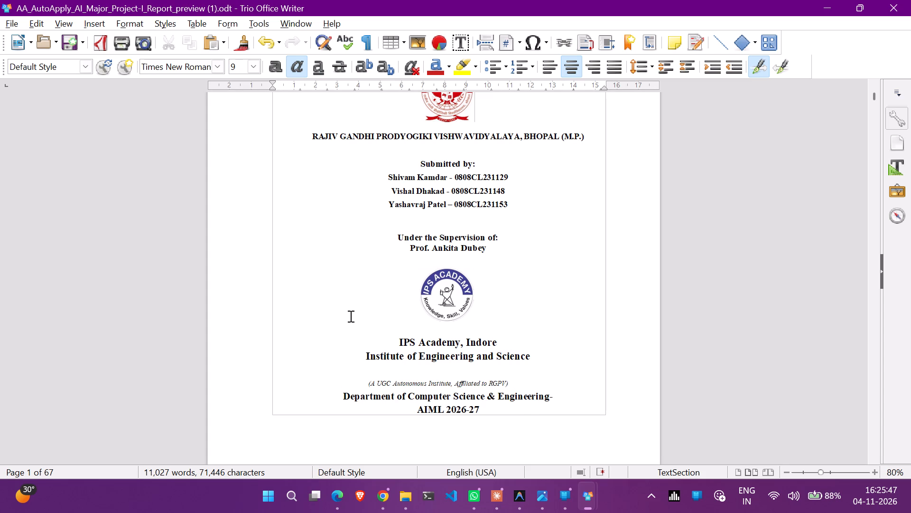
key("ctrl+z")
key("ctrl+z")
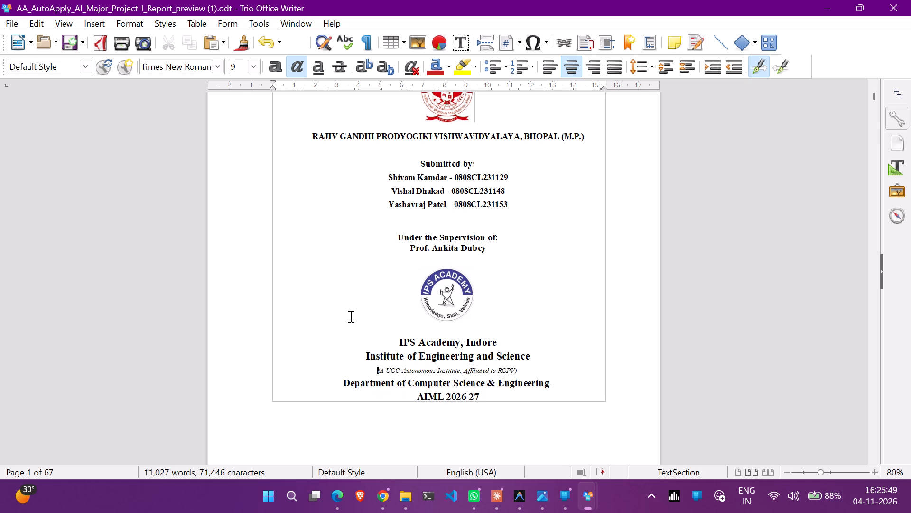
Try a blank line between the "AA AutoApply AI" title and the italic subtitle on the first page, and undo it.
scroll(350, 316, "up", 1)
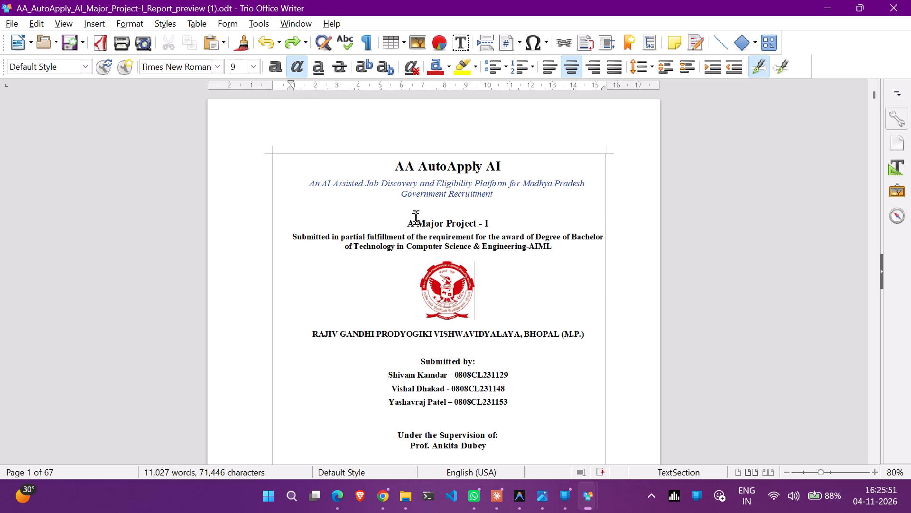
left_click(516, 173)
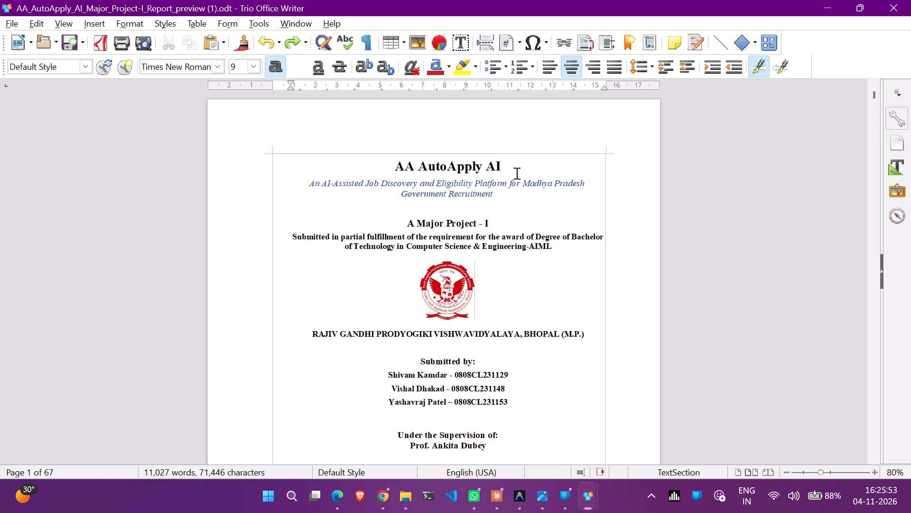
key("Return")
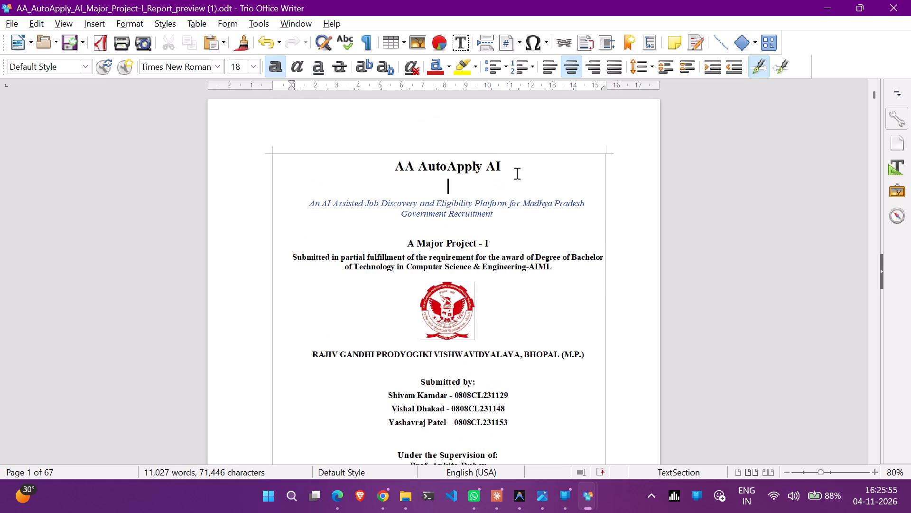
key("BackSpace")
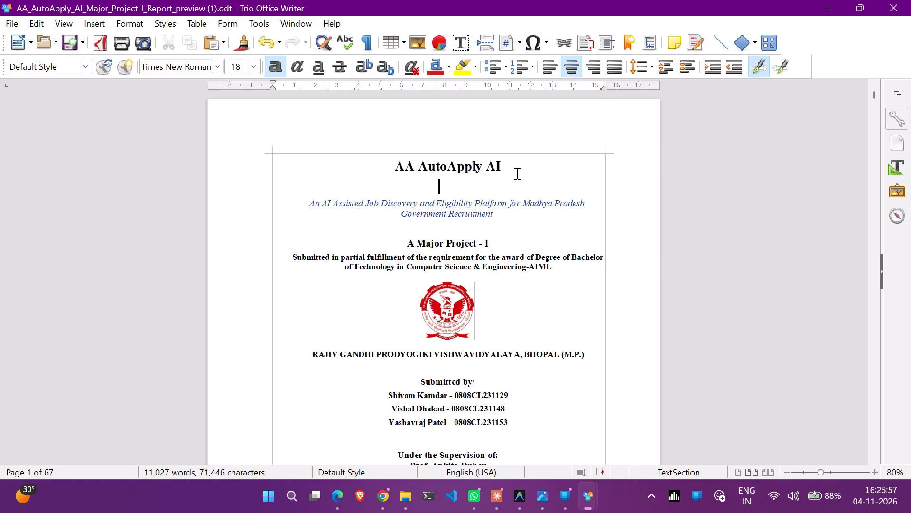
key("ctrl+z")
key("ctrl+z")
Review the report's layout from the first page through the front matter and chapters up to section 4.4, looking for broken page flow.
scroll(516, 173, "down", 1)
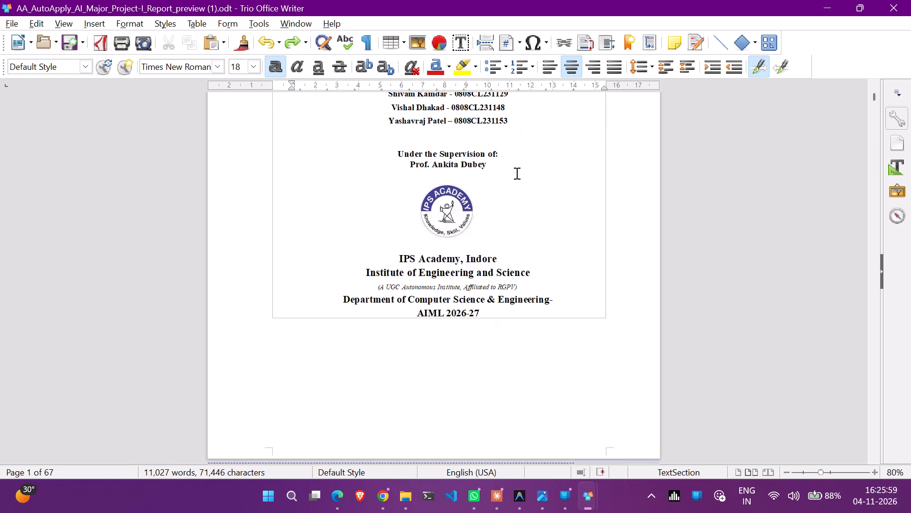
scroll(516, 173, "down", 2)
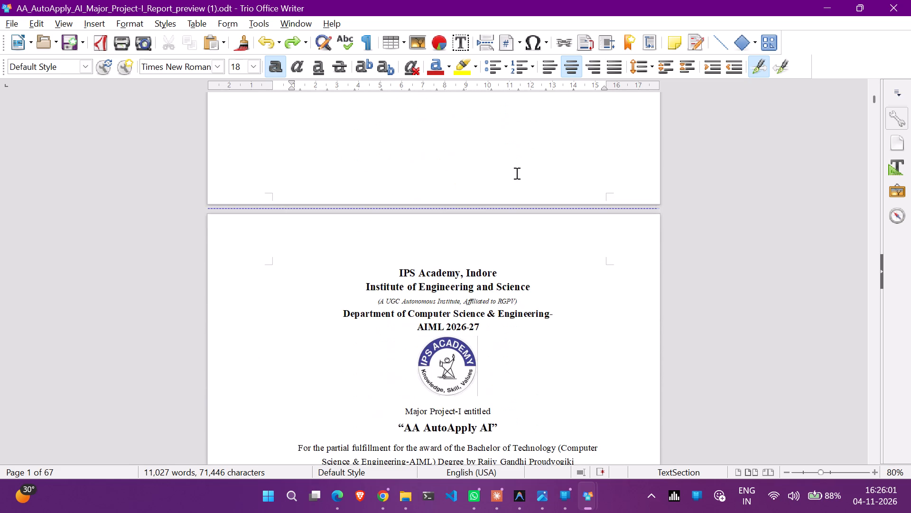
scroll(468, 286, "down", 2)
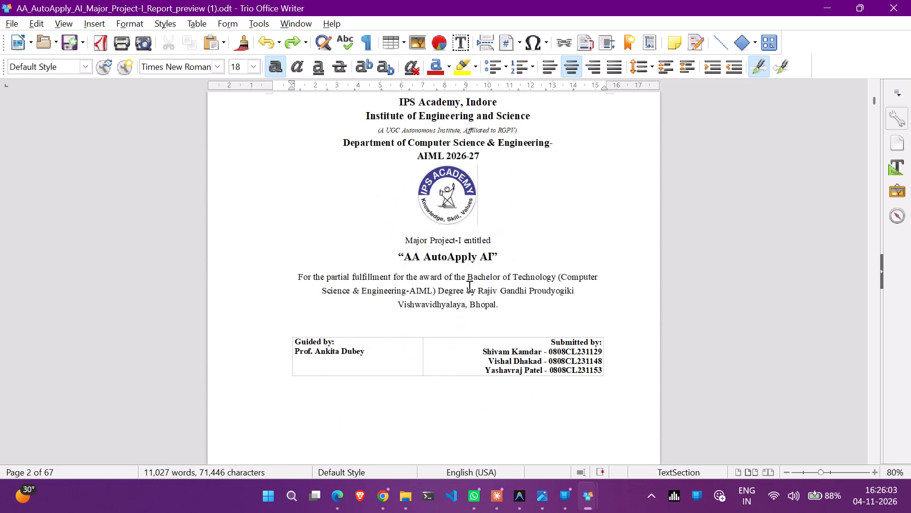
scroll(468, 286, "down", 1)
scroll(468, 286, "up", 1)
scroll(468, 286, "down", 1)
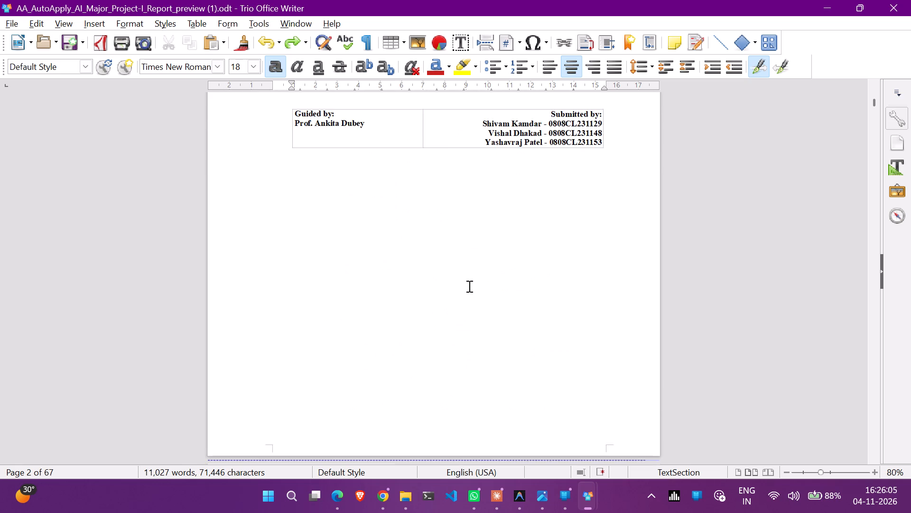
scroll(468, 286, "down", 12)
scroll(468, 286, "up", 1)
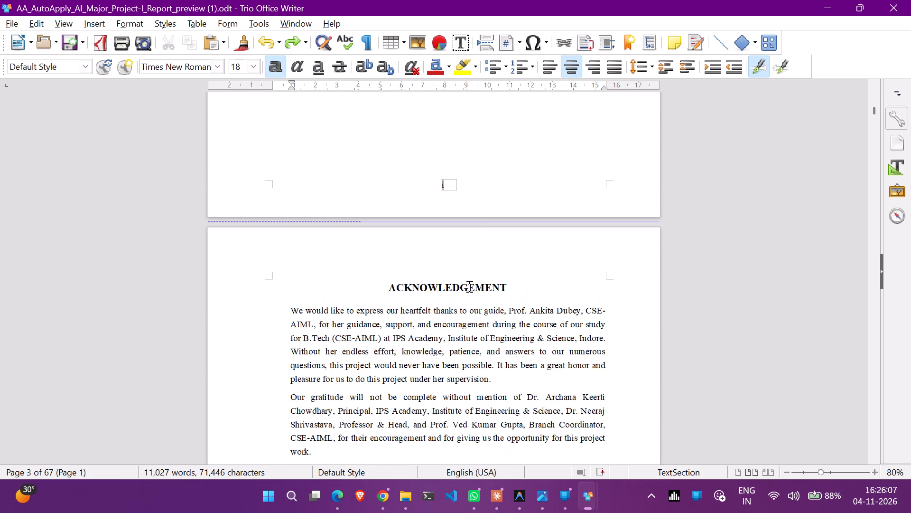
scroll(468, 286, "down", 2)
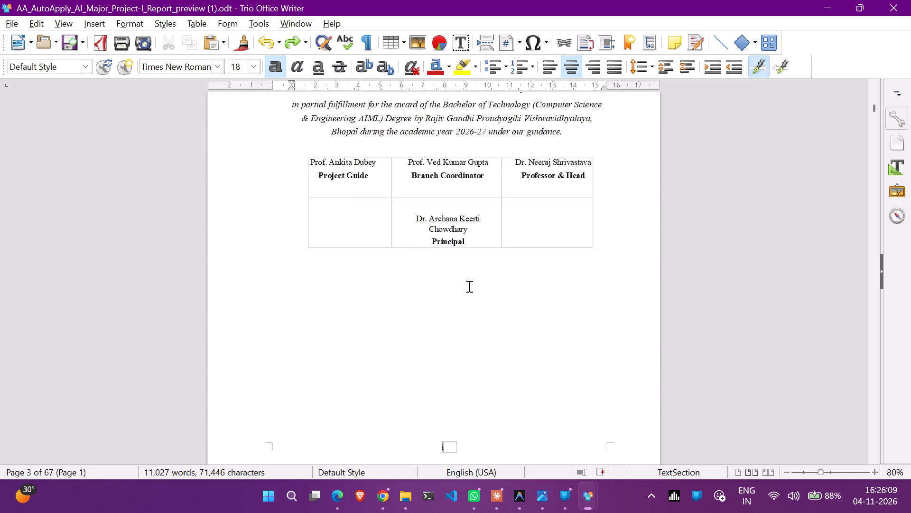
scroll(468, 286, "down", 5)
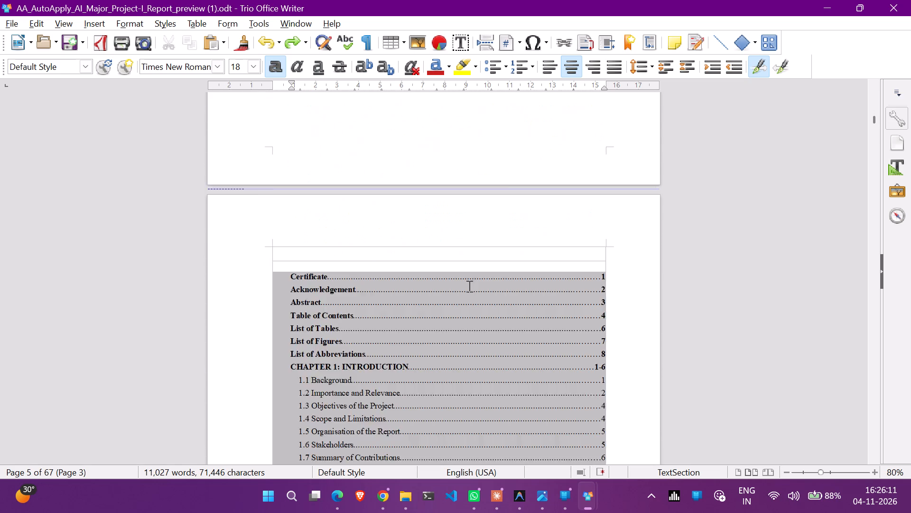
scroll(468, 286, "down", 4)
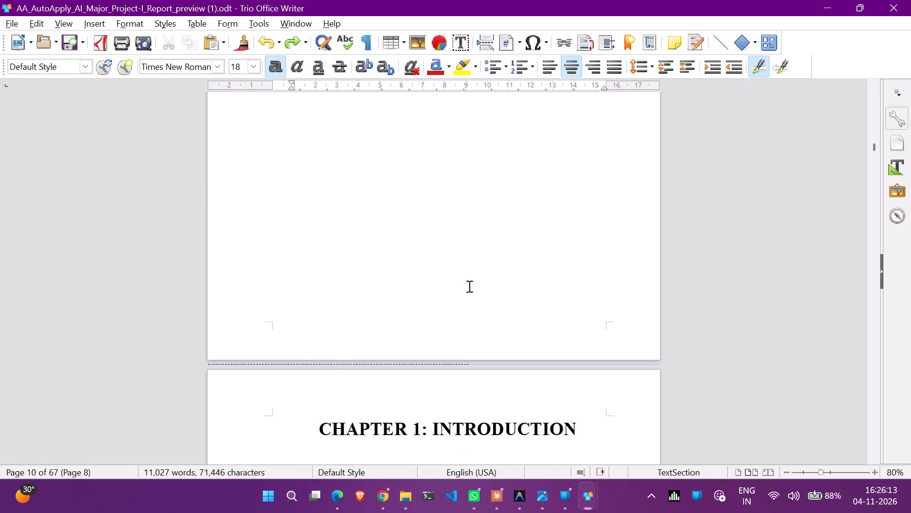
scroll(468, 286, "down", 6)
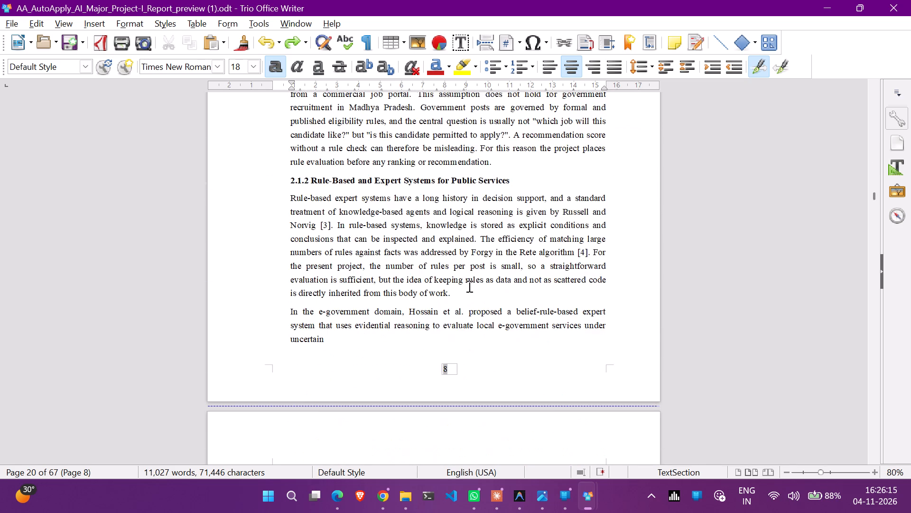
scroll(468, 286, "down", 20)
scroll(468, 286, "down", 16)
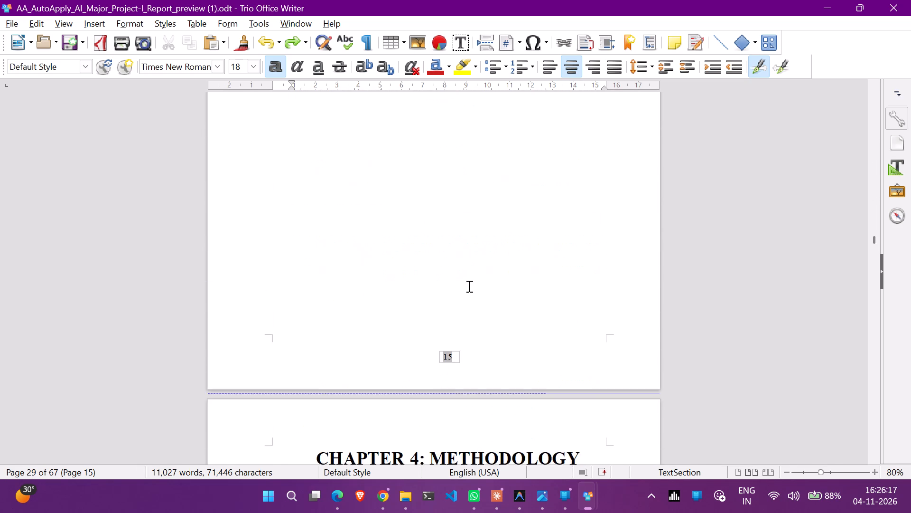
scroll(468, 286, "down", 11)
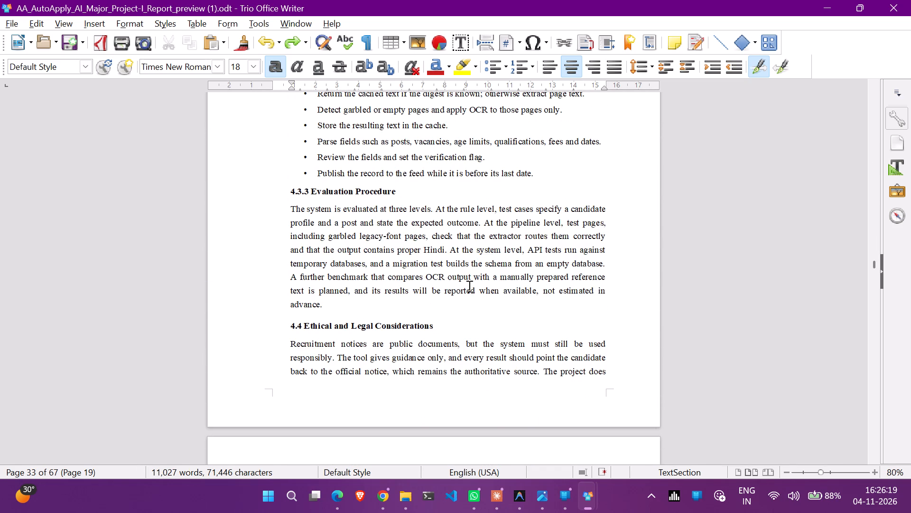
scroll(468, 286, "down", 1)
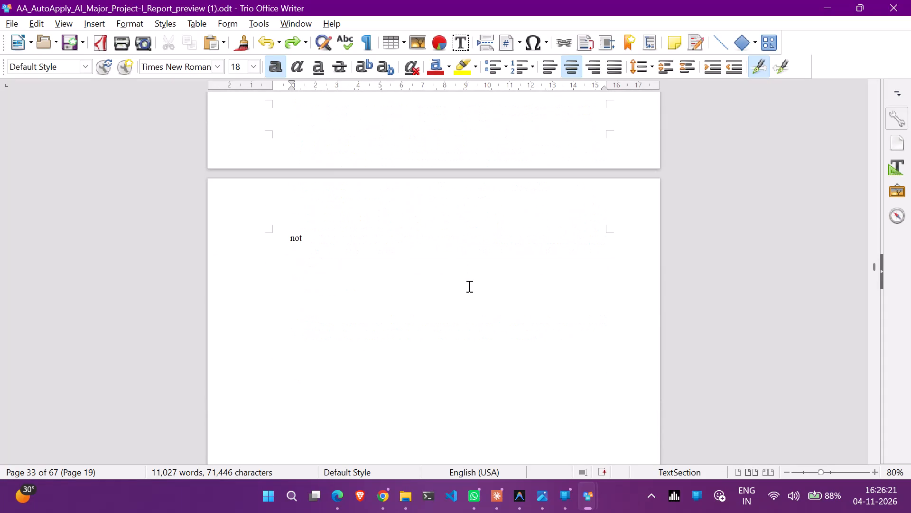
Join the stray word "not" in section 4.4 with the text that continues after the break, separated by a space.
left_click(439, 310)
scroll(439, 310, "down", 1)
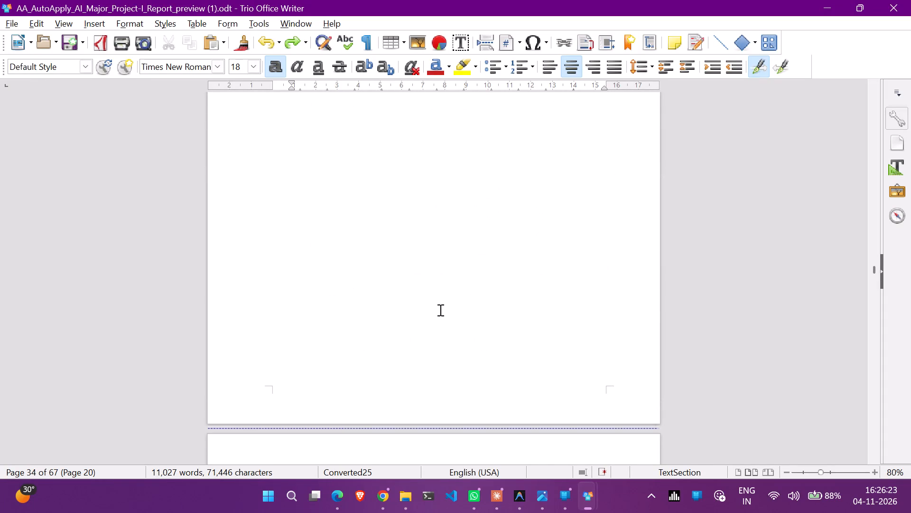
scroll(439, 310, "down", 1)
scroll(439, 310, "up", 1)
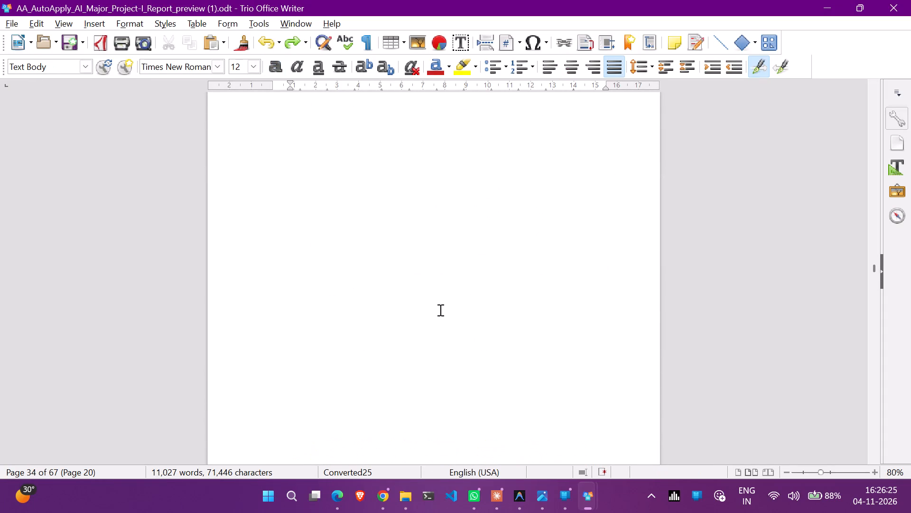
scroll(439, 310, "up", 1)
scroll(439, 310, "down", 1)
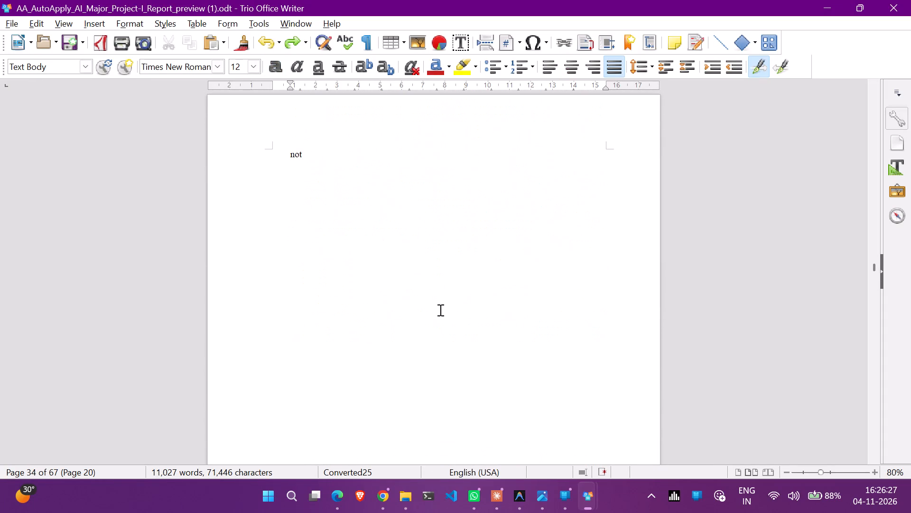
key("Delete")
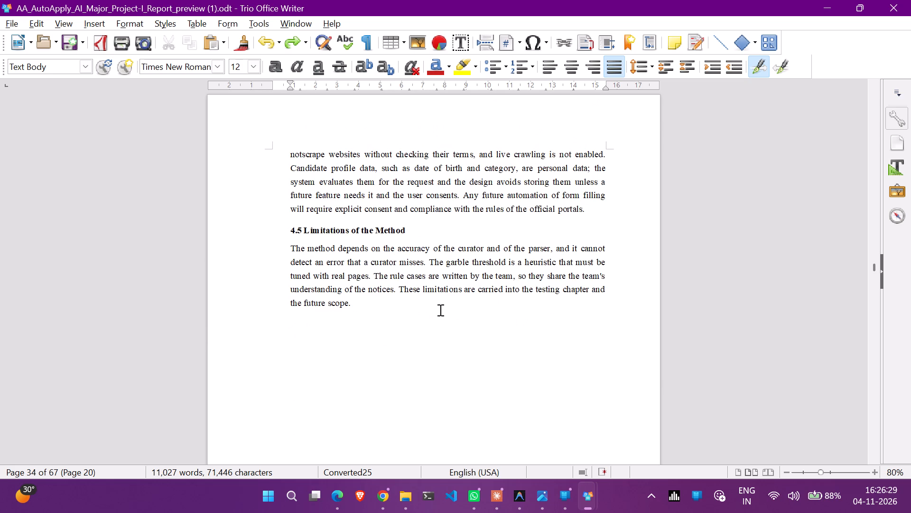
key("space")
Review the report's layout from section 4.5 through the Chapter 7 title page, looking for broken page flow.
scroll(439, 310, "down", 1)
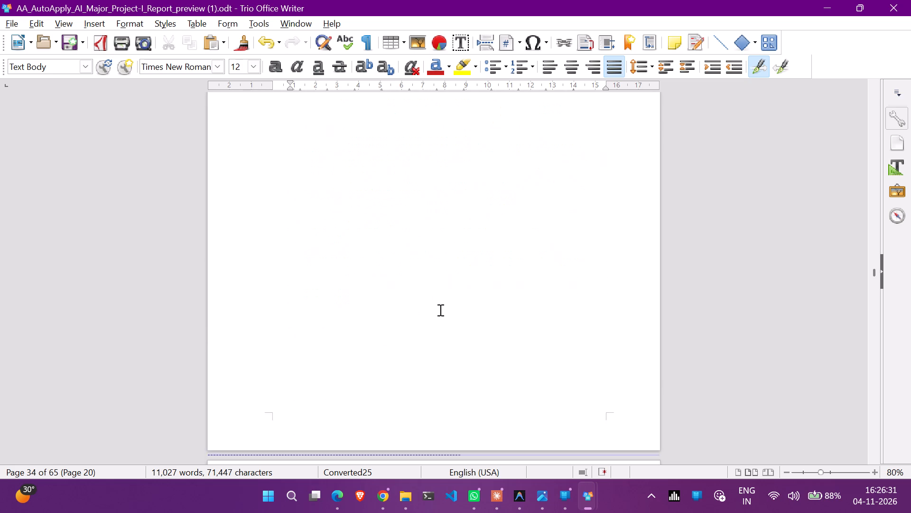
scroll(439, 310, "down", 3)
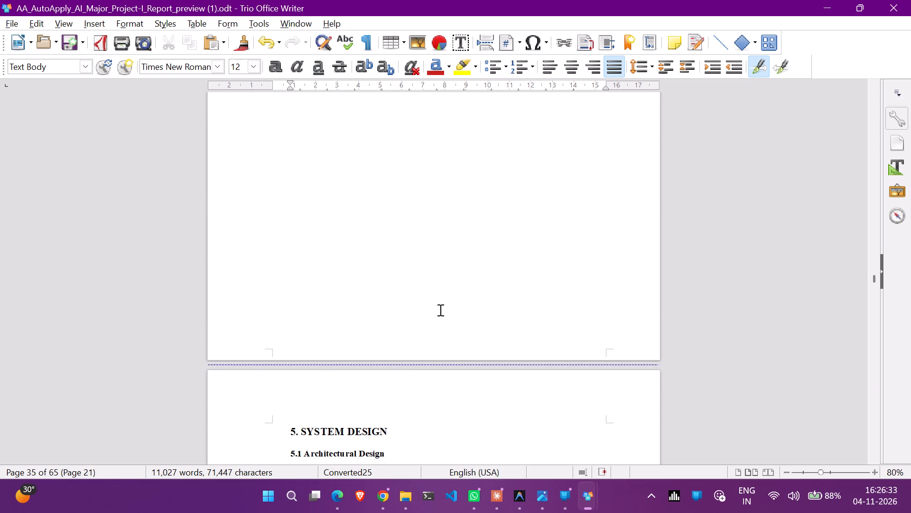
scroll(439, 310, "down", 3)
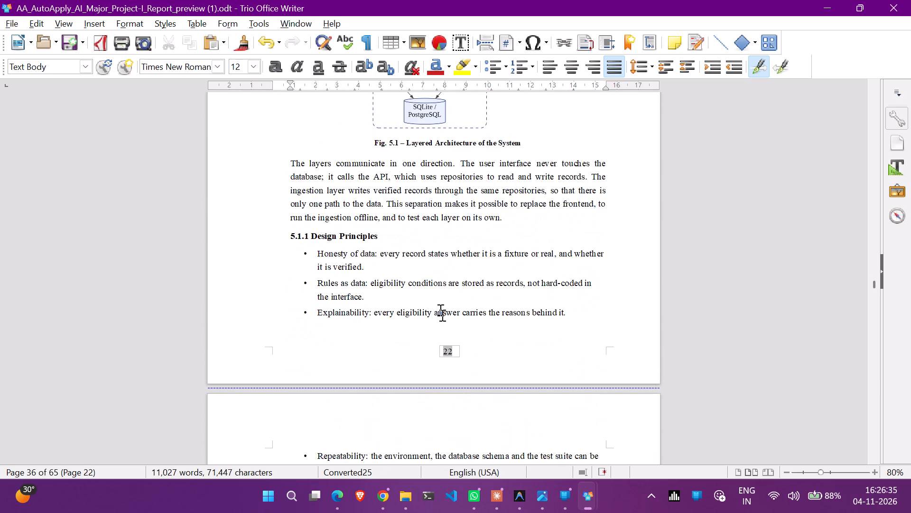
scroll(439, 310, "up", 20)
scroll(439, 310, "up", 7)
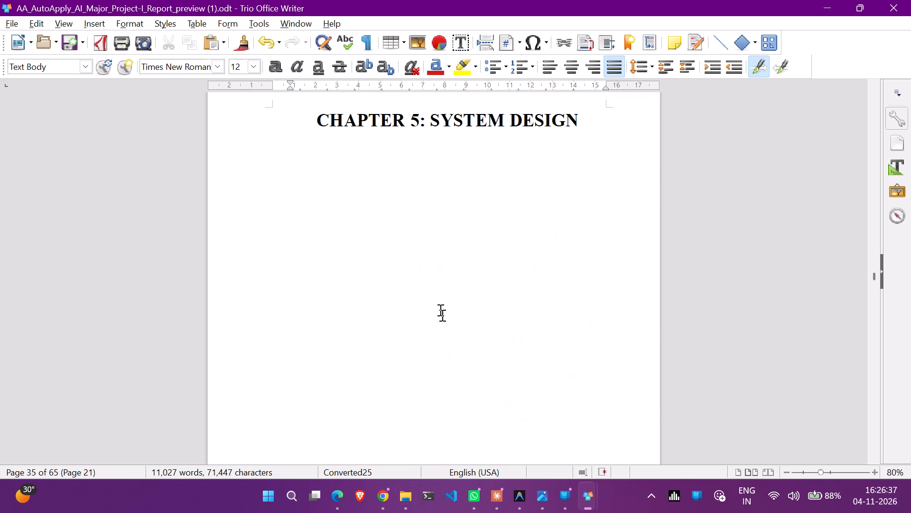
scroll(439, 310, "down", 20)
scroll(439, 310, "down", 18)
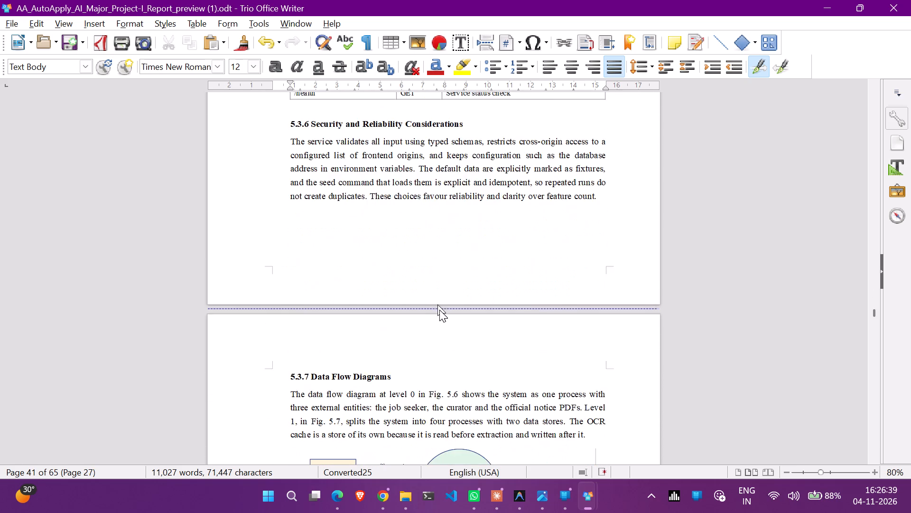
scroll(439, 310, "down", 12)
scroll(439, 310, "down", 12)
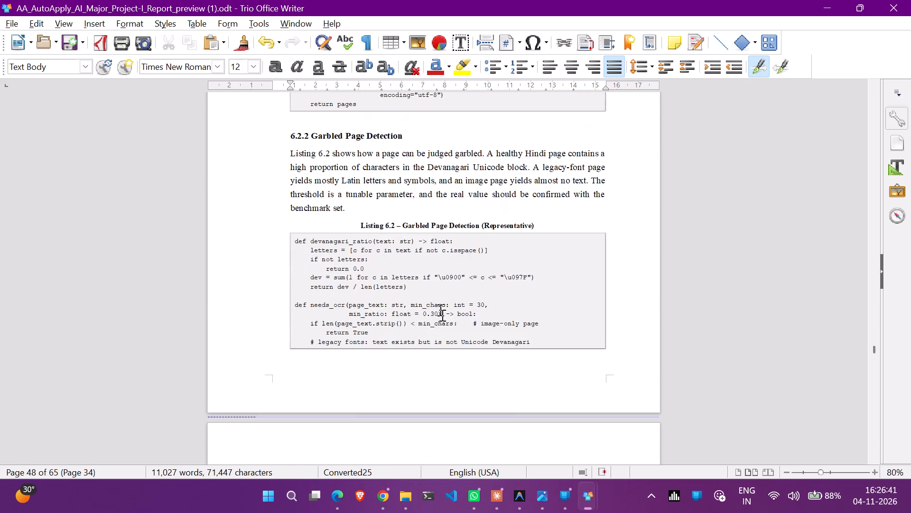
scroll(439, 310, "down", 4)
scroll(439, 310, "down", 20)
scroll(439, 310, "down", 20)
scroll(439, 310, "down", 18)
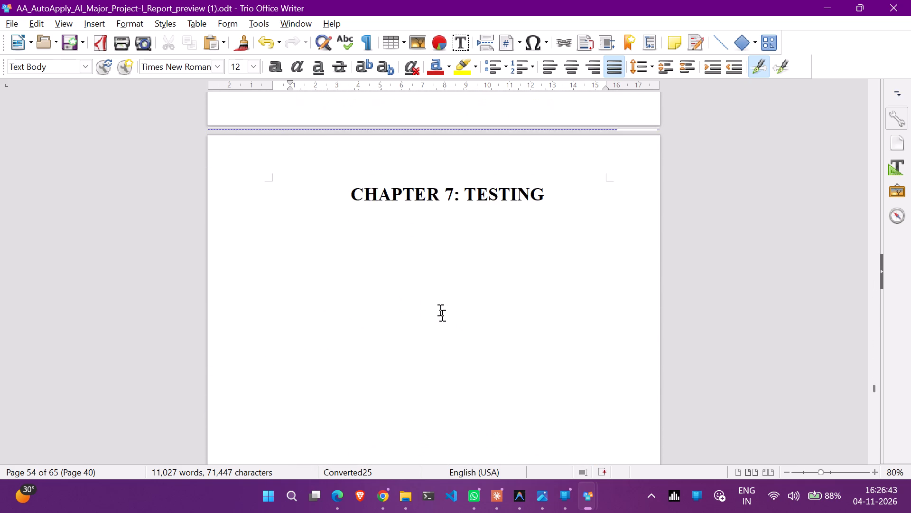
Delete the Fig. 6.3 placeholder for the localhost:8000/docs screenshot, both its border box and its text frame, keeping the caption.
scroll(439, 310, "up", 8)
scroll(438, 218, "up", 1)
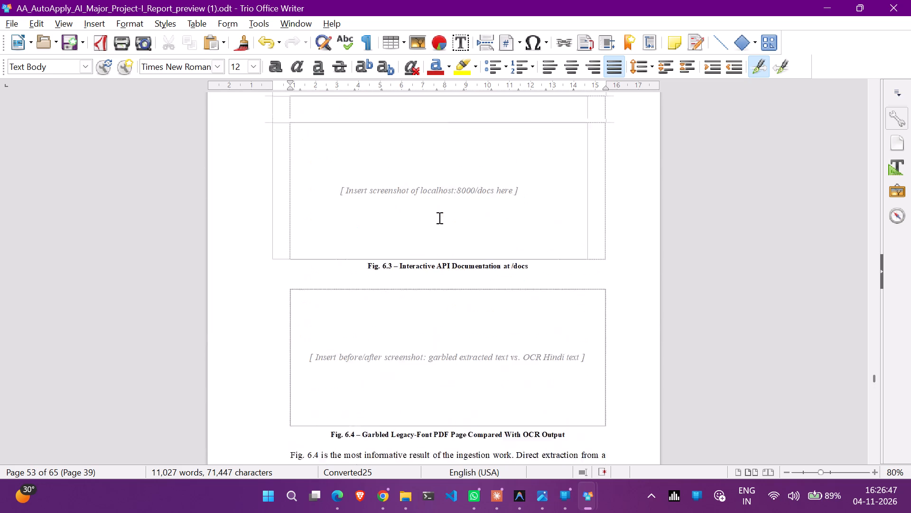
scroll(438, 218, "up", 1)
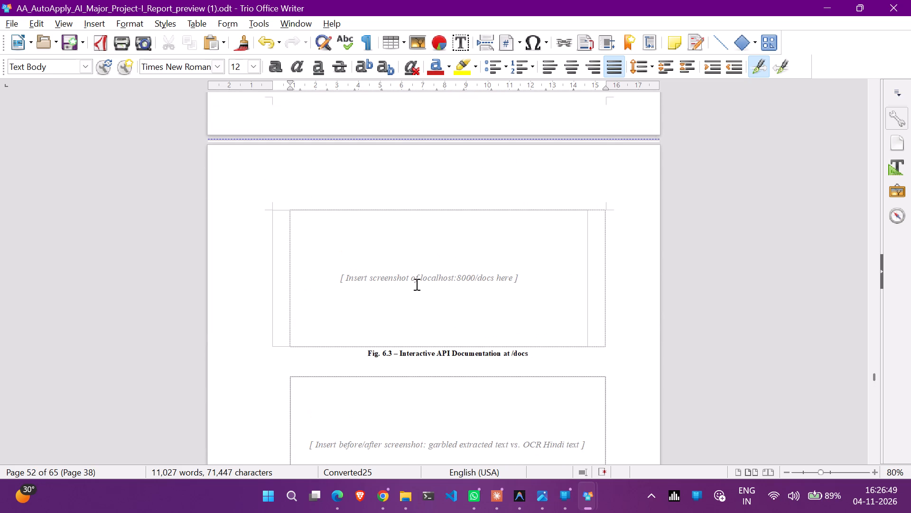
left_click(352, 228)
key("Delete")
key("Delete")
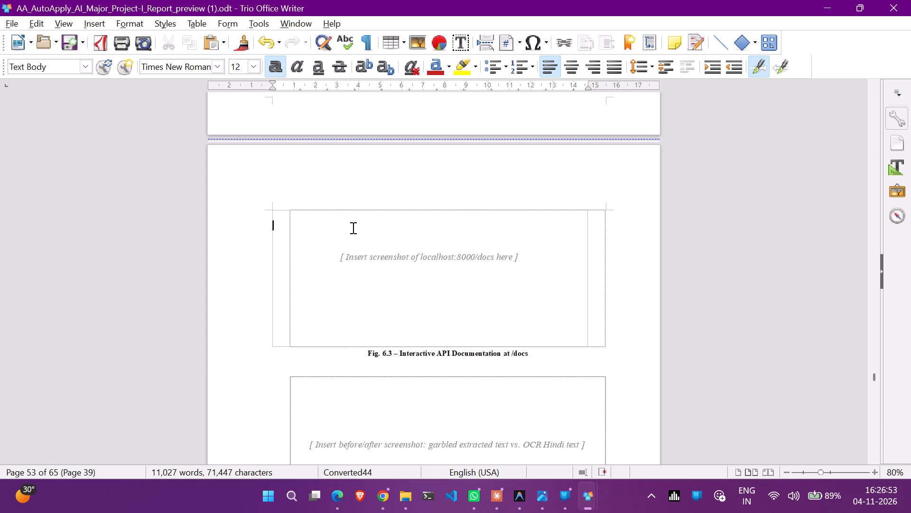
left_click(574, 212)
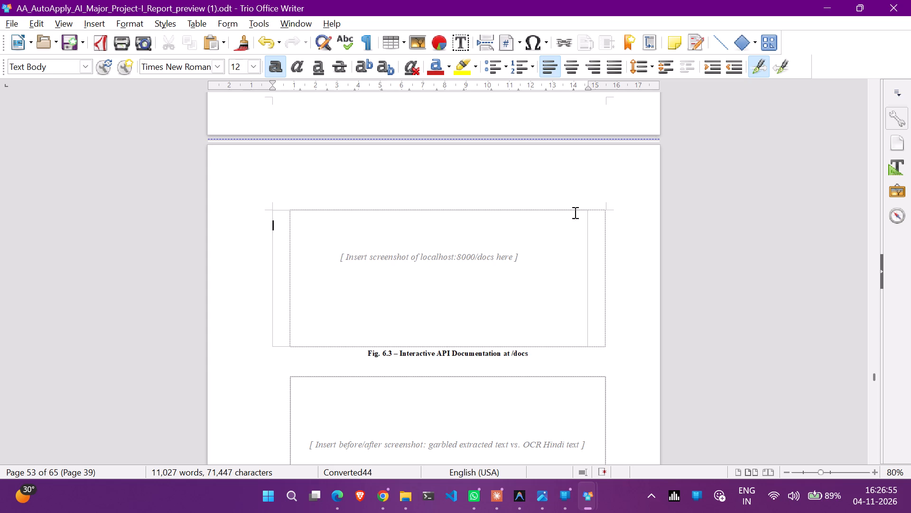
left_click(574, 209)
key("Delete")
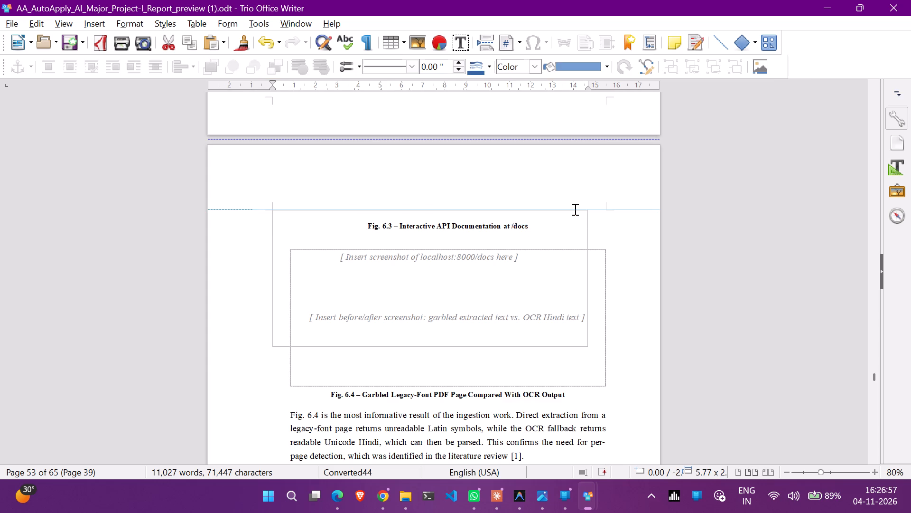
left_click(599, 253)
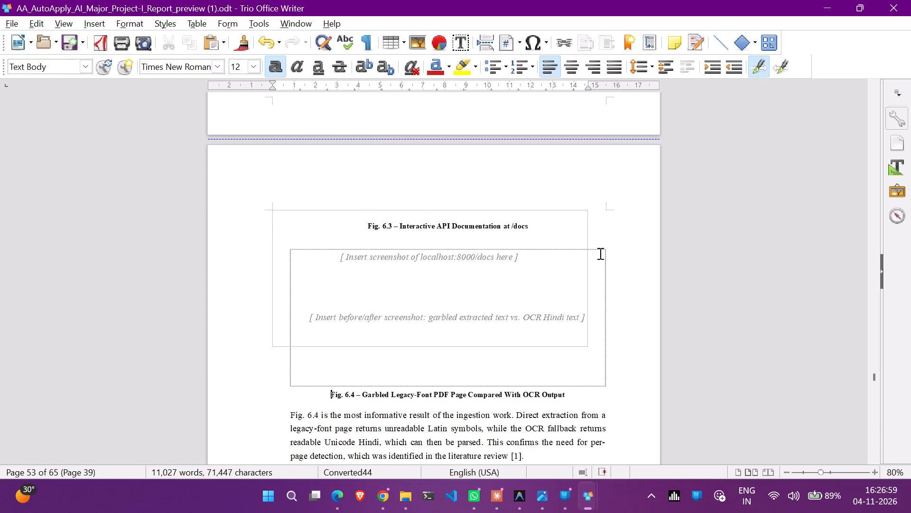
left_click(601, 251)
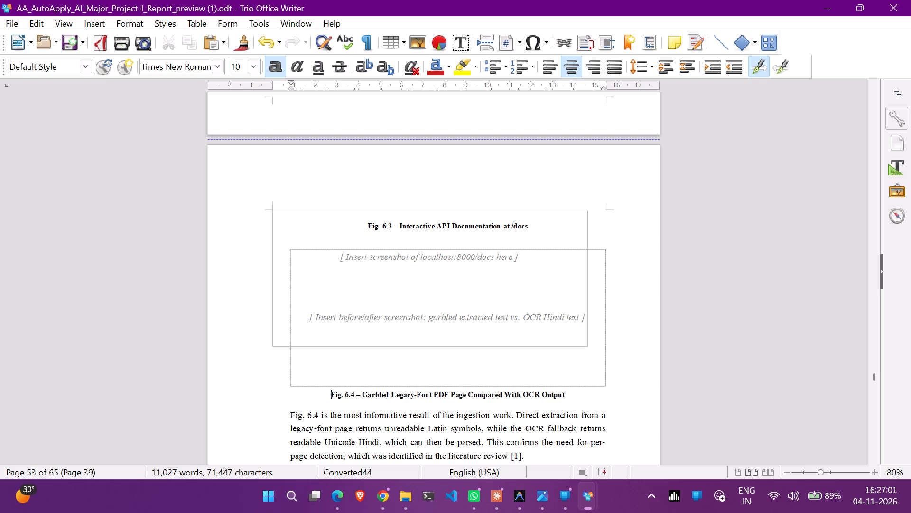
left_click(587, 211)
key("Delete")
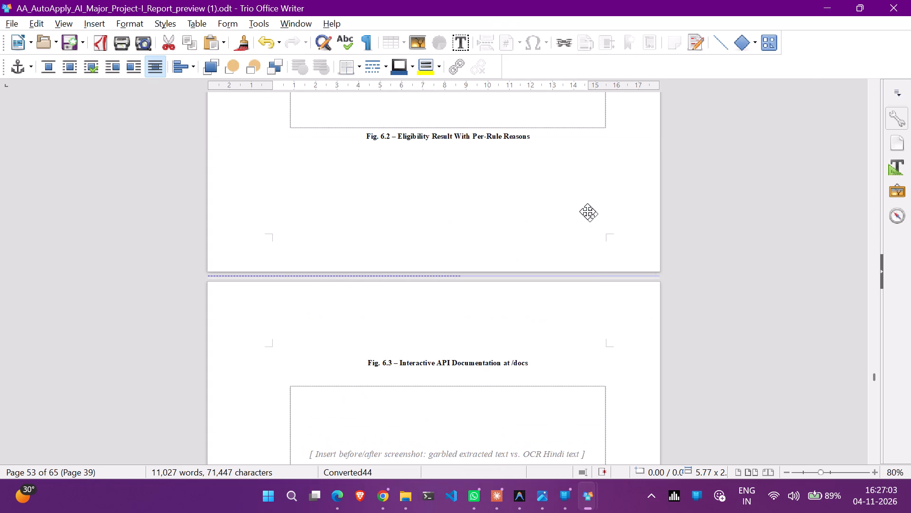
Delete the Fig. 6.4 placeholder box for the garbled versus OCR Hindi text screenshot, keeping the caption.
scroll(468, 320, "down", 1)
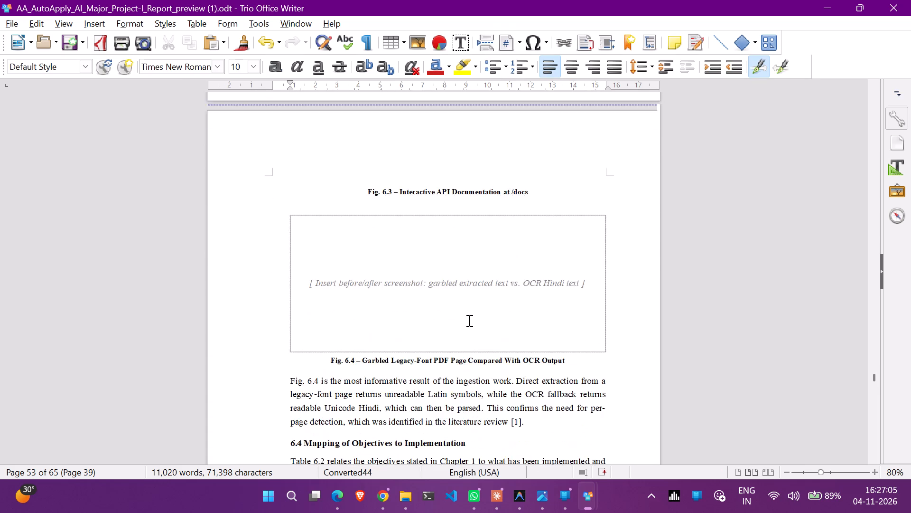
scroll(468, 320, "down", 2)
scroll(468, 320, "up", 1)
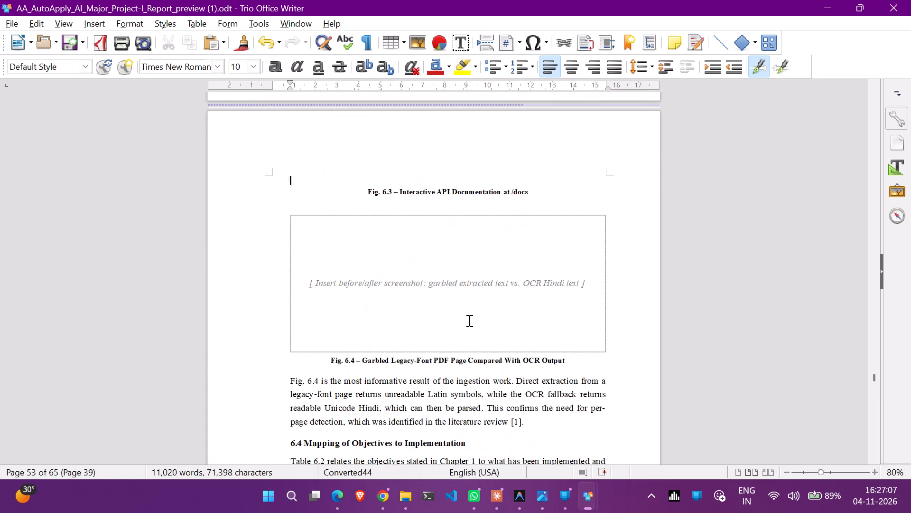
scroll(468, 320, "up", 1)
left_click(601, 244)
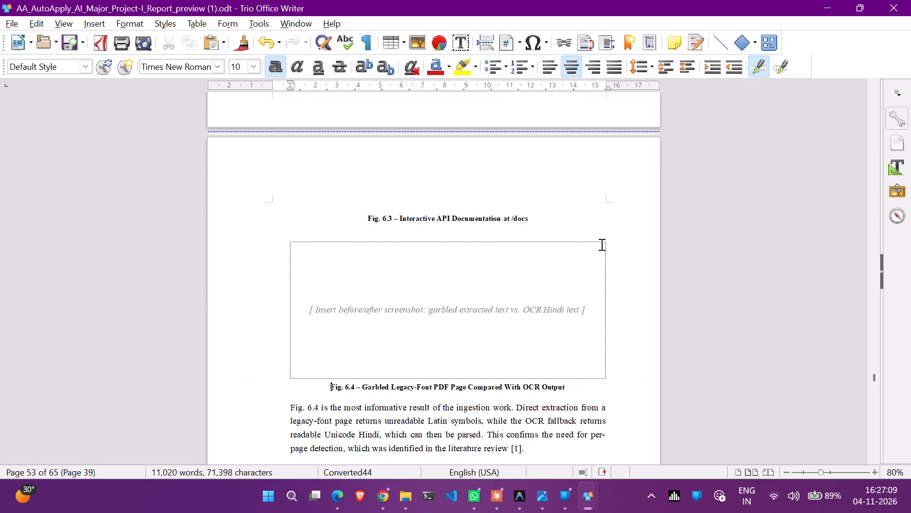
left_click(578, 240)
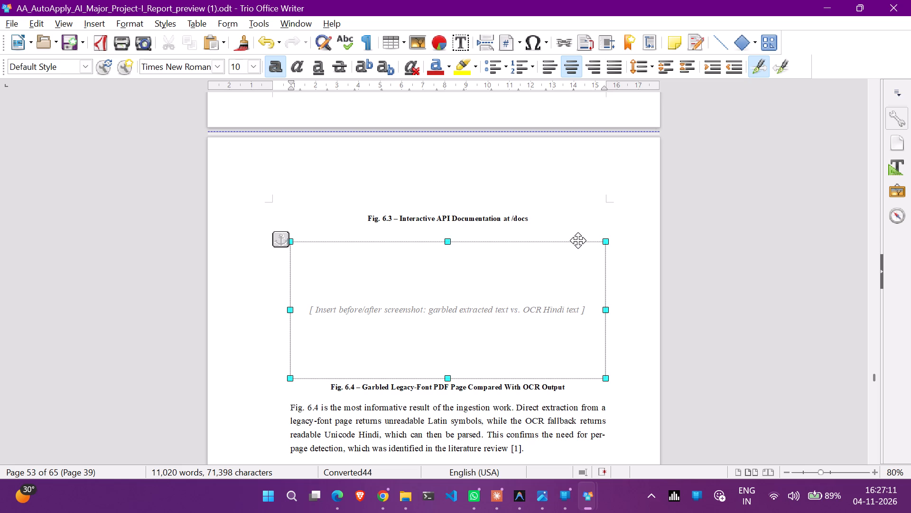
key("Delete")
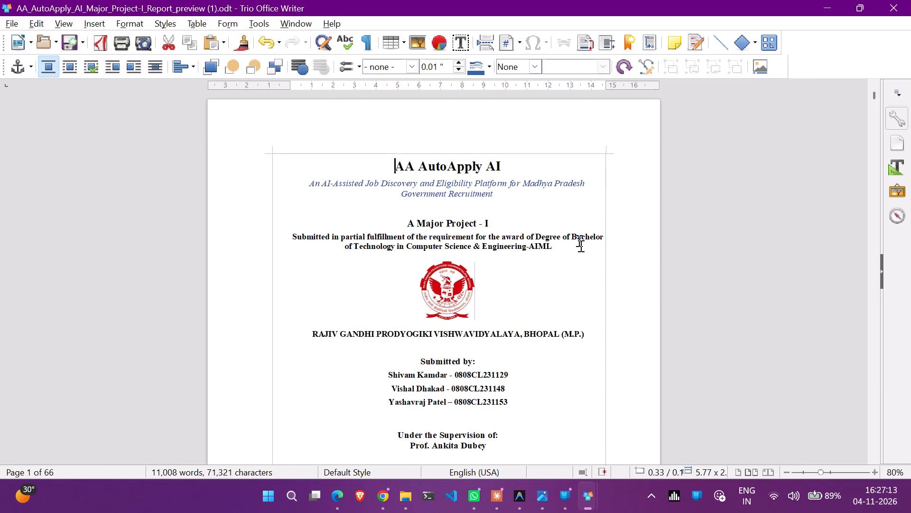
Delete the Fig. 6.1 placeholder box for the frontend feed screenshot in section 6.3, keeping the caption.
scroll(578, 240, "down", 17)
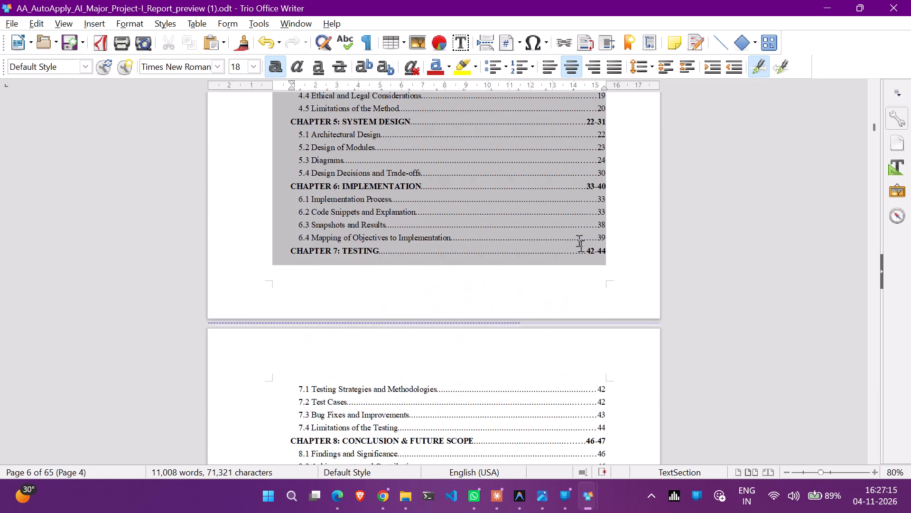
scroll(578, 240, "down", 8)
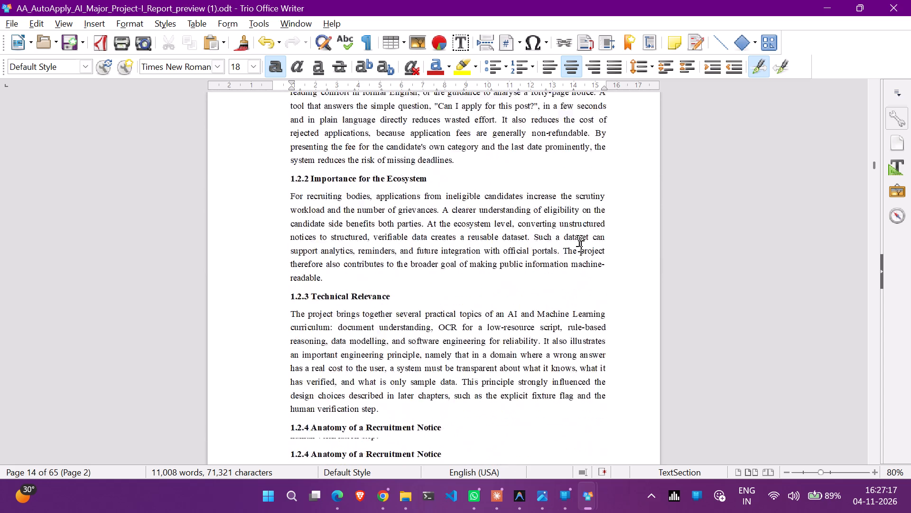
scroll(578, 240, "down", 7)
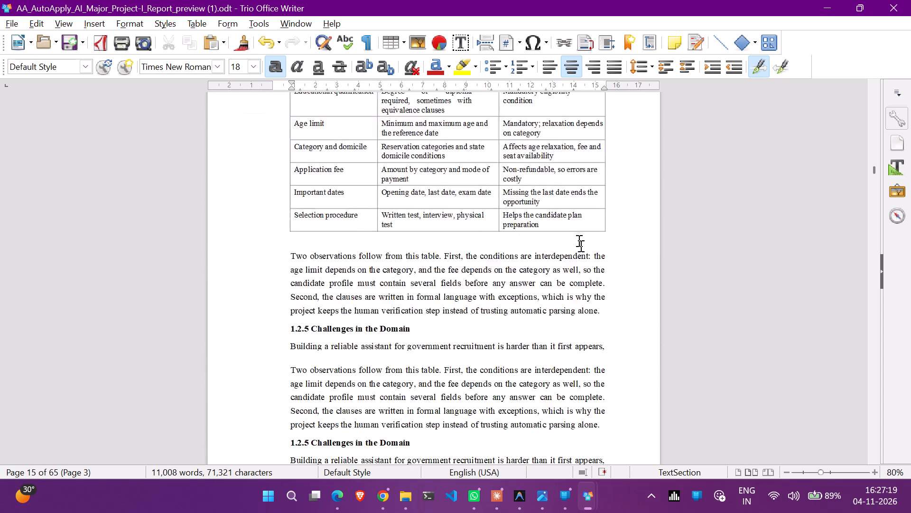
scroll(578, 240, "down", 6)
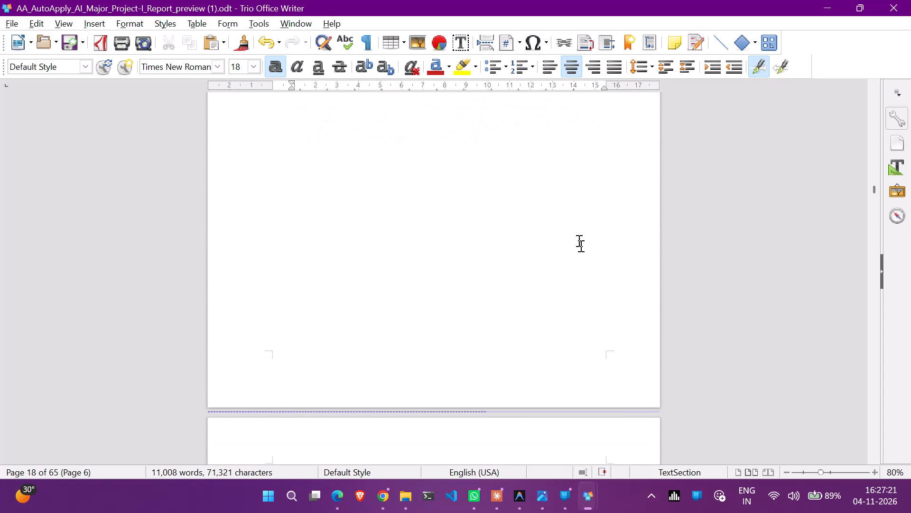
scroll(578, 240, "down", 1)
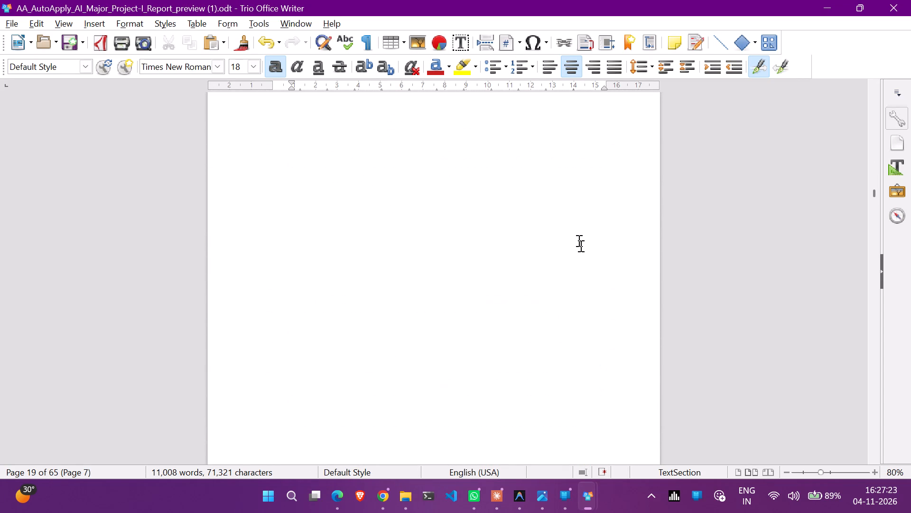
scroll(578, 240, "down", 3)
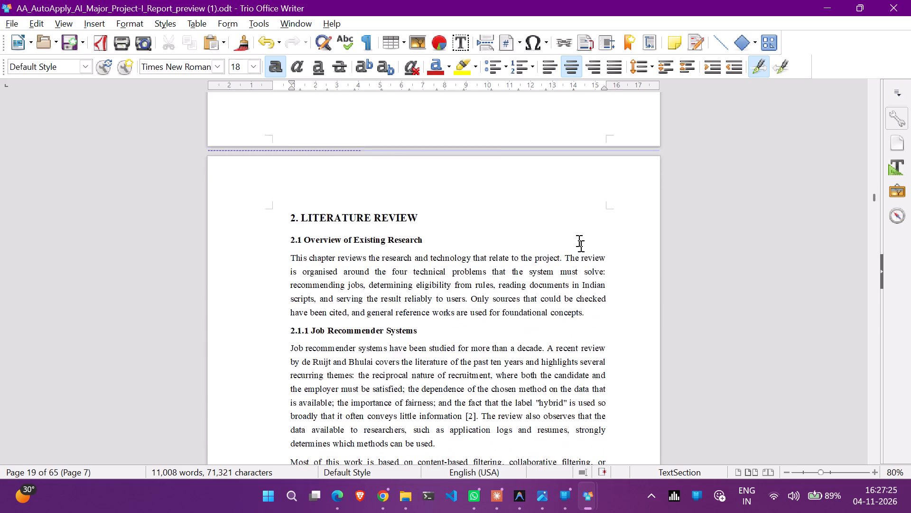
scroll(578, 240, "down", 6)
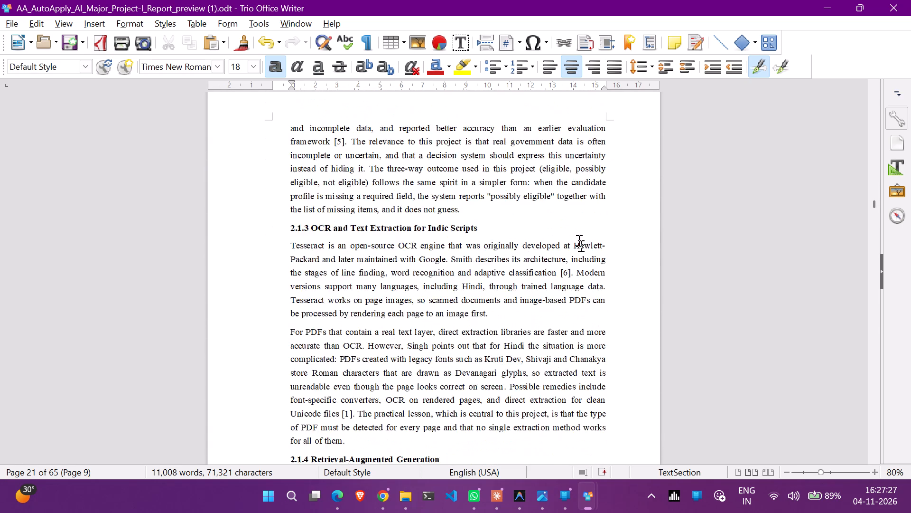
scroll(578, 240, "down", 5)
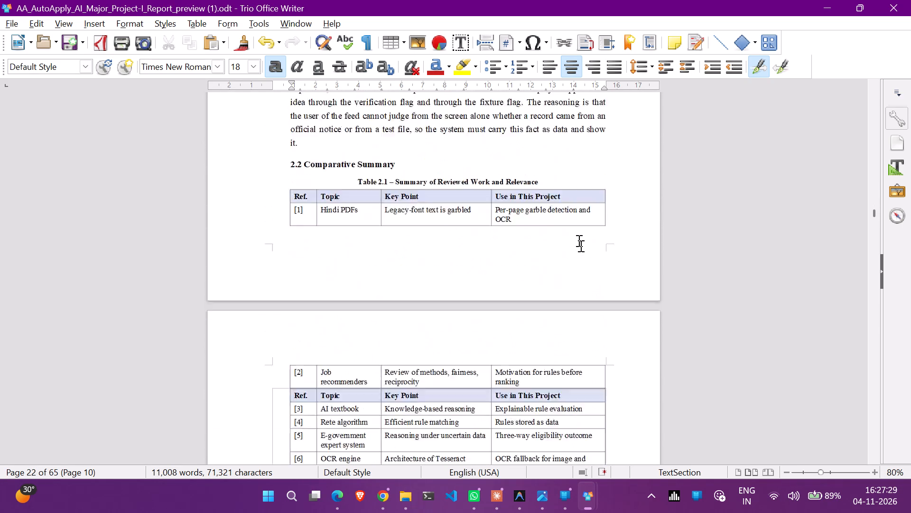
scroll(578, 240, "down", 5)
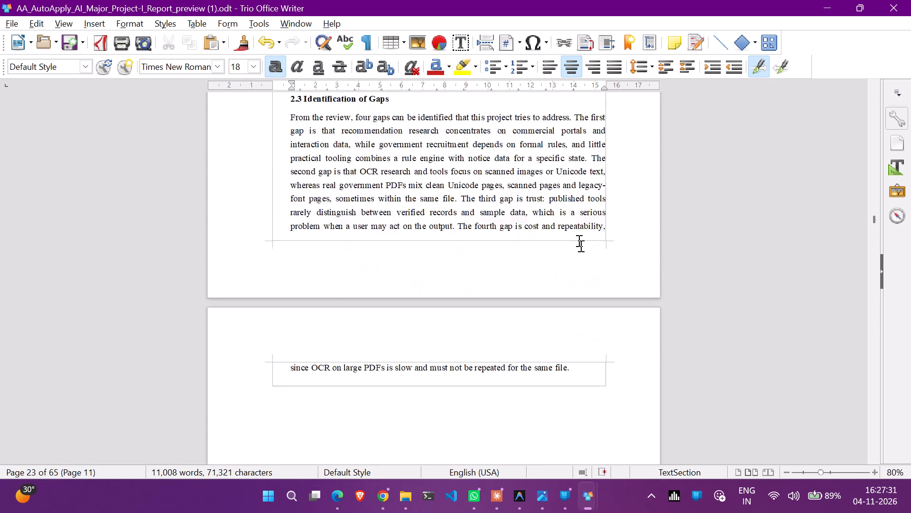
scroll(578, 240, "down", 2)
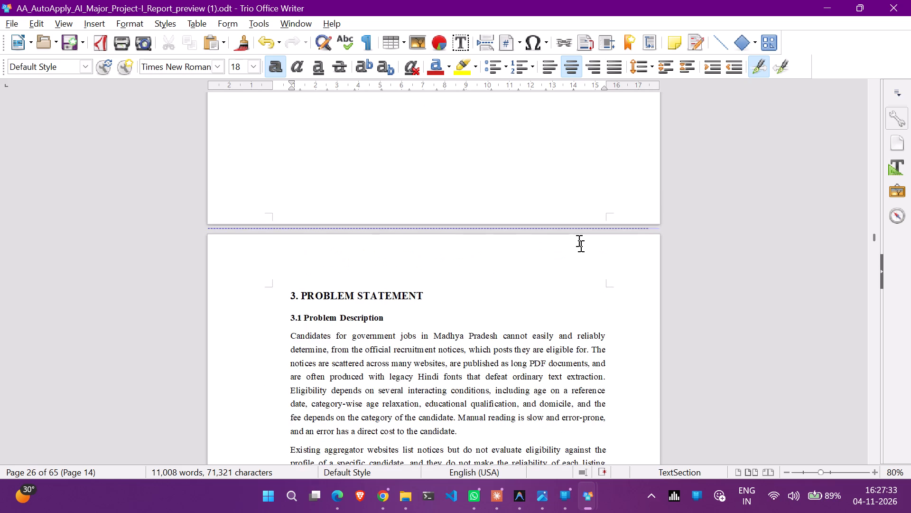
scroll(578, 240, "down", 2)
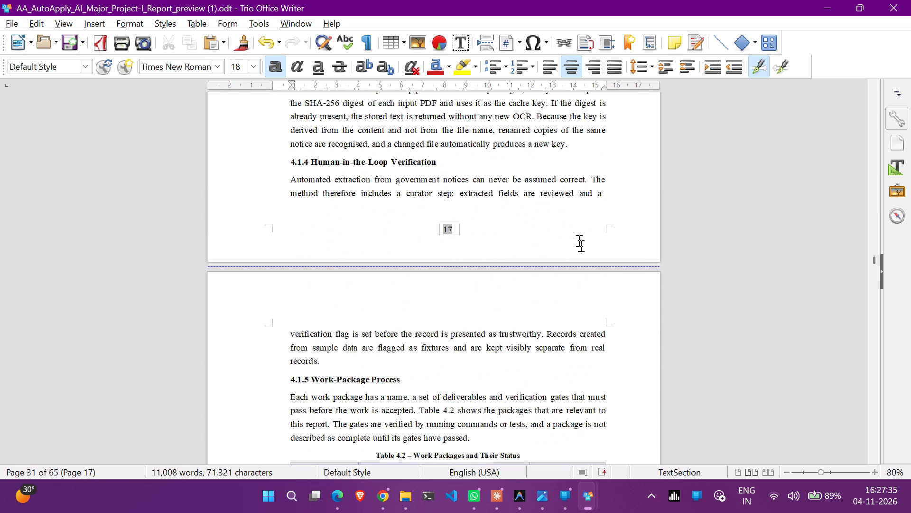
scroll(578, 240, "down", 3)
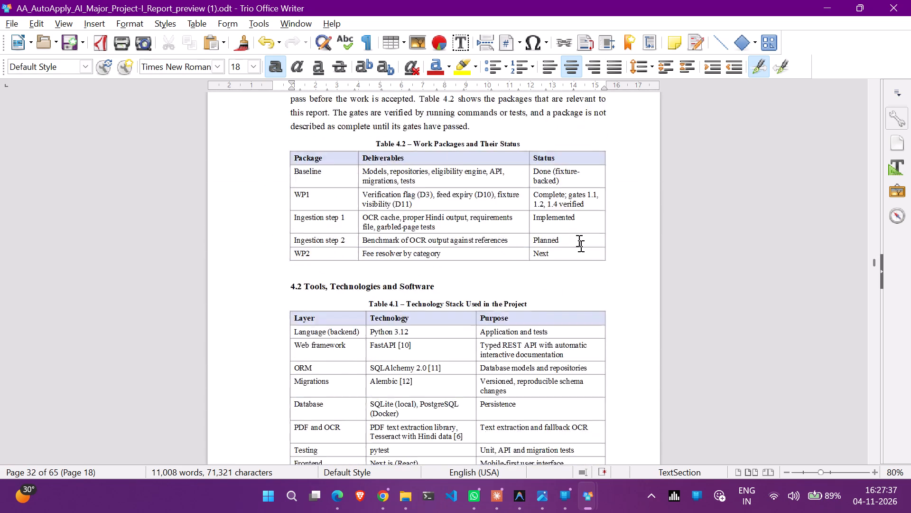
scroll(578, 240, "down", 3)
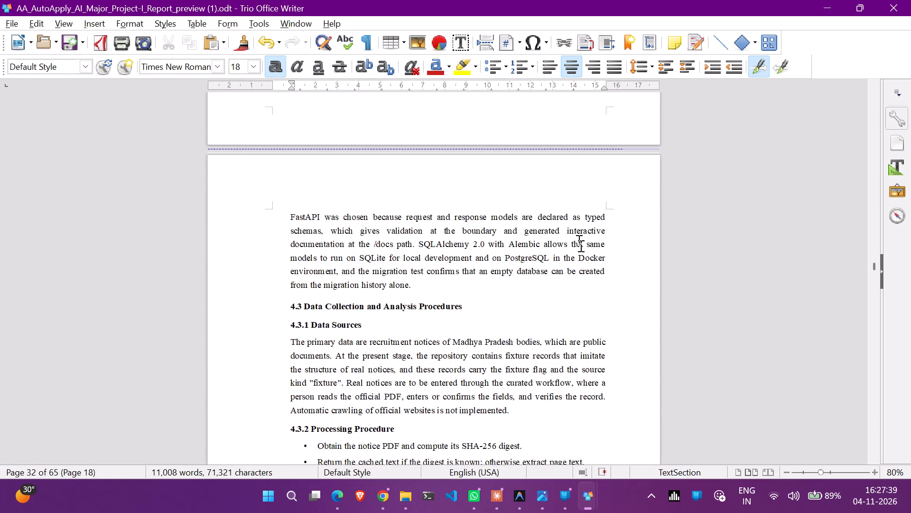
scroll(578, 240, "down", 3)
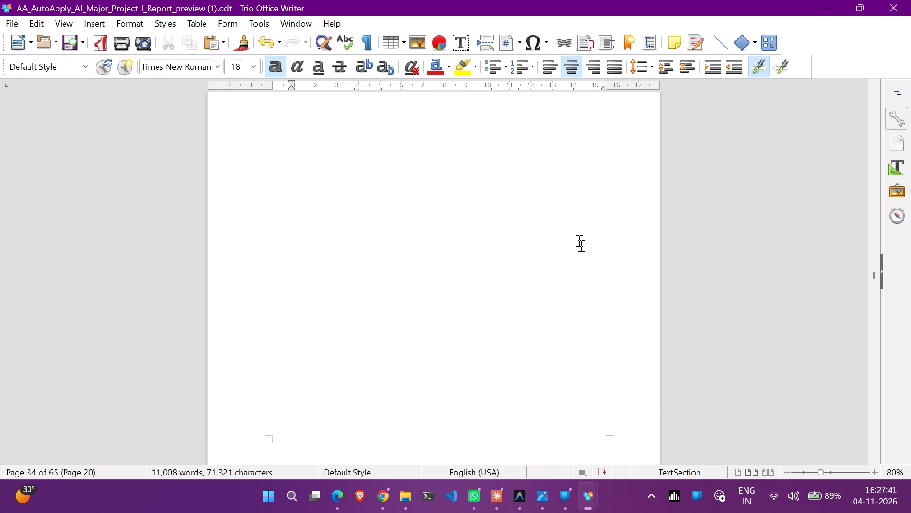
scroll(578, 240, "down", 1)
scroll(578, 240, "up", 1)
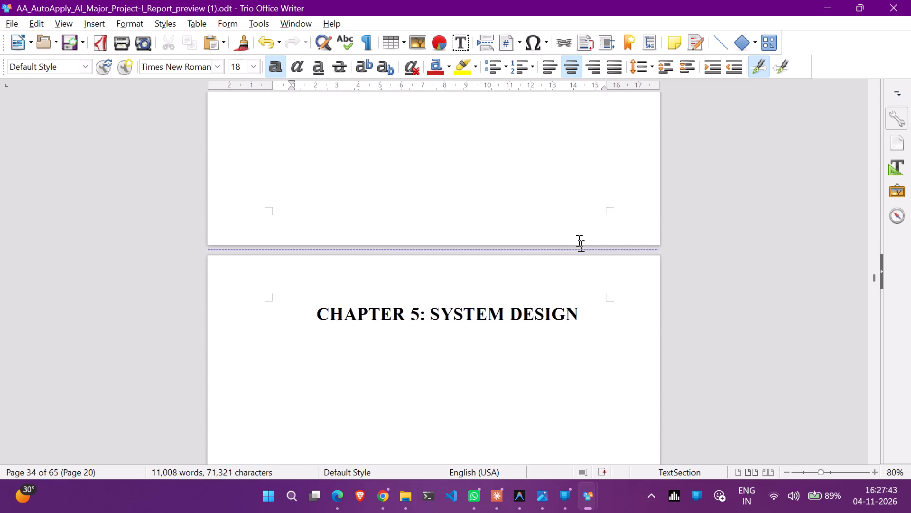
scroll(578, 240, "down", 7)
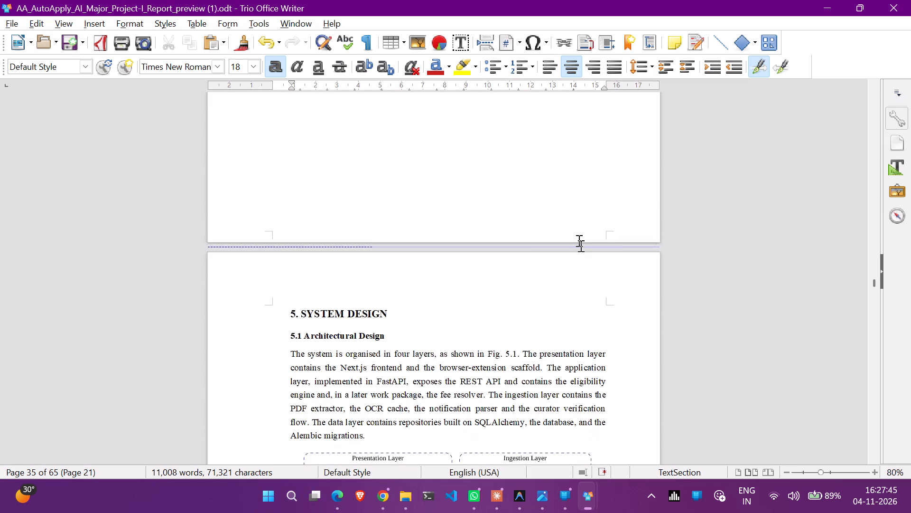
scroll(578, 240, "down", 12)
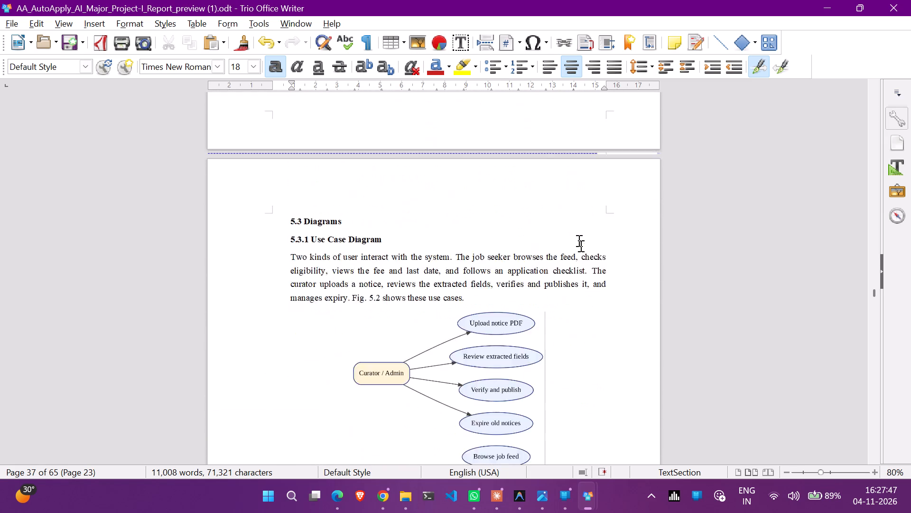
scroll(578, 240, "down", 11)
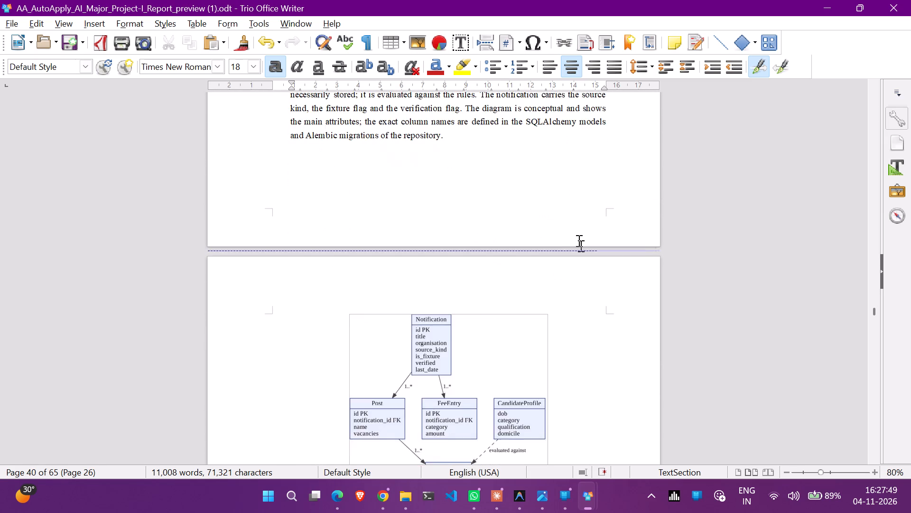
scroll(578, 240, "down", 5)
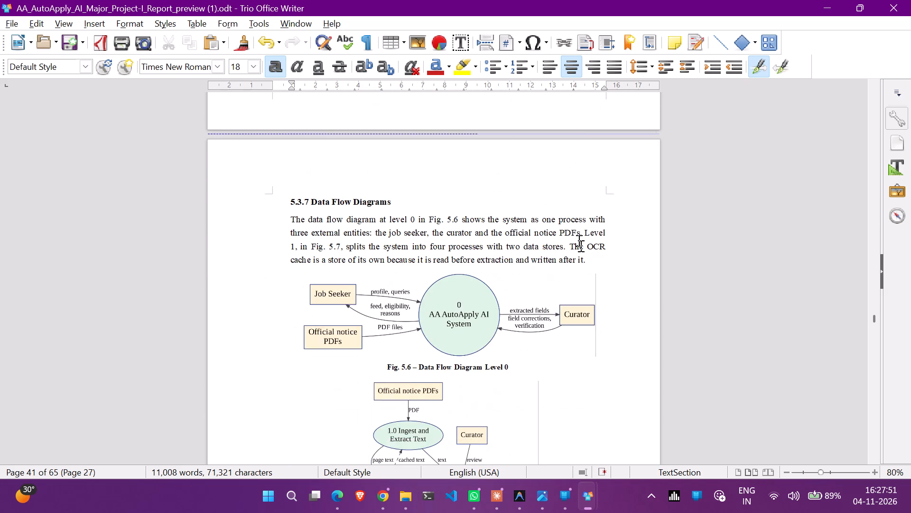
scroll(578, 240, "down", 6)
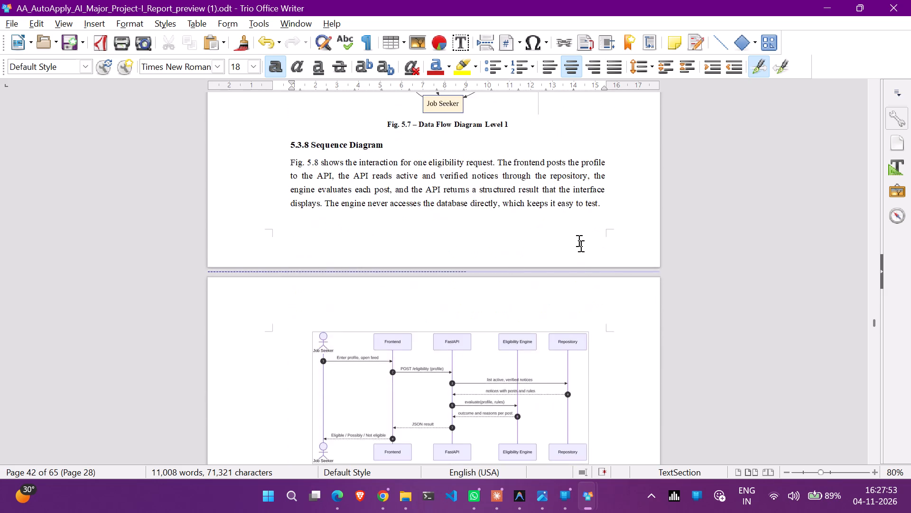
scroll(578, 240, "down", 6)
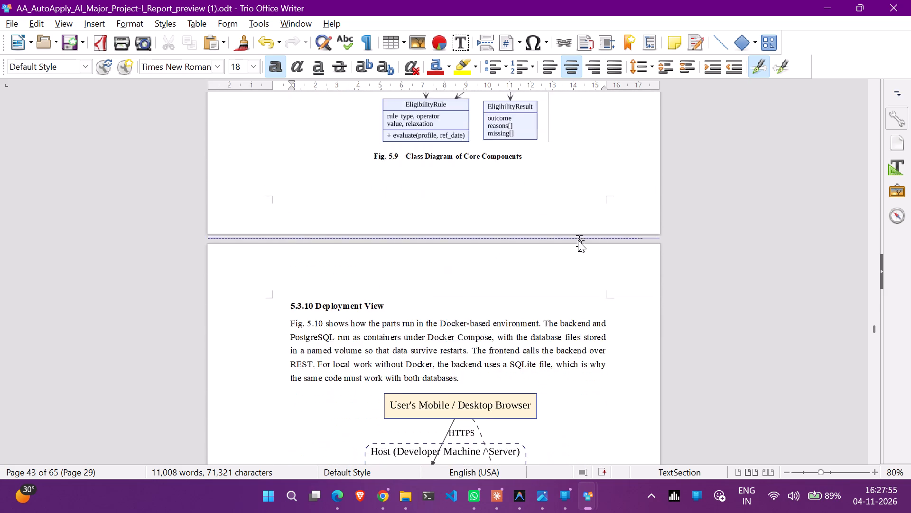
scroll(578, 240, "down", 3)
scroll(578, 240, "up", 1)
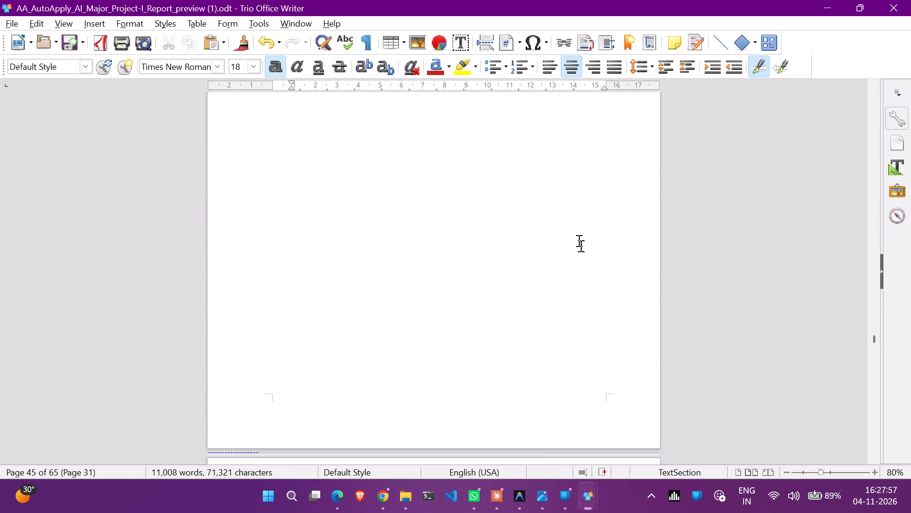
scroll(578, 240, "down", 5)
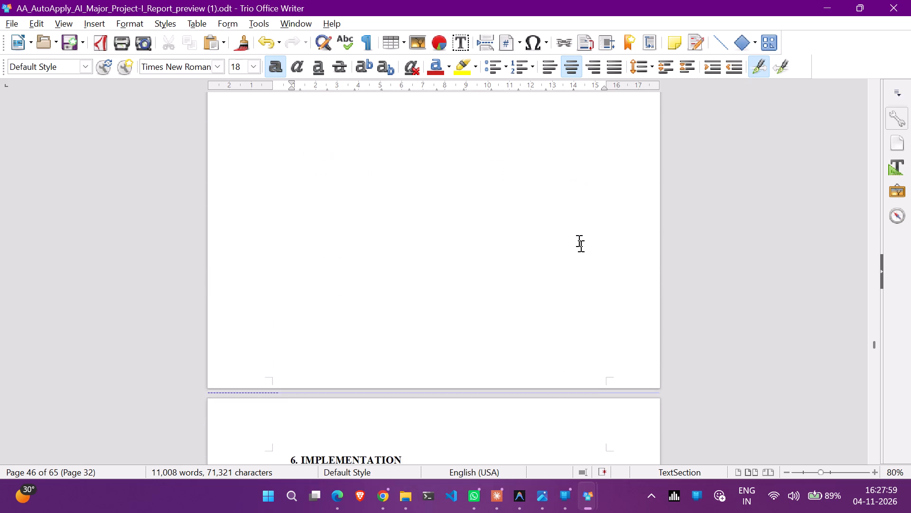
scroll(578, 240, "down", 5)
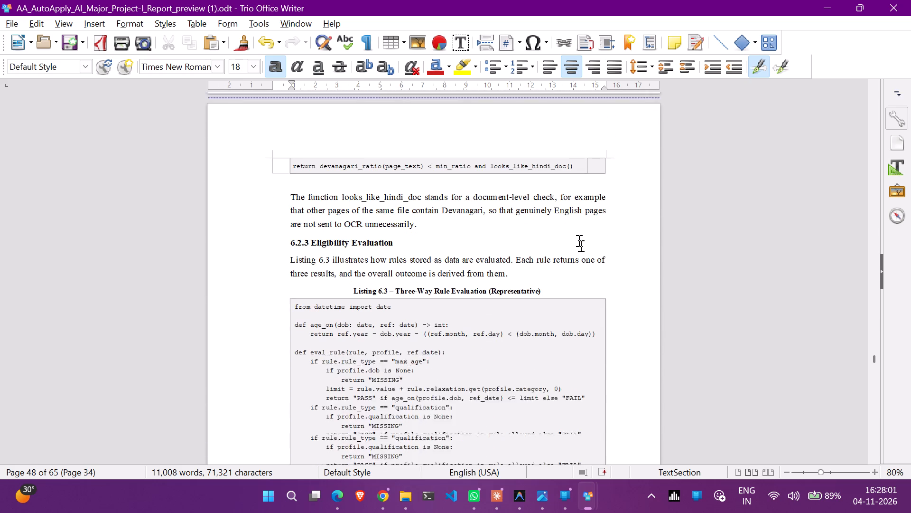
scroll(578, 240, "down", 5)
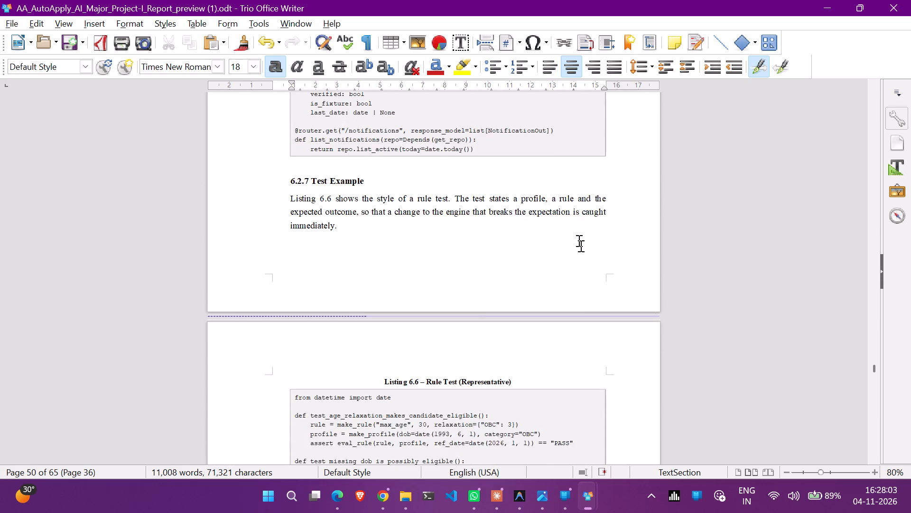
scroll(578, 240, "down", 4)
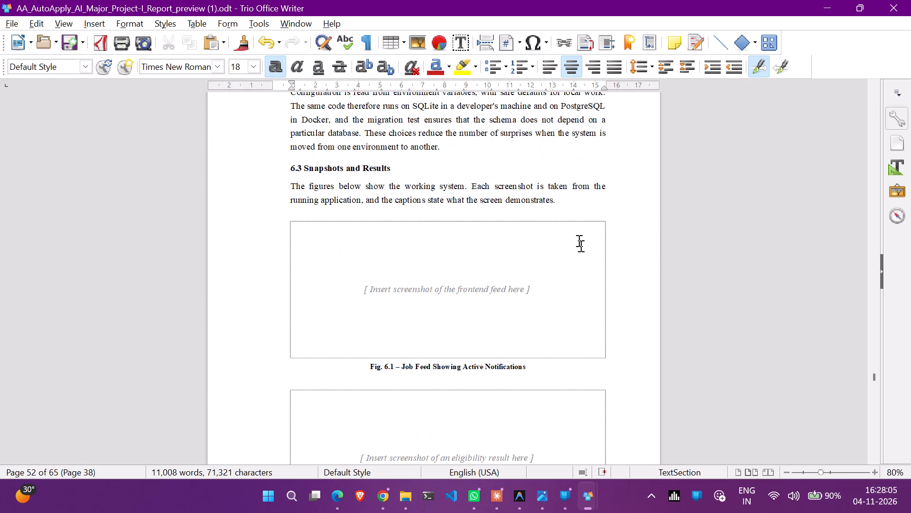
scroll(578, 240, "down", 1)
left_click(605, 231)
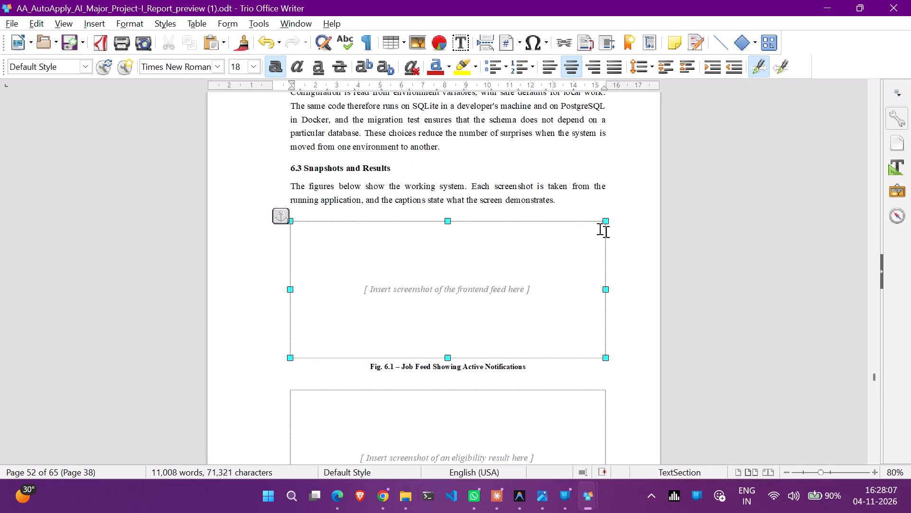
key("Delete")
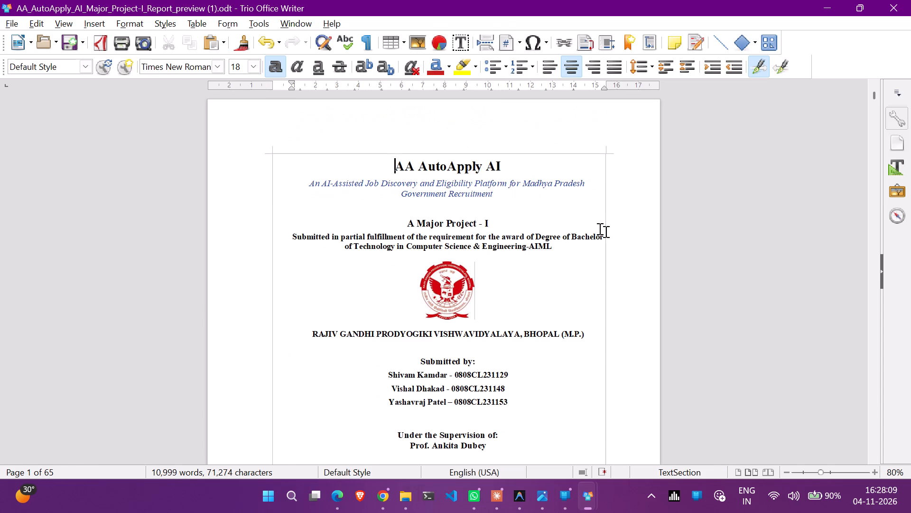
Review the report from the title page through the Chapter 10 appendices and back to section 6.3, checking page flow and remaining placeholders.
scroll(605, 231, "down", 15)
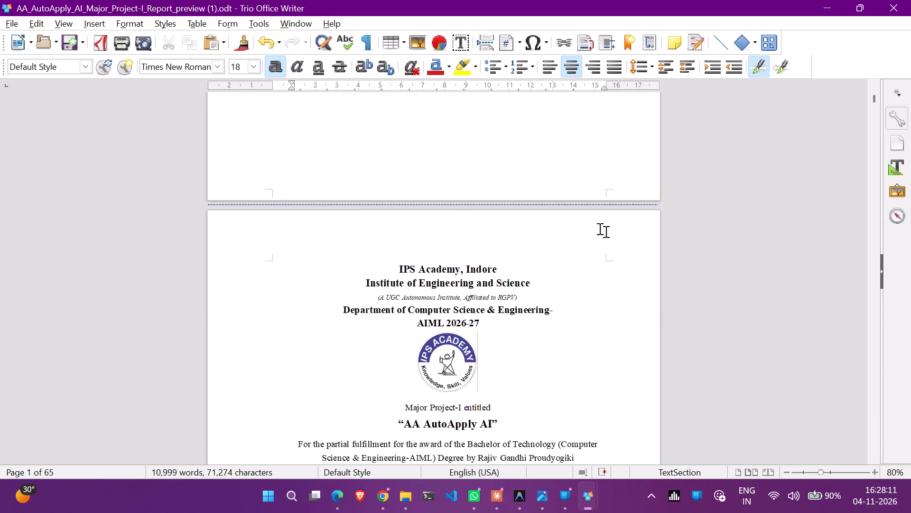
scroll(605, 231, "down", 20)
scroll(605, 231, "down", 20)
scroll(605, 231, "down", 5)
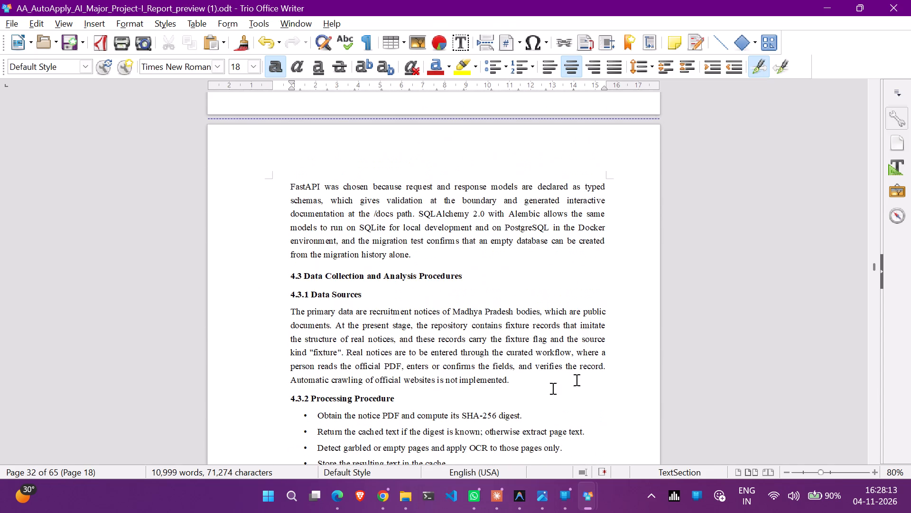
scroll(460, 407, "down", 20)
scroll(460, 407, "down", 20)
scroll(460, 407, "down", 20)
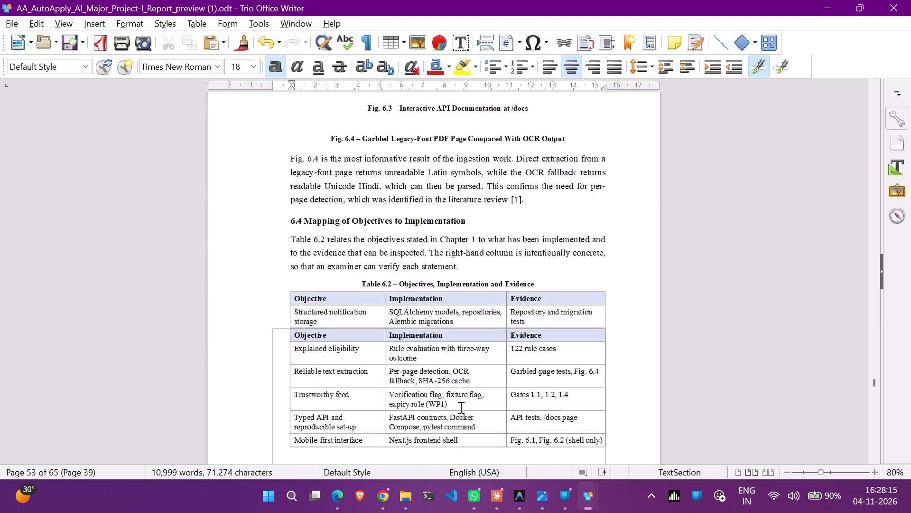
scroll(460, 407, "down", 20)
scroll(460, 407, "down", 20)
scroll(460, 407, "down", 20)
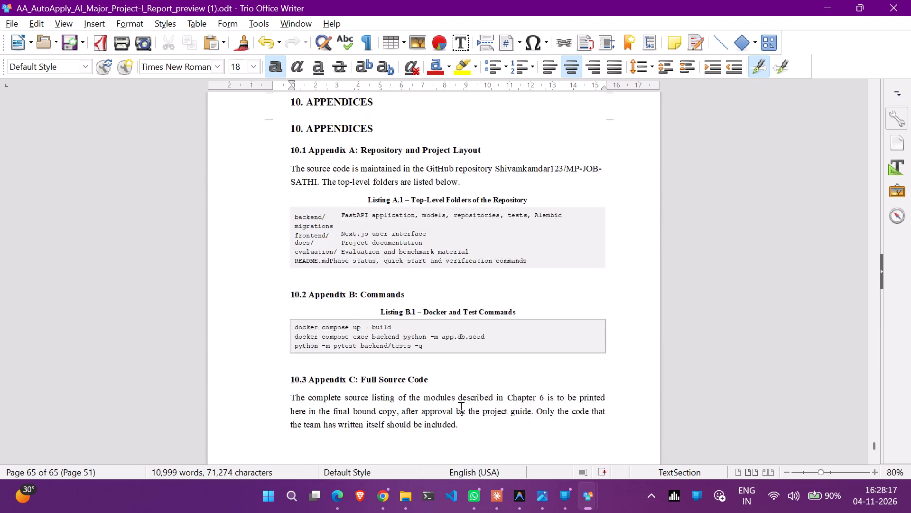
scroll(460, 407, "down", 20)
scroll(460, 407, "down", 20)
scroll(460, 407, "down", 20)
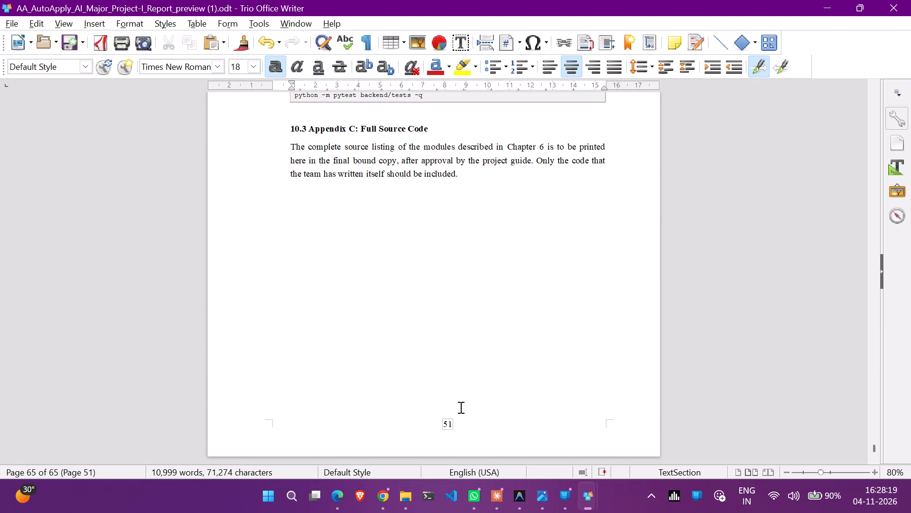
scroll(460, 407, "down", 4)
scroll(460, 407, "up", 11)
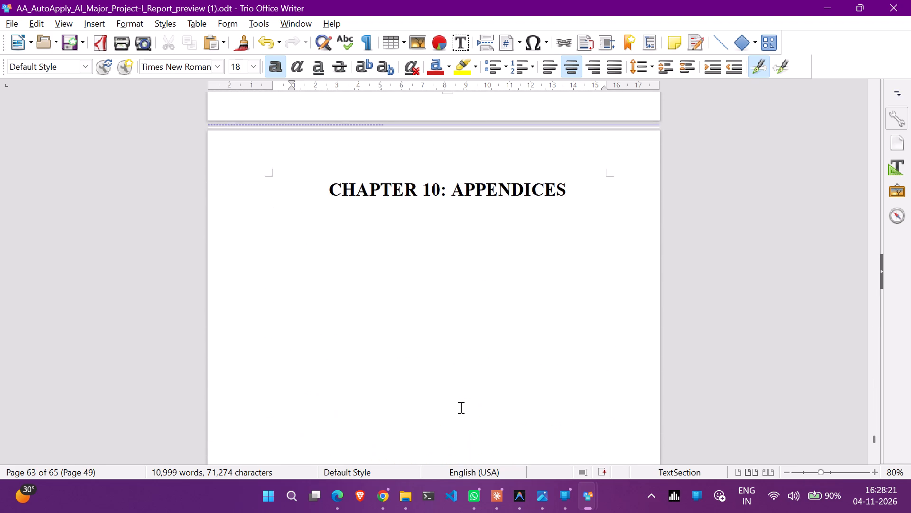
scroll(460, 407, "up", 7)
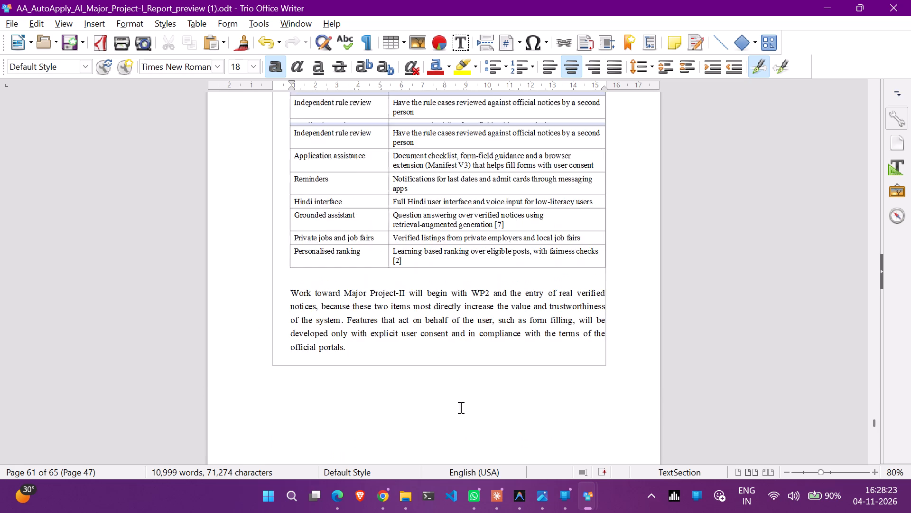
scroll(460, 407, "up", 3)
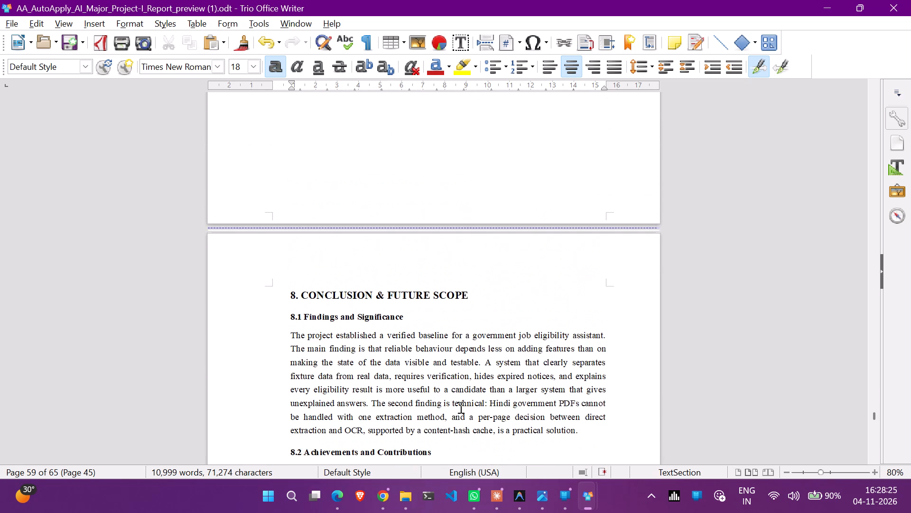
scroll(460, 407, "up", 14)
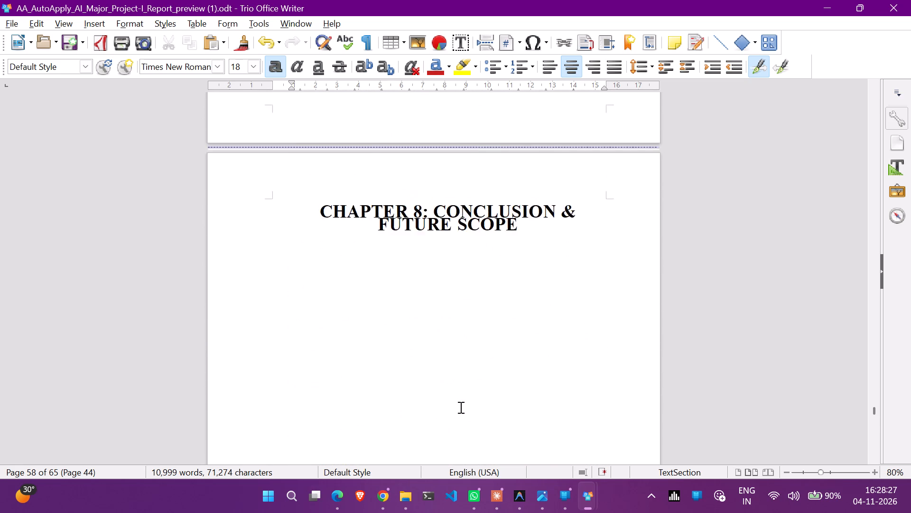
scroll(460, 407, "up", 16)
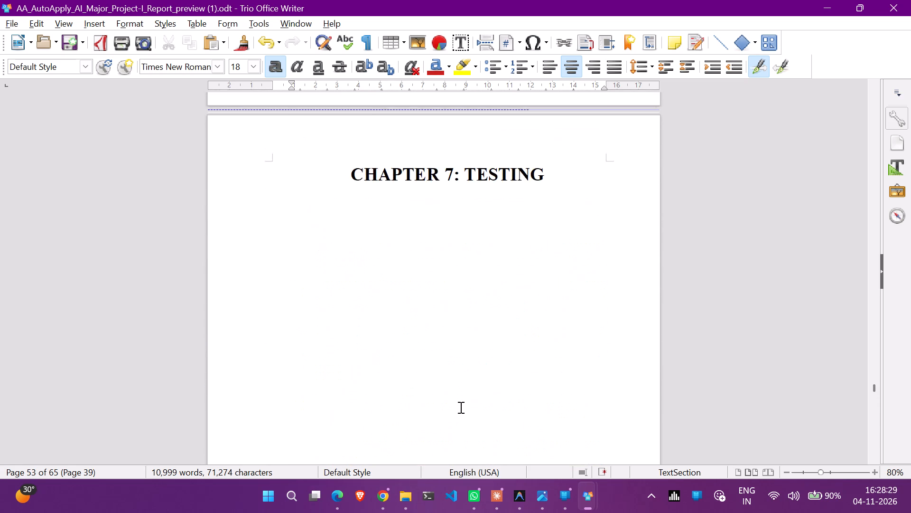
scroll(460, 407, "up", 3)
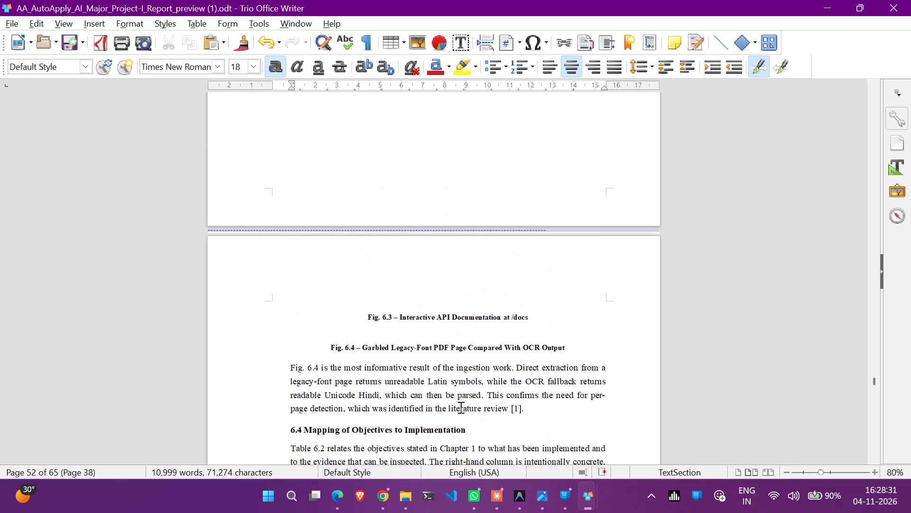
scroll(460, 407, "up", 3)
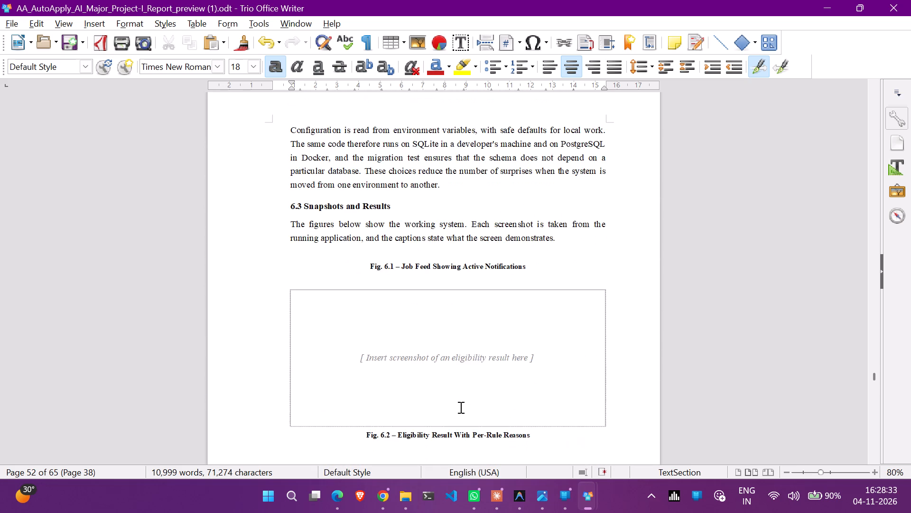
Remove the page gap after the Fig. 6.2 caption and delete the Fig. 6.3 interactive API documentation caption.
left_click(534, 212)
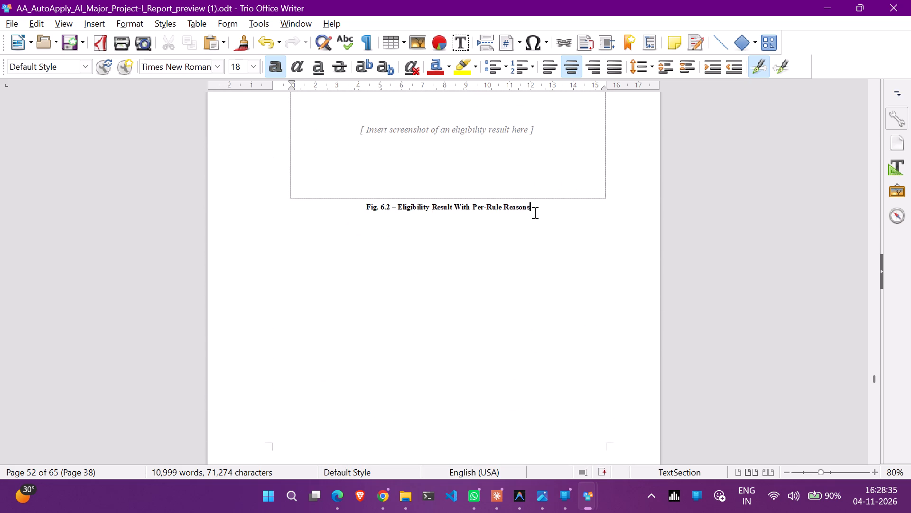
key("Delete")
key("Delete")
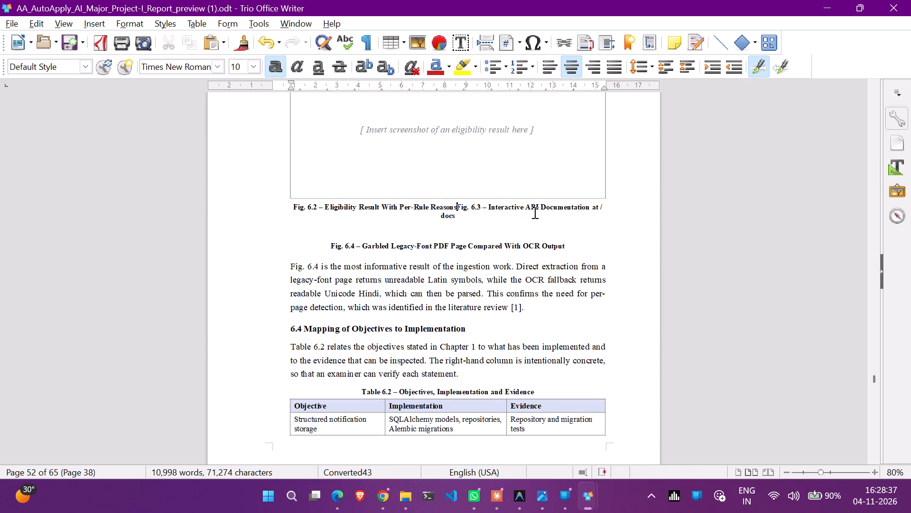
key("Delete")
key("Delete")
key("Delete")
key("Delete")
key("Delete")
key("Delete")
key("Delete")
key("Delete")
key("Delete")
key("Delete")
key("Delete")
key("Delete")
key("Delete")
key("Delete")
key("Delete")
key("Delete")
key("Delete")
key("Delete")
key("Delete")
key("Delete")
key("Delete")
key("Delete")
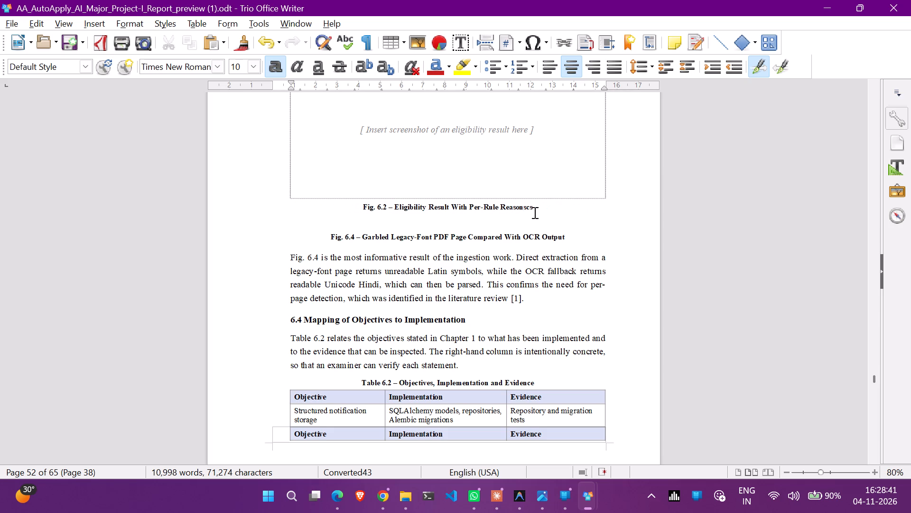
Delete the Fig. 6.2 and Fig. 6.4 captions below the eligibility result placeholder, including the blank line between them.
left_click(564, 233)
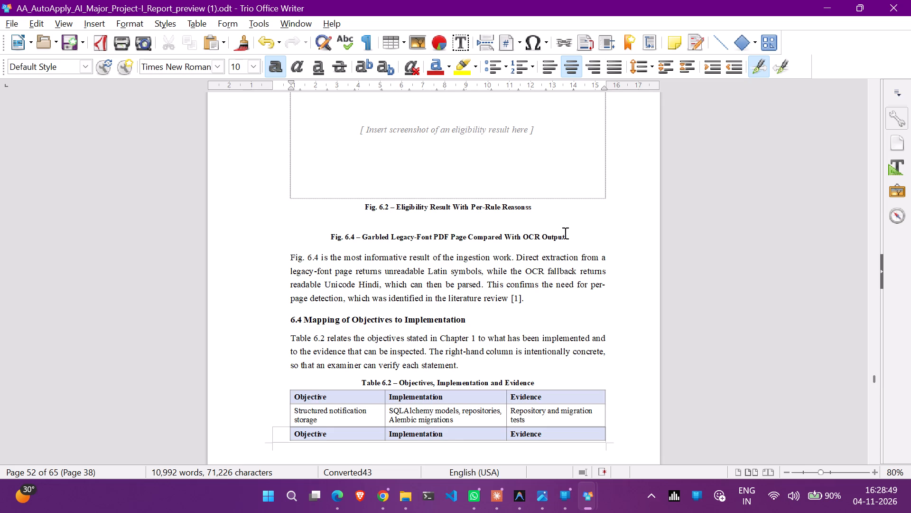
left_click_drag(565, 233, 441, 240)
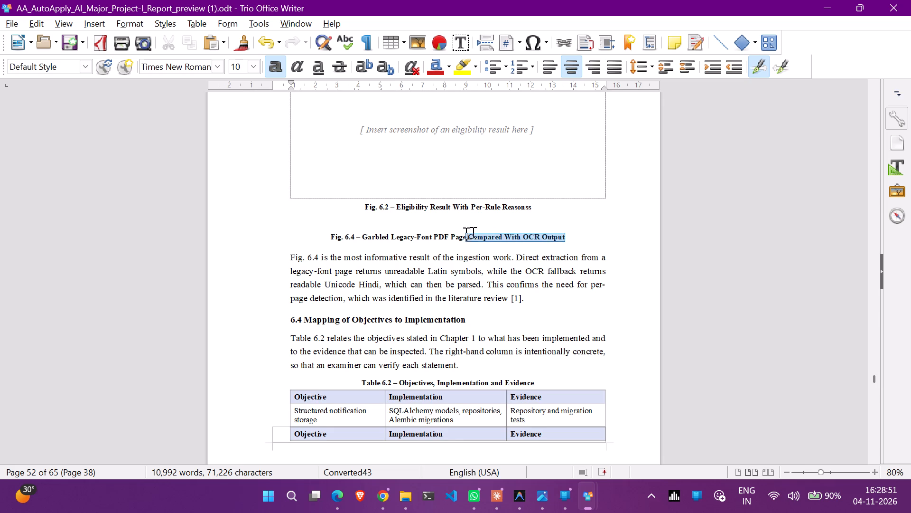
left_click_drag(441, 240, 359, 211)
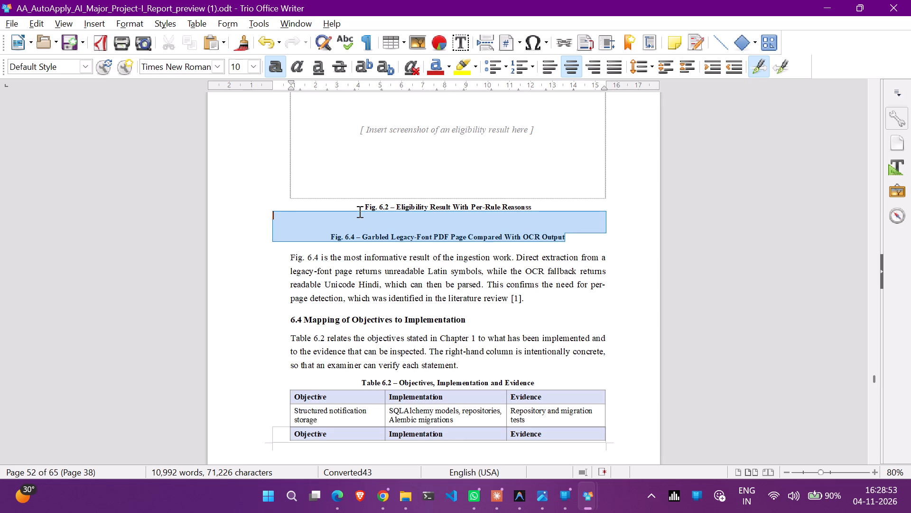
left_click_drag(359, 211, 360, 206)
key("Delete")
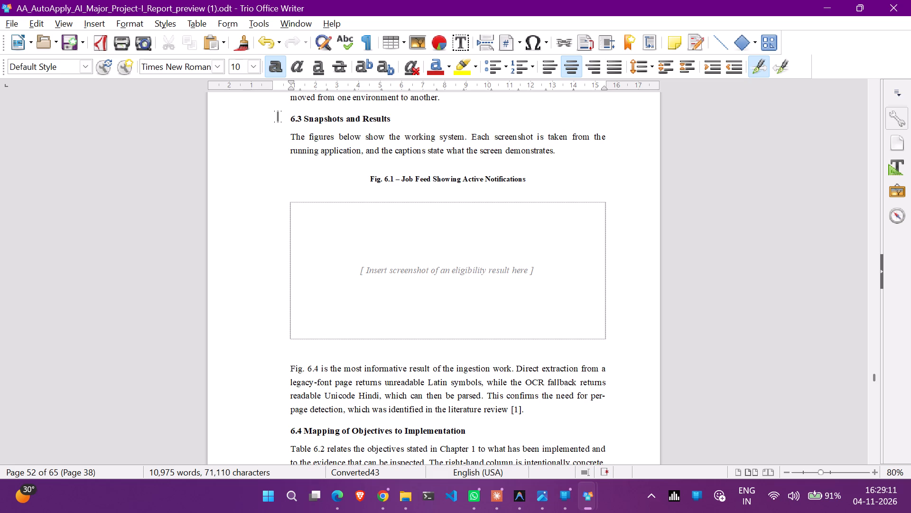
Delete the "Snapshots and Results" heading text, its introductory paragraph and the Fig. 6.1 caption in section 6.3.
left_click_drag(287, 120, 392, 178)
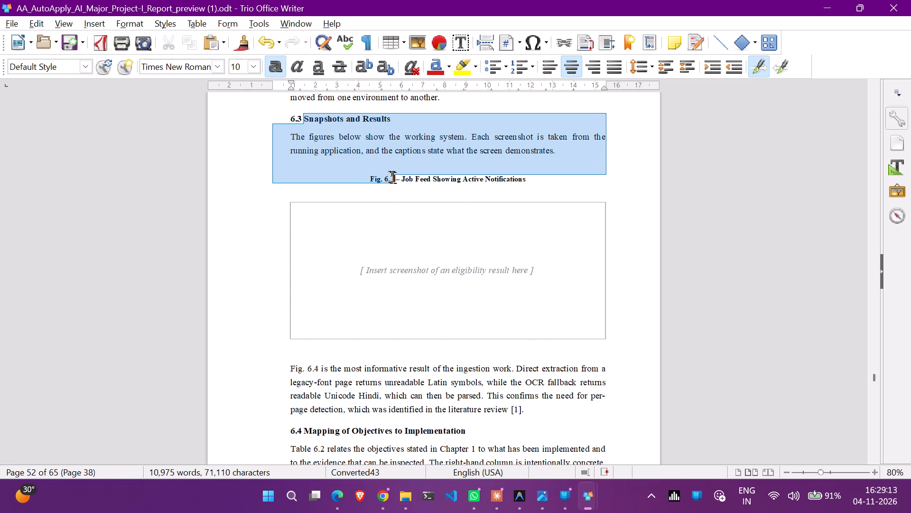
left_click_drag(392, 178, 484, 168)
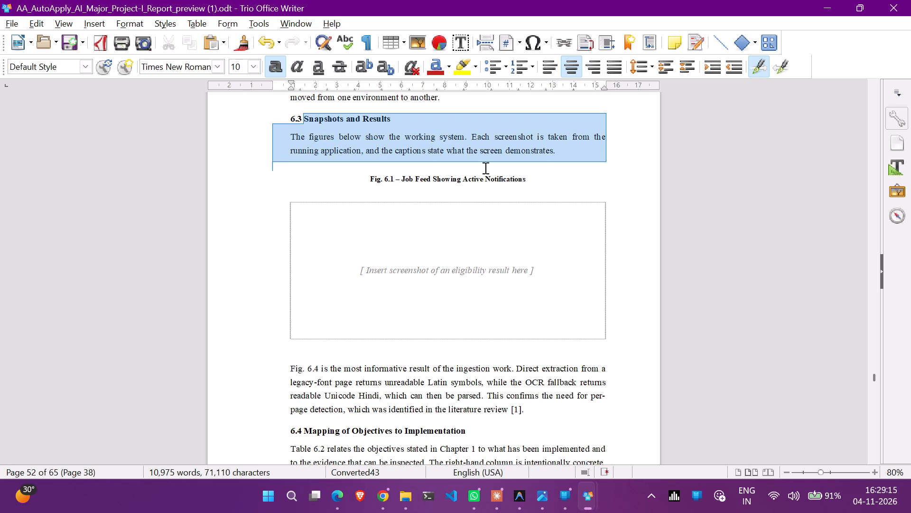
left_click_drag(484, 168, 537, 182)
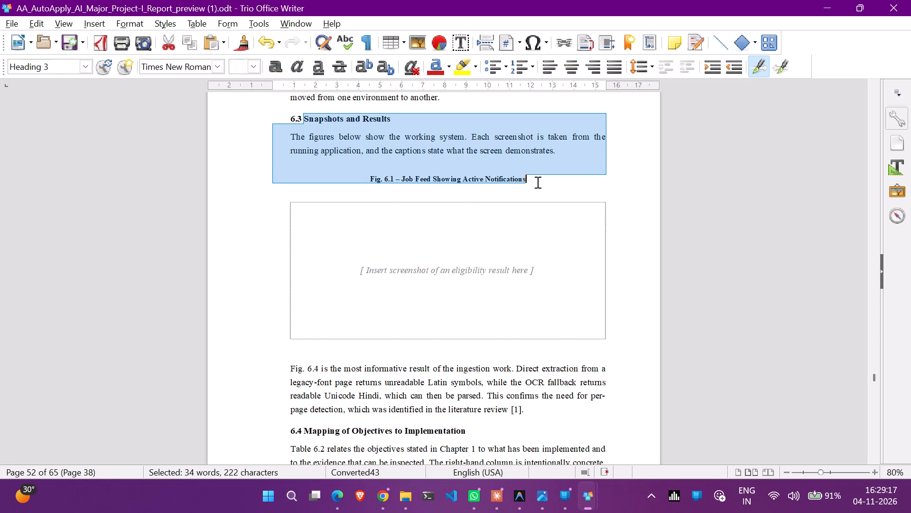
key("Delete")
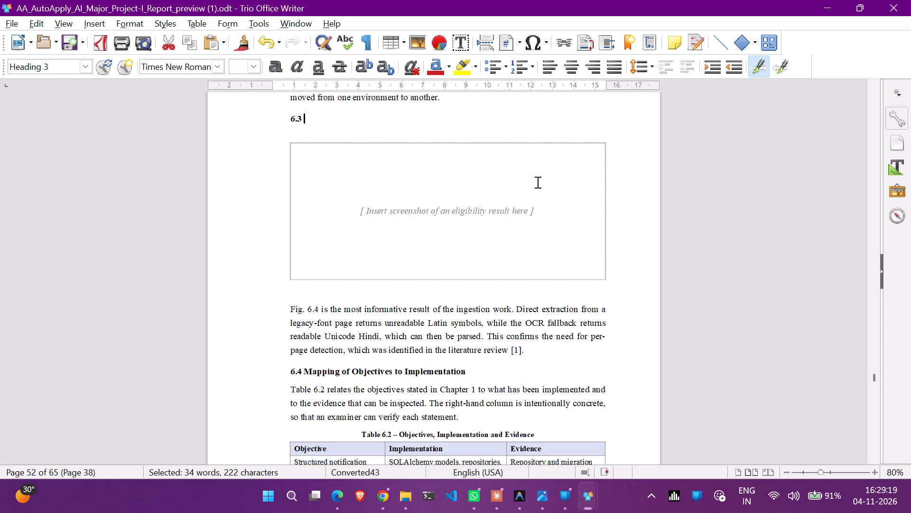
Remove the leftover empty numbered heading 6.3 and the blank lines around it near the eligibility result placeholder.
left_click(286, 119)
left_click_drag(286, 119, 313, 122)
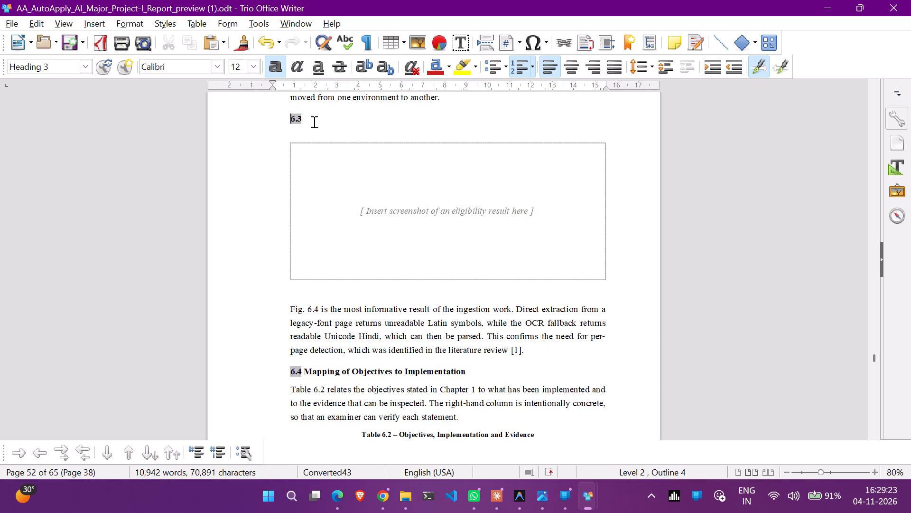
double_click(310, 121)
left_click_drag(310, 121, 279, 123)
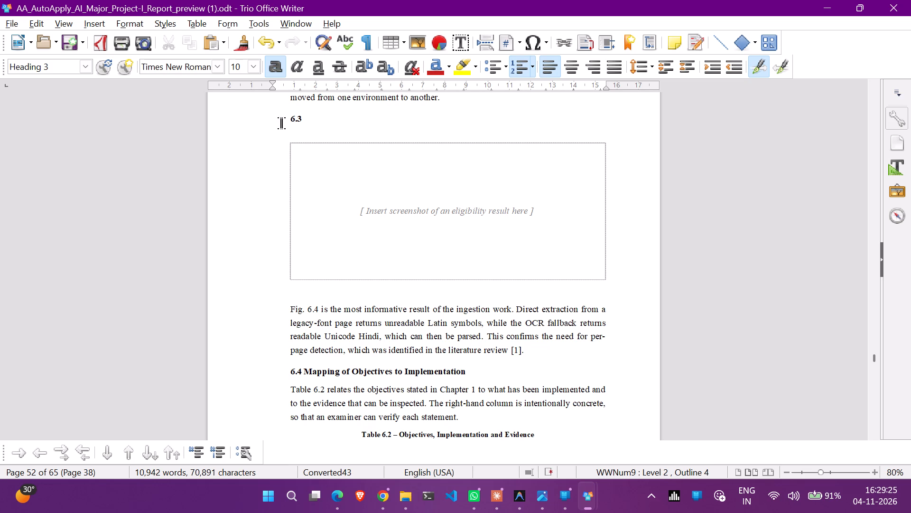
left_click_drag(279, 123, 298, 116)
key("Delete")
key("Delete")
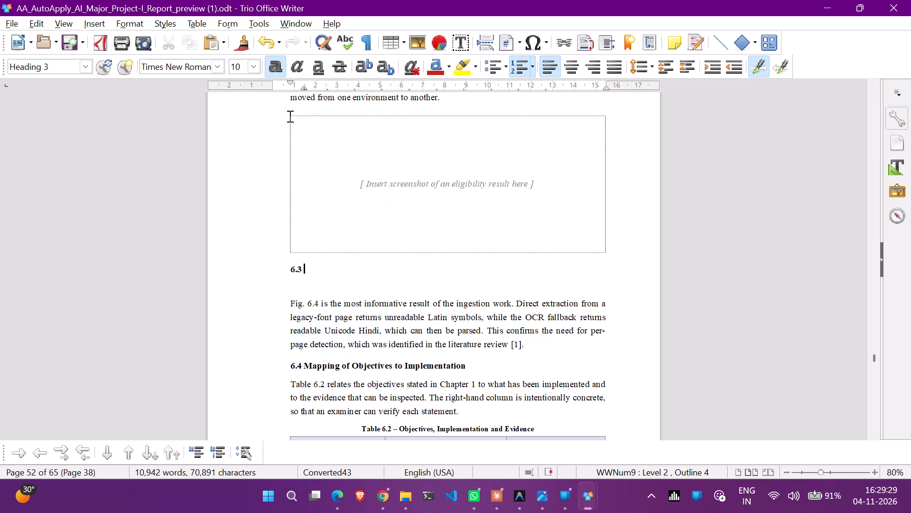
left_click(313, 274)
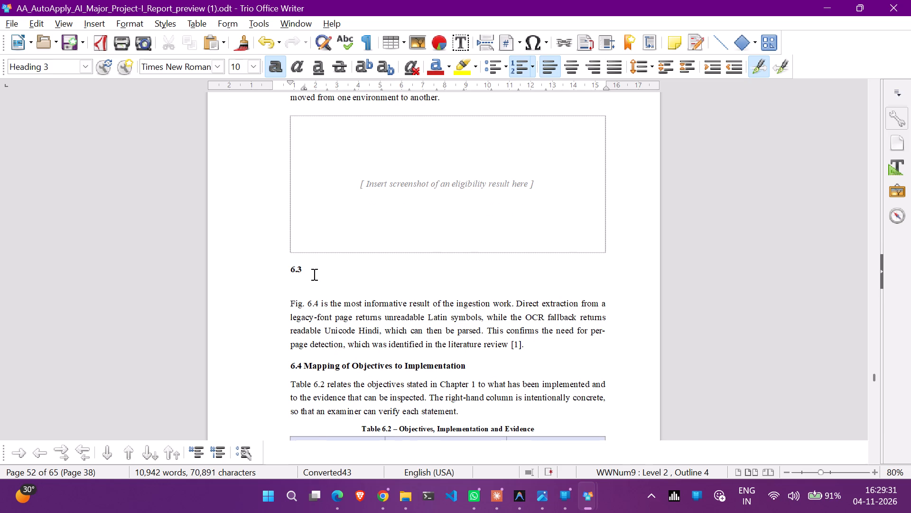
key("Delete")
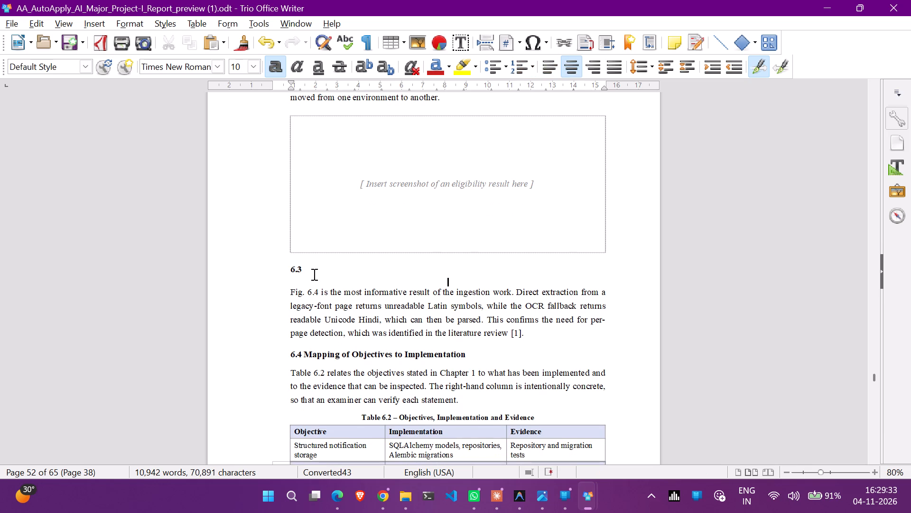
left_click(297, 268)
key("Delete")
key("Delete")
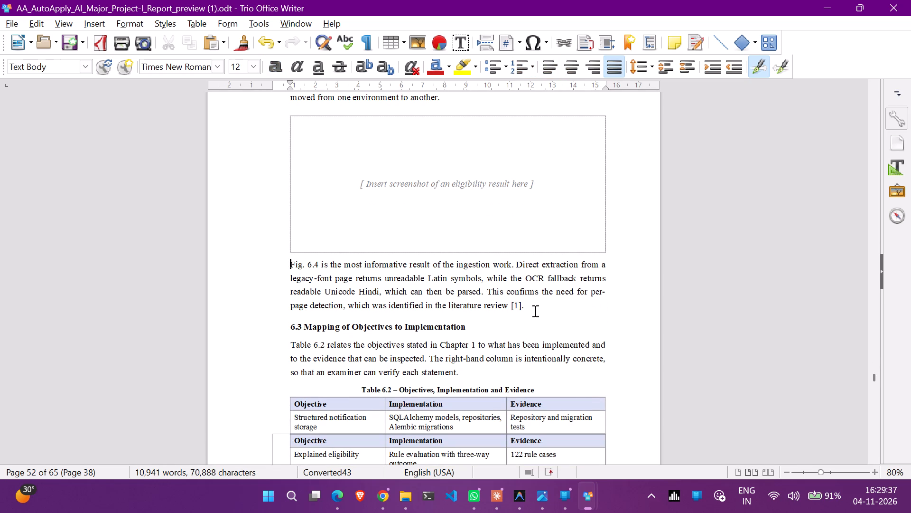
Delete the Fig. 6.4 explanation paragraph below the placeholder, undoing the excess deletion in the "Mapping of Objectives to Implementation" line.
left_click_drag(294, 263, 534, 303)
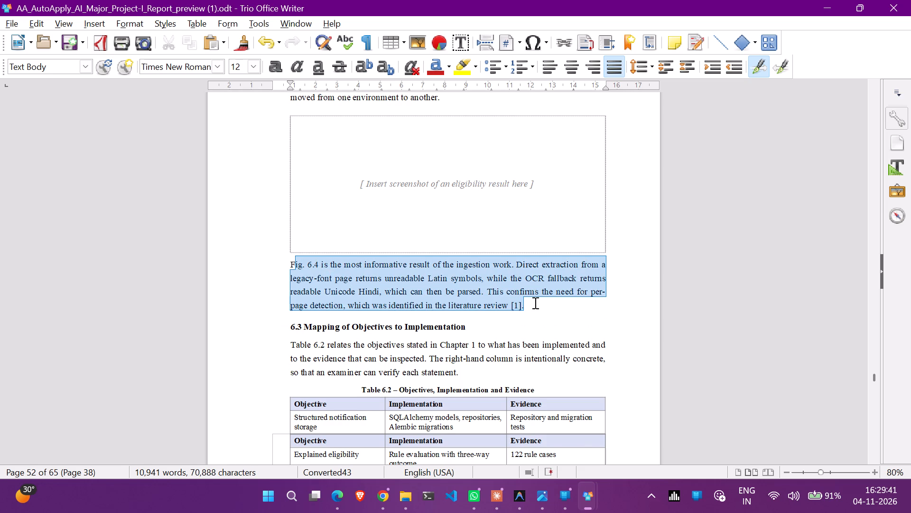
key("Delete")
key("Delete")
key("Delete")
key("Delete")
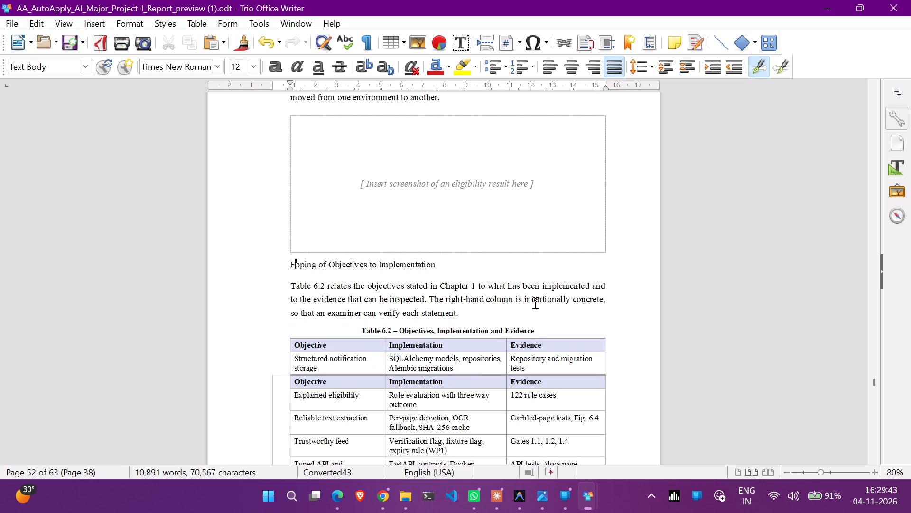
key("Delete")
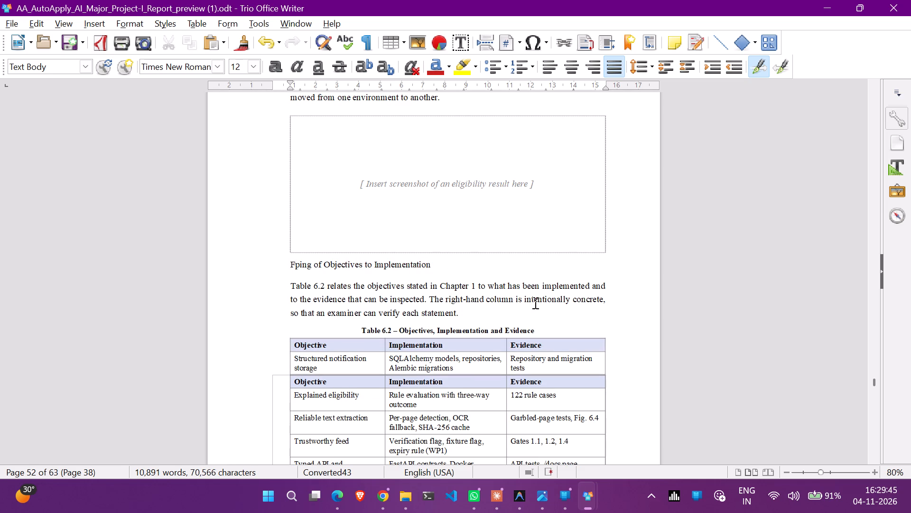
key("ctrl+z")
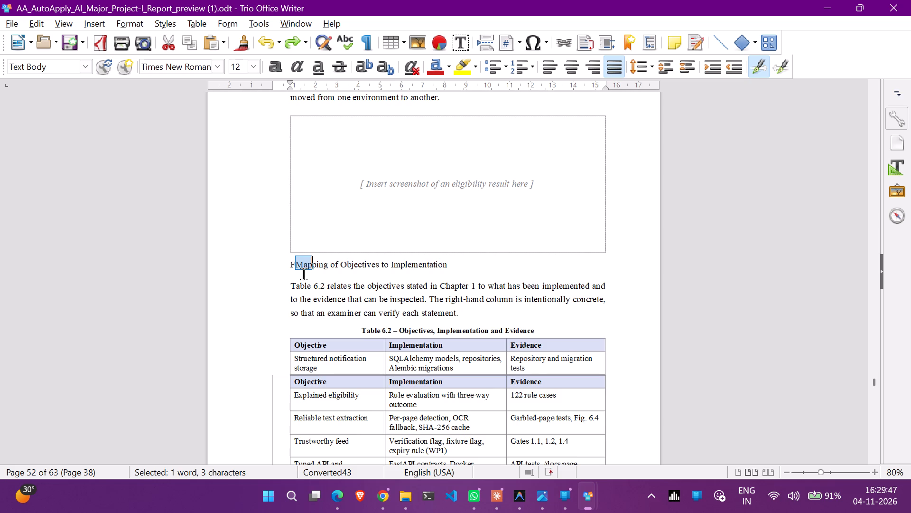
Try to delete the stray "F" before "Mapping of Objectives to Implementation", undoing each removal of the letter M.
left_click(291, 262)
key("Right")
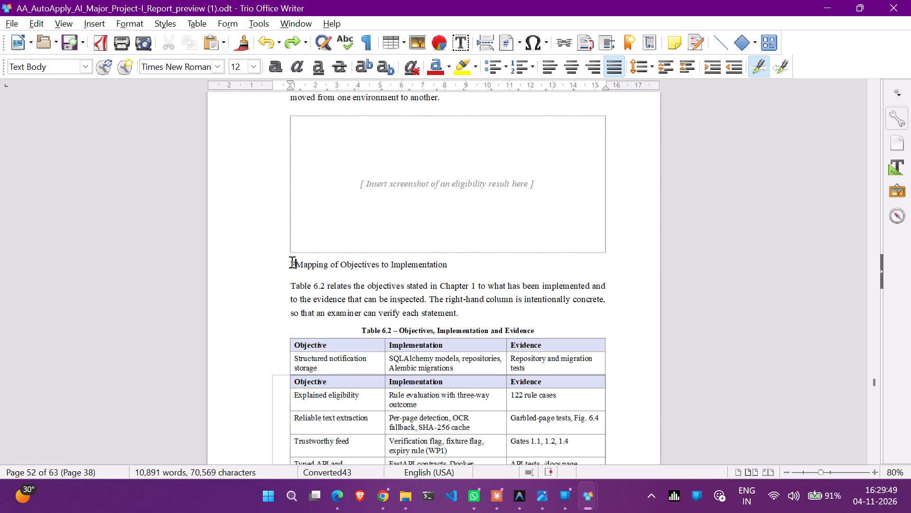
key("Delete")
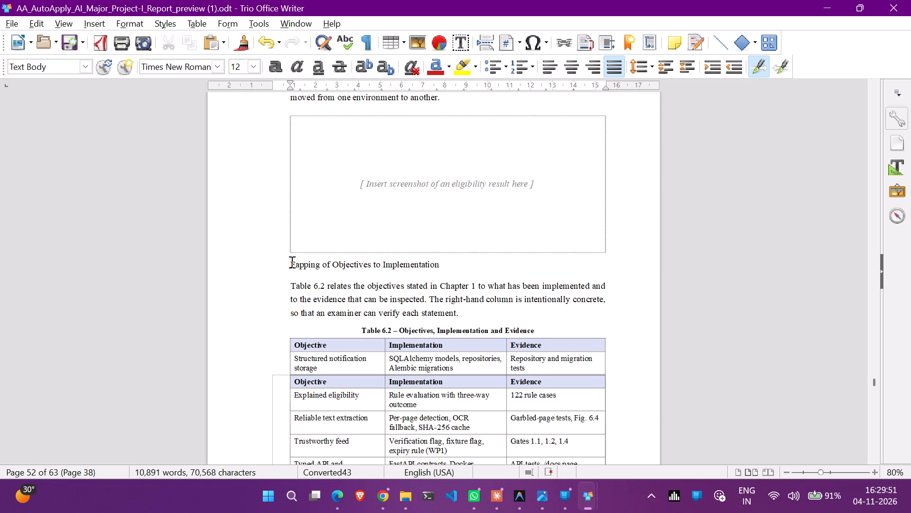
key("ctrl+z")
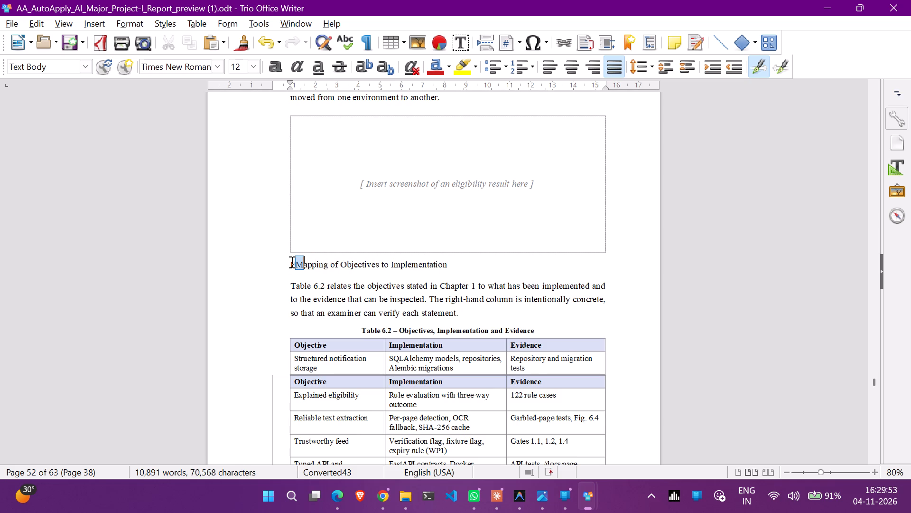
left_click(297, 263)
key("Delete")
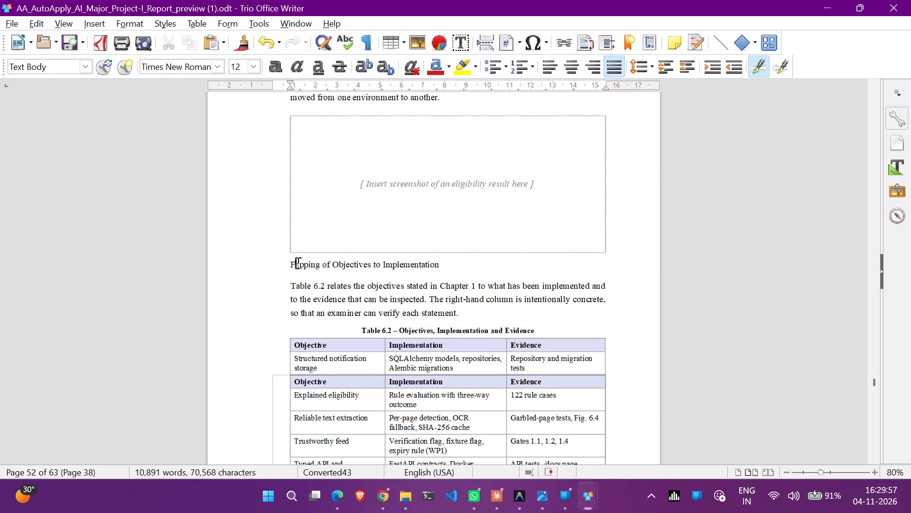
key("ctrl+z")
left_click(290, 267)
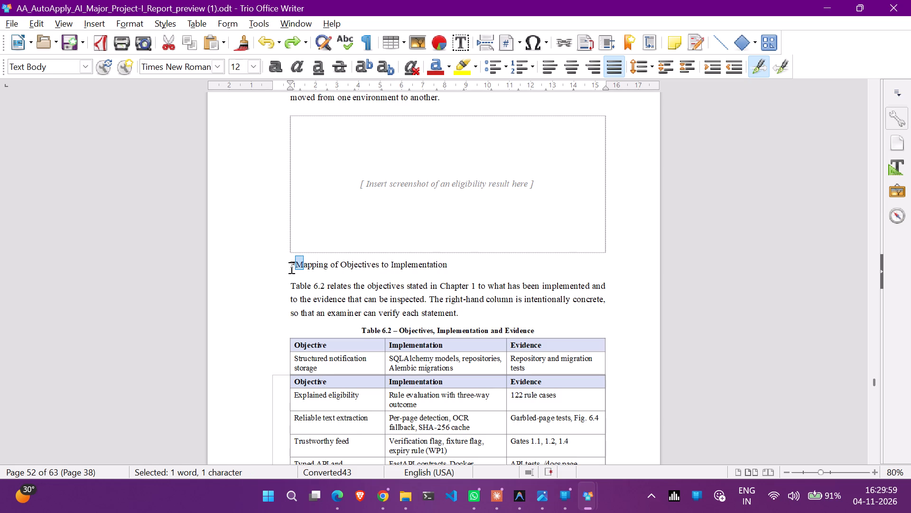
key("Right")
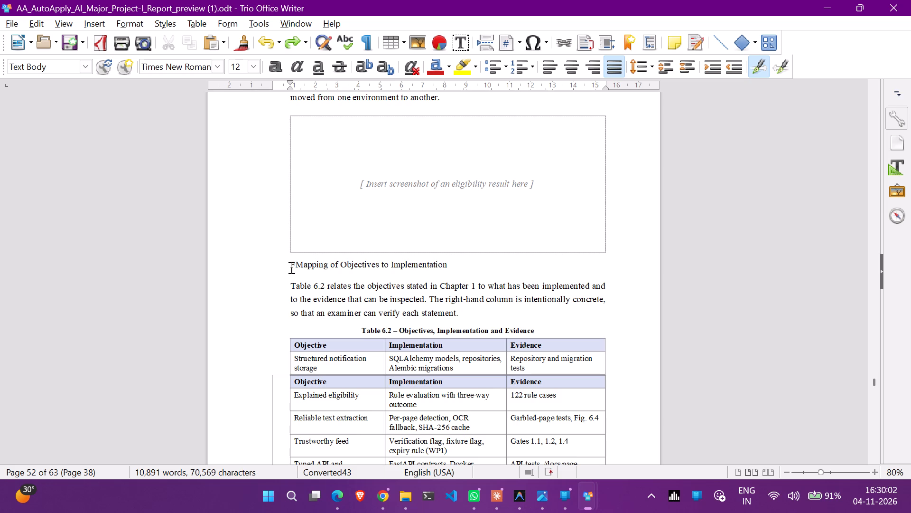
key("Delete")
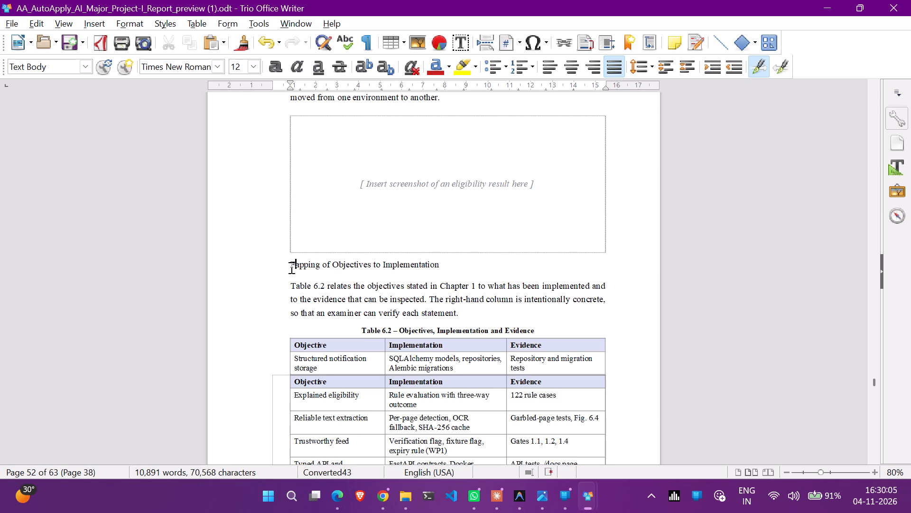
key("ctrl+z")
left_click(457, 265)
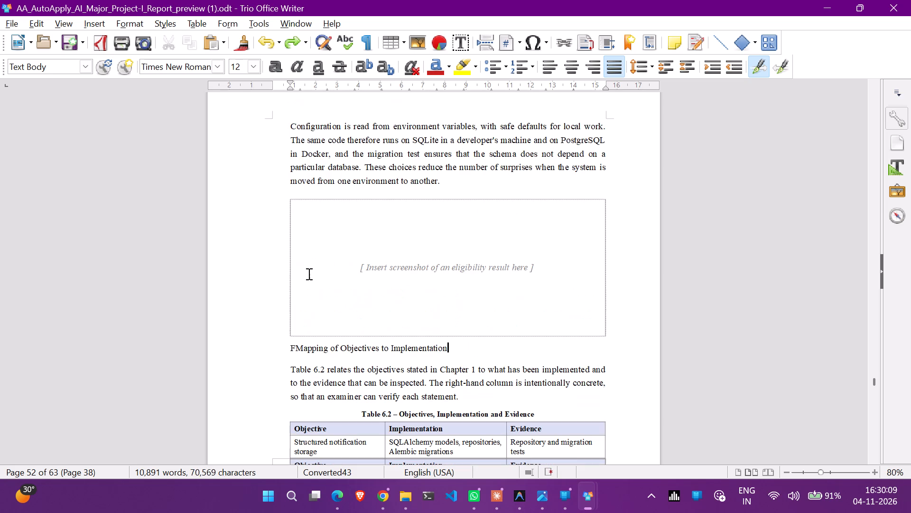
Delete the "Insert screenshot of an eligibility result here" placeholder text and its empty frame above the objectives mapping line.
left_click(540, 273)
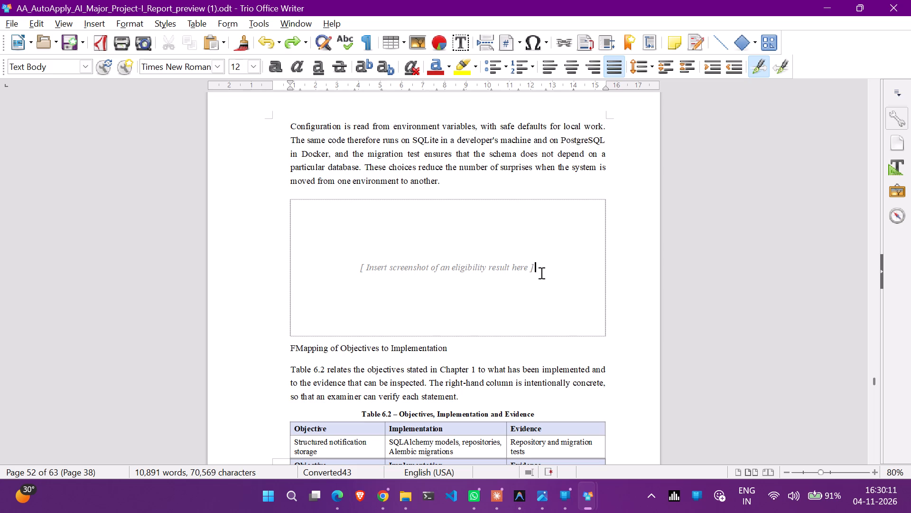
left_click_drag(540, 273, 356, 265)
key("Delete")
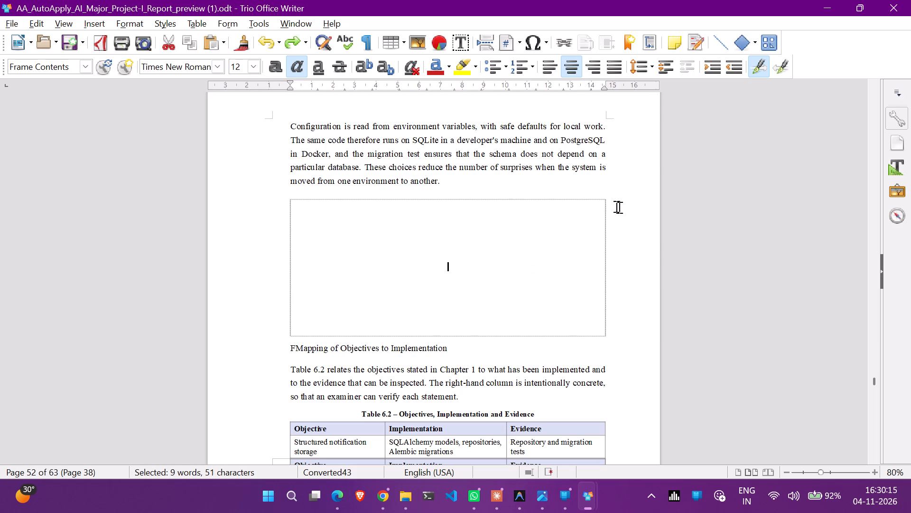
left_click(600, 198)
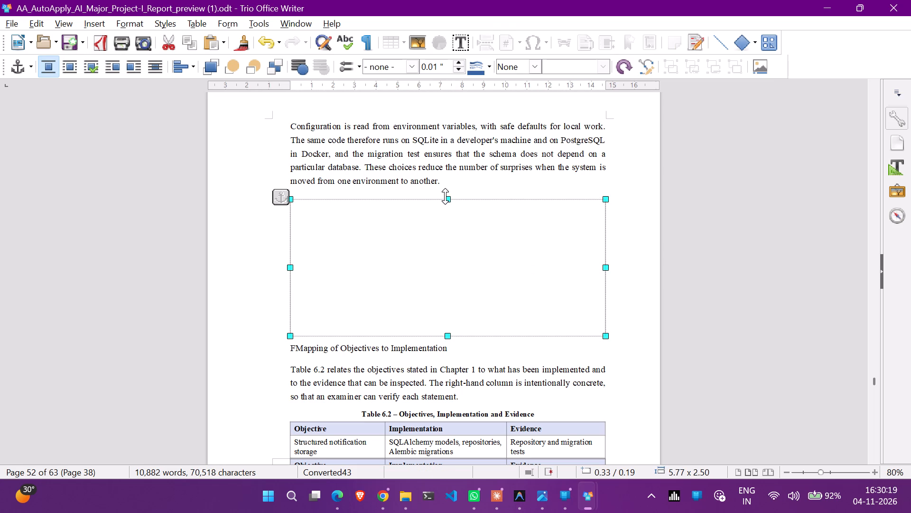
left_click_drag(445, 196, 442, 269)
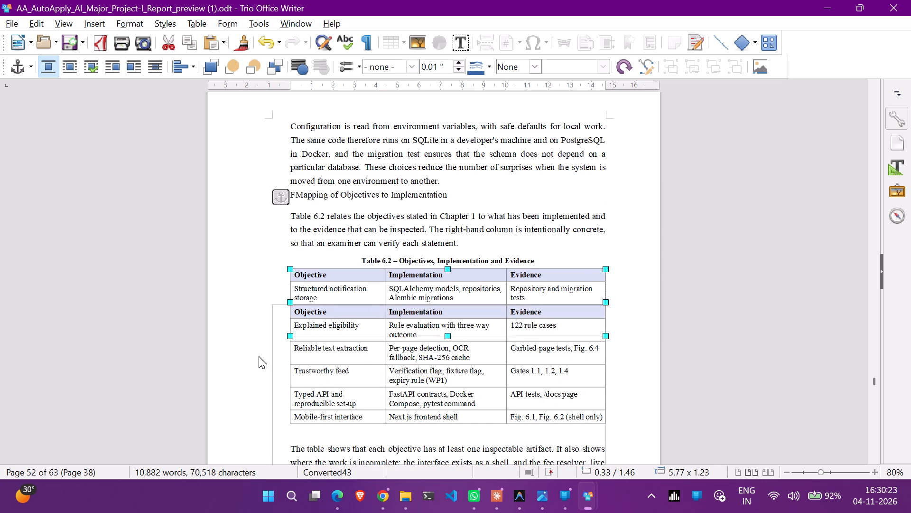
key("ctrl+z")
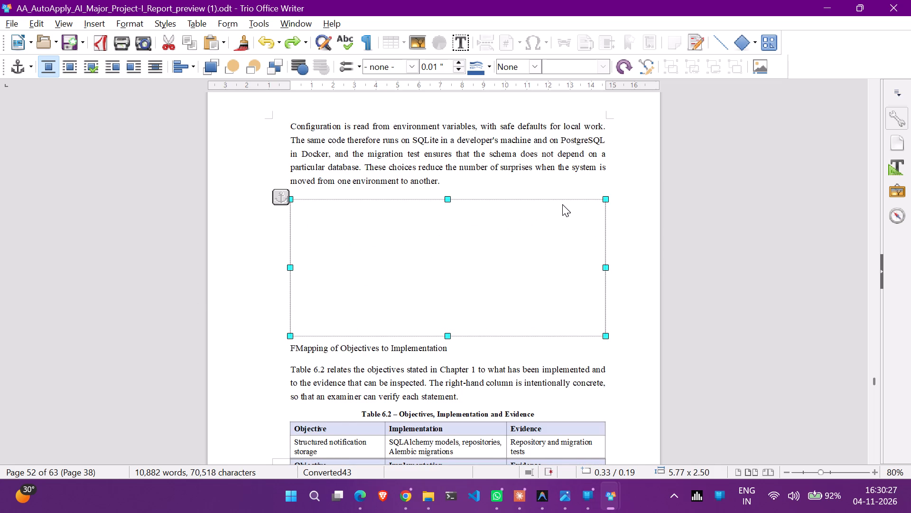
key("Delete")
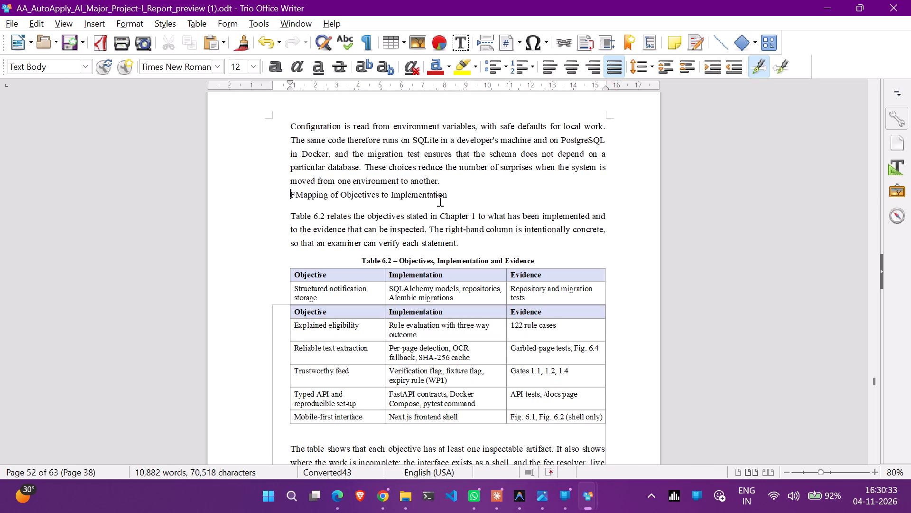
Delete the stray "F" in front of "Mapping of Objectives to Implementation".
left_click(294, 195)
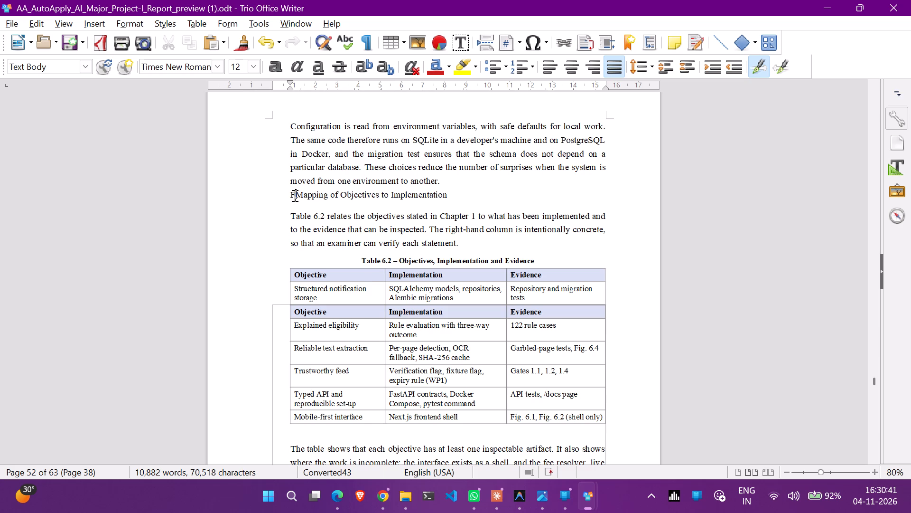
key("BackSpace")
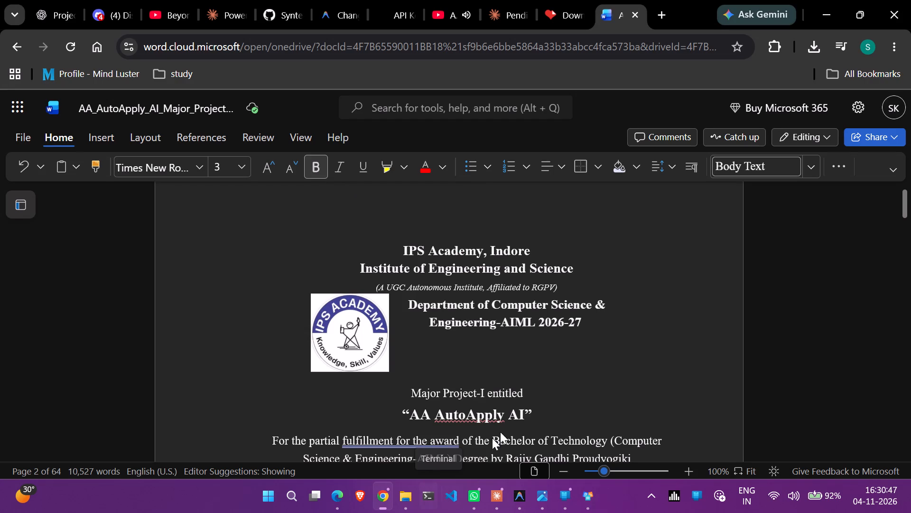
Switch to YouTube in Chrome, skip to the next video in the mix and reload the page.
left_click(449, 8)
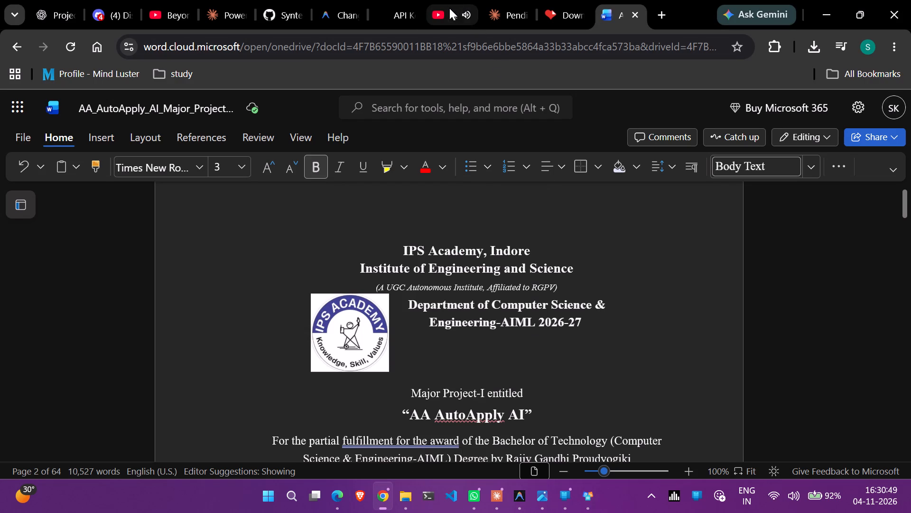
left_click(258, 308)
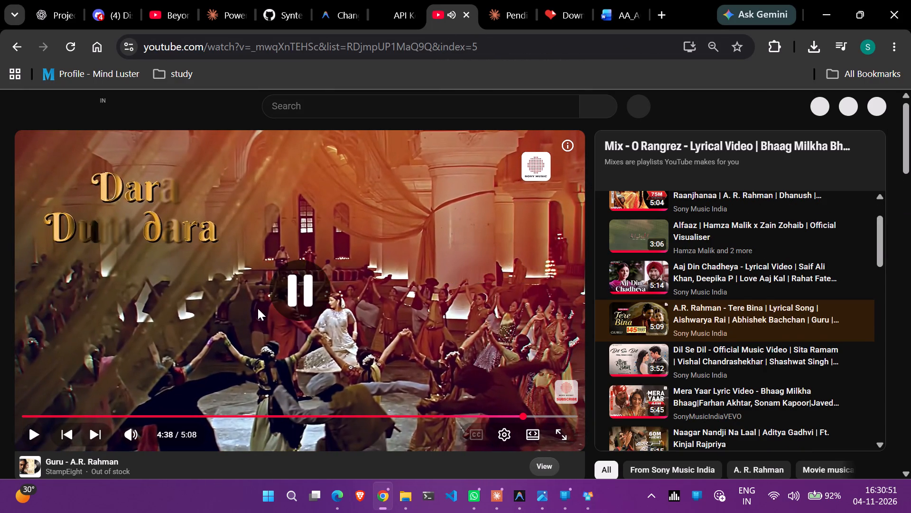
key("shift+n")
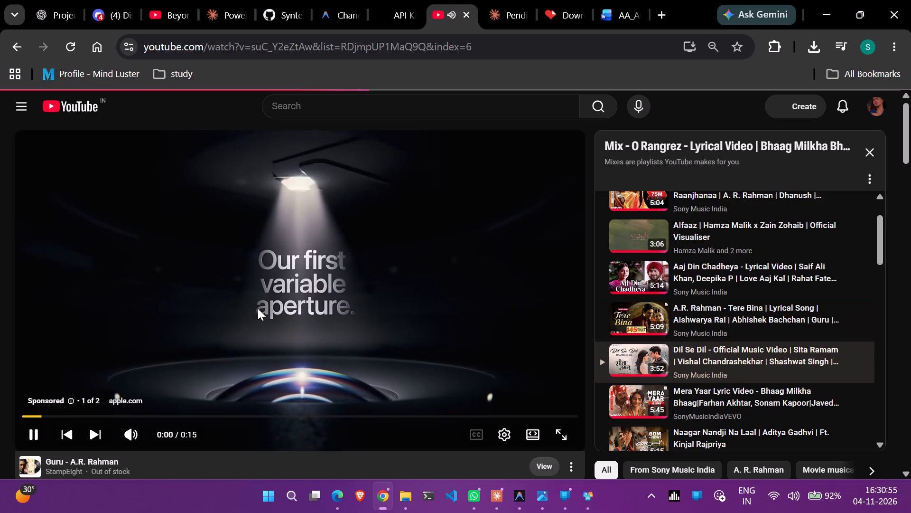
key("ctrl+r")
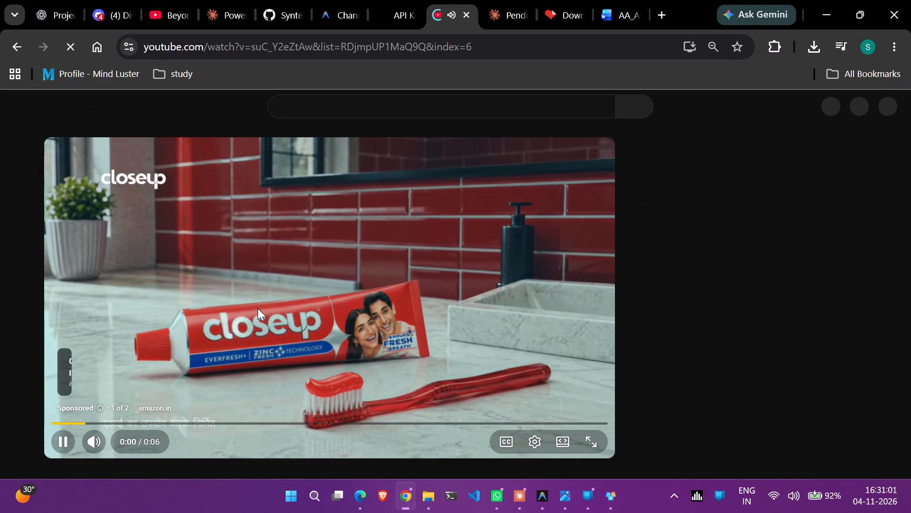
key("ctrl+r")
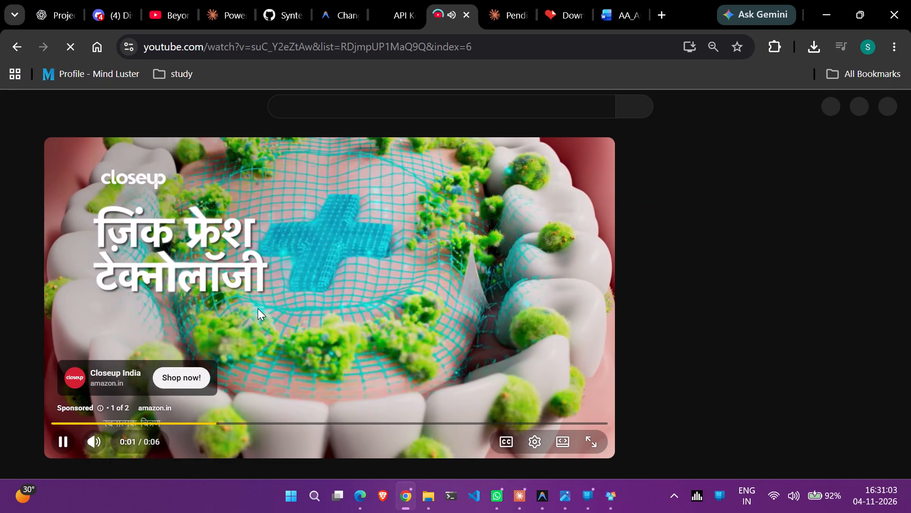
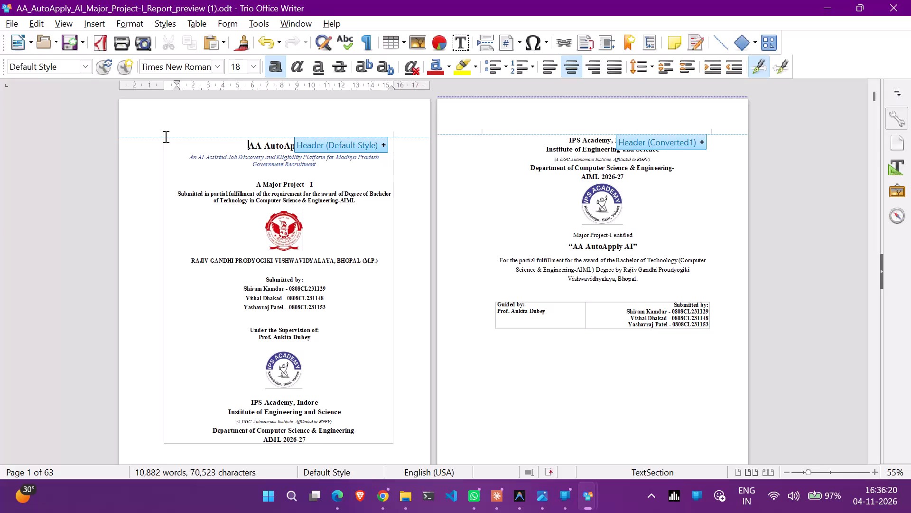
Review the report's front matter from the cover page through the table of contents.
left_click(162, 172)
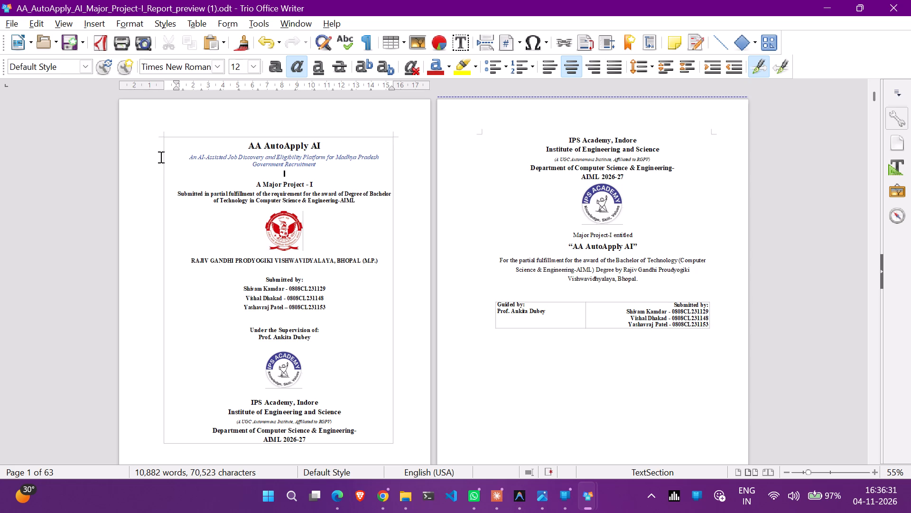
scroll(160, 157, "down", 4)
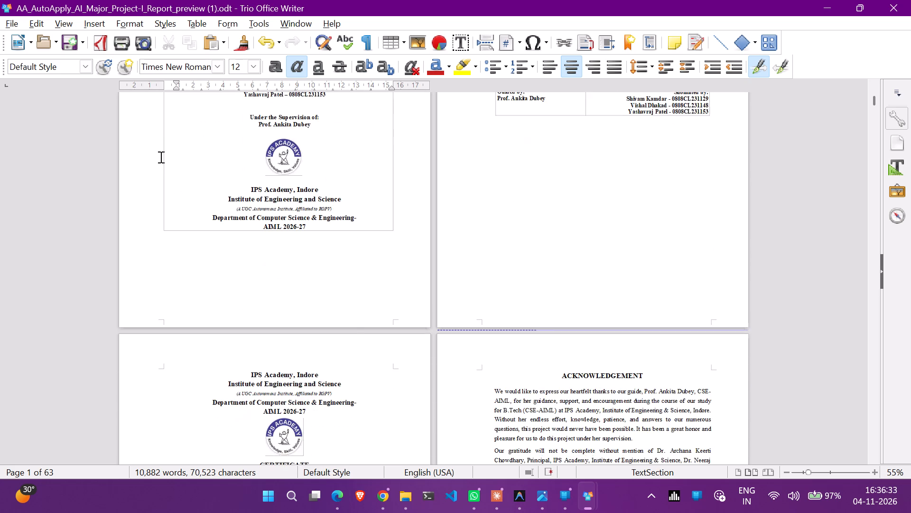
scroll(160, 157, "down", 6)
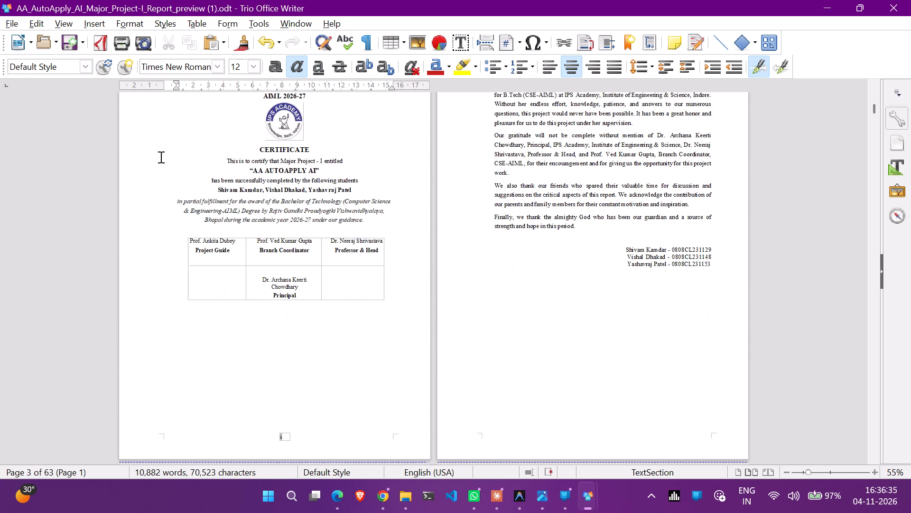
scroll(160, 157, "down", 5)
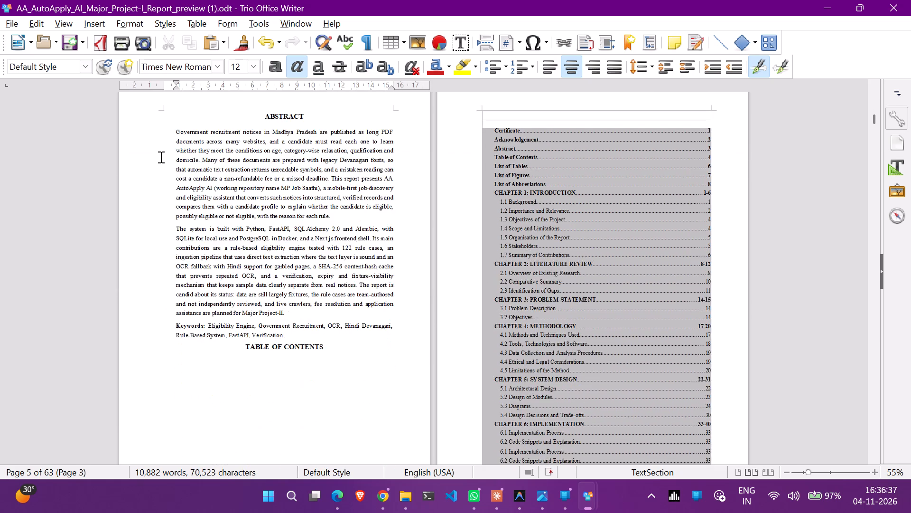
scroll(160, 157, "down", 5)
scroll(160, 157, "up", 1)
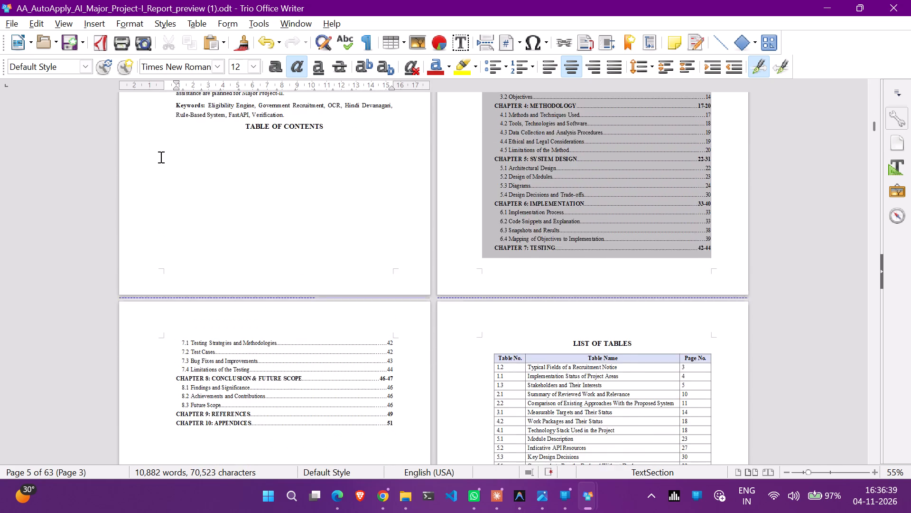
scroll(160, 157, "up", 1)
right_click(160, 157)
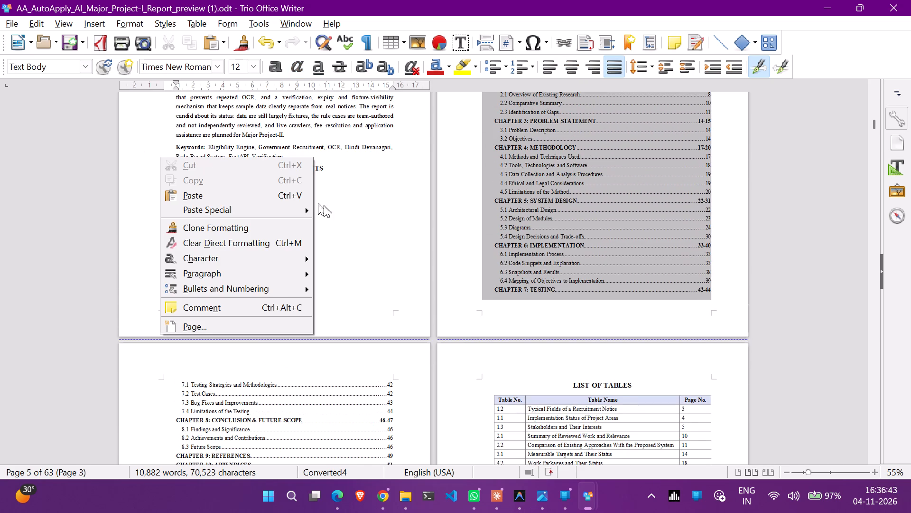
left_click(469, 287)
left_click(524, 262)
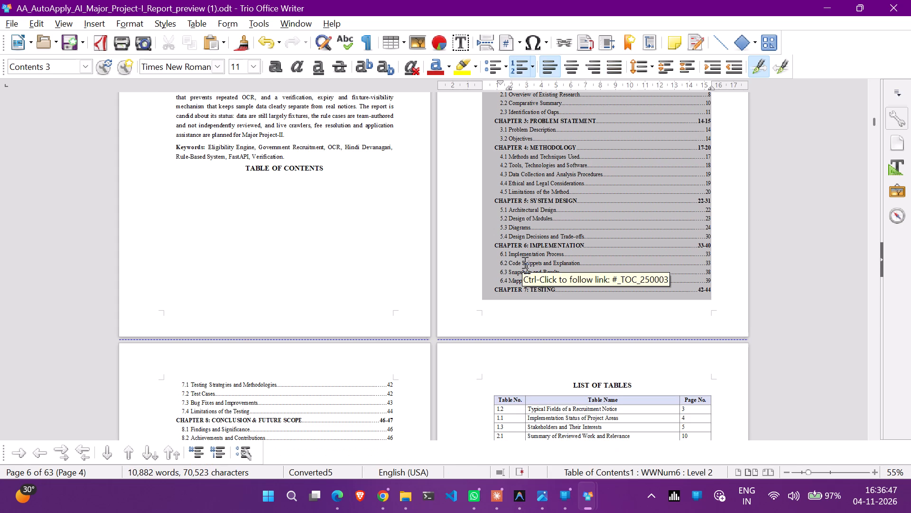
double_click(511, 255)
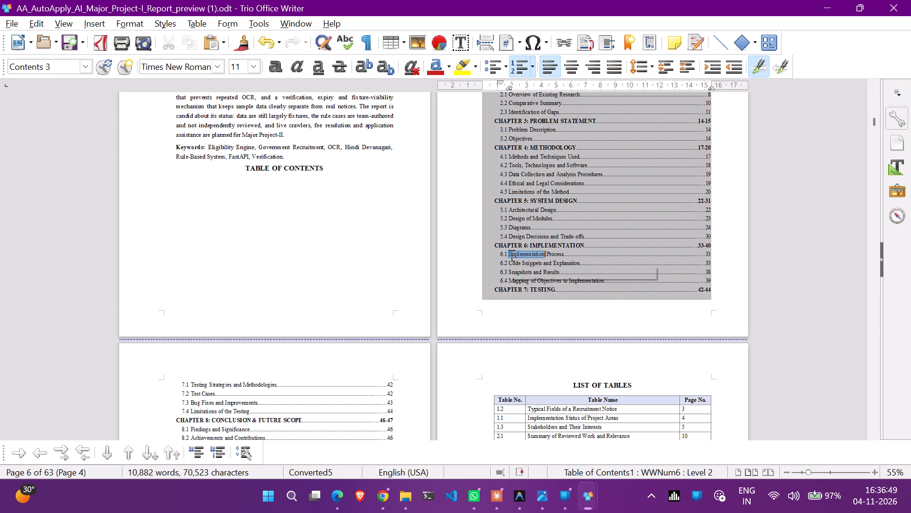
left_click(470, 233)
double_click(470, 233)
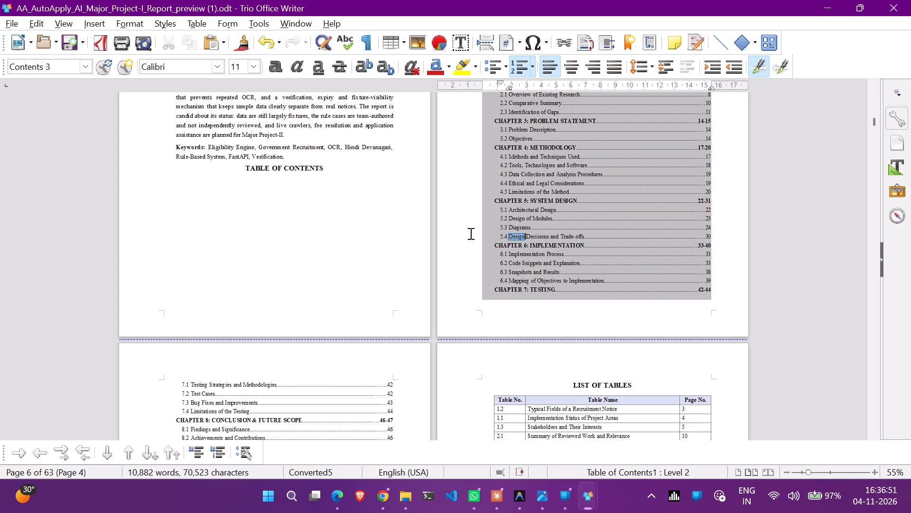
left_click(470, 233)
scroll(470, 233, "up", 1)
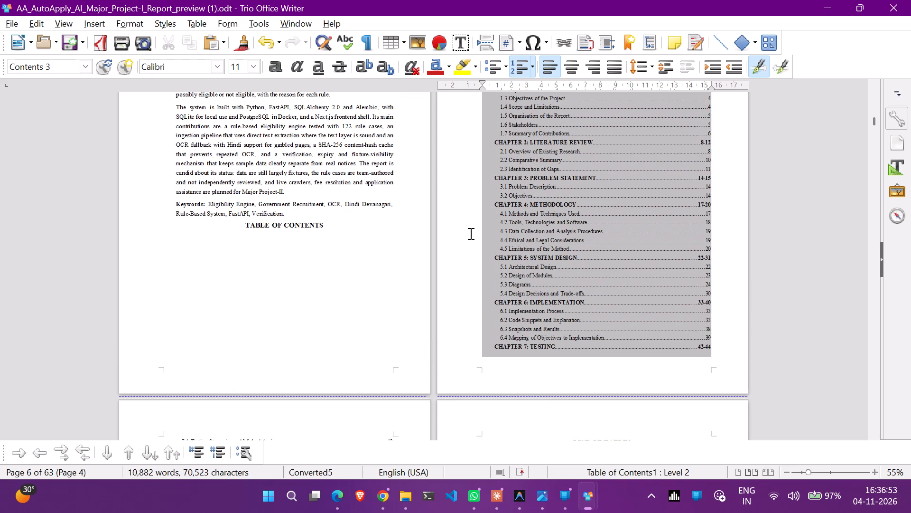
scroll(470, 233, "up", 2)
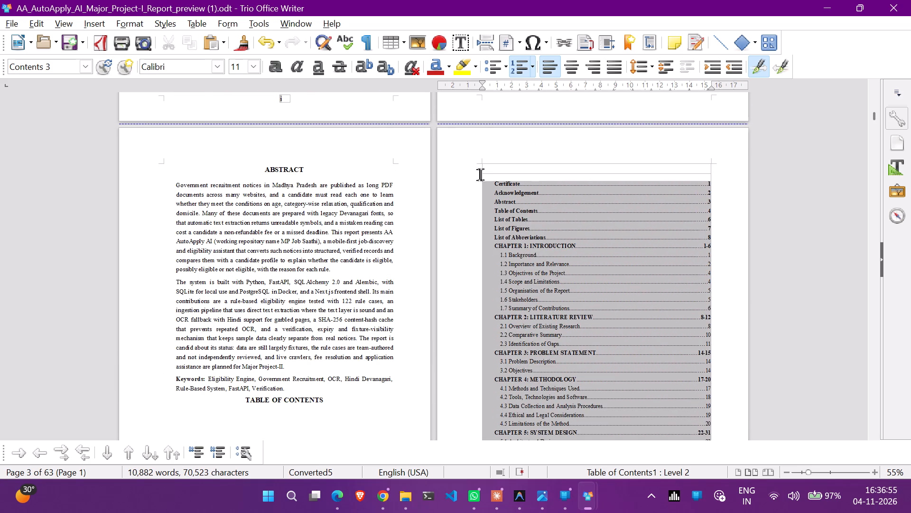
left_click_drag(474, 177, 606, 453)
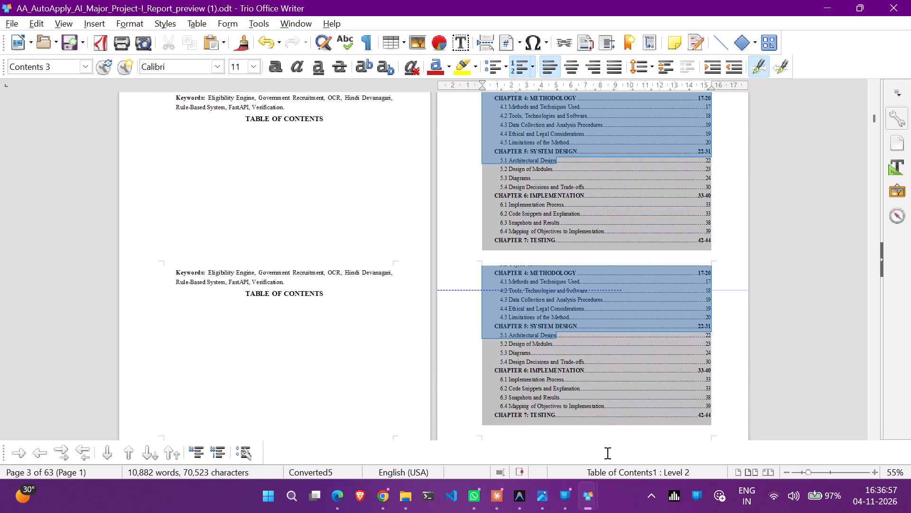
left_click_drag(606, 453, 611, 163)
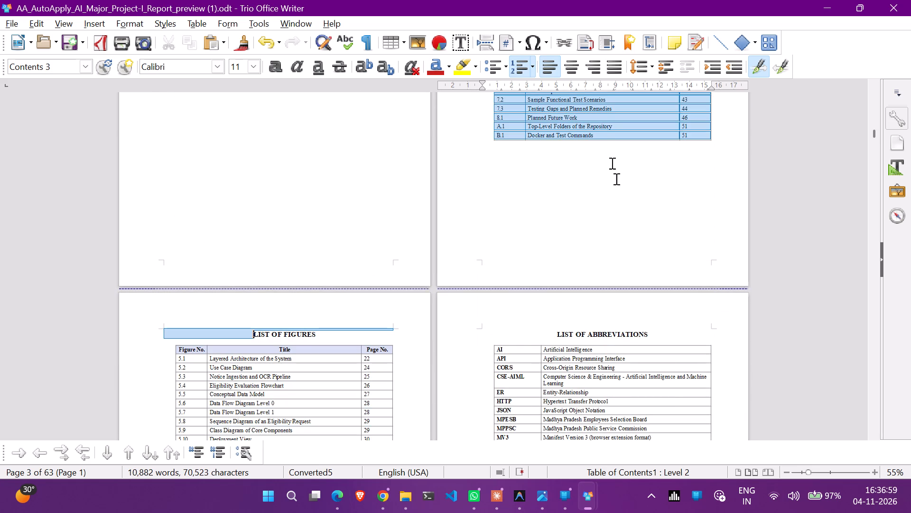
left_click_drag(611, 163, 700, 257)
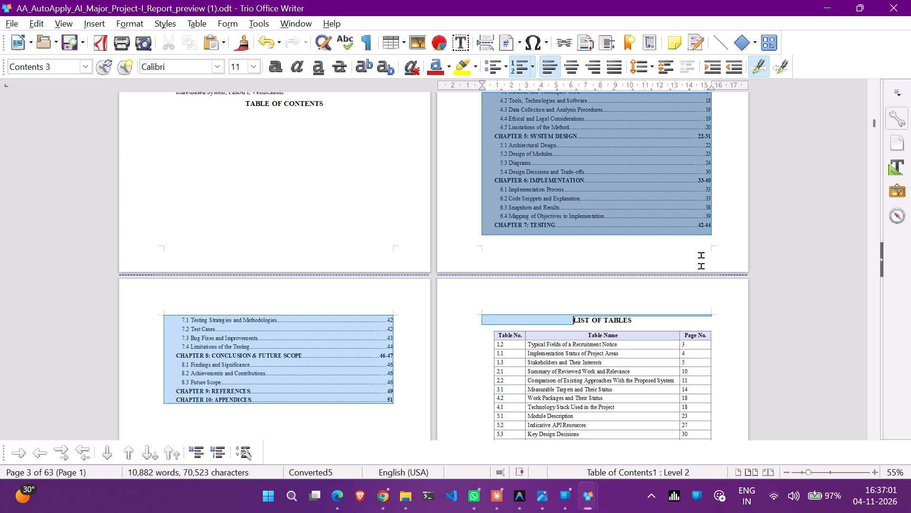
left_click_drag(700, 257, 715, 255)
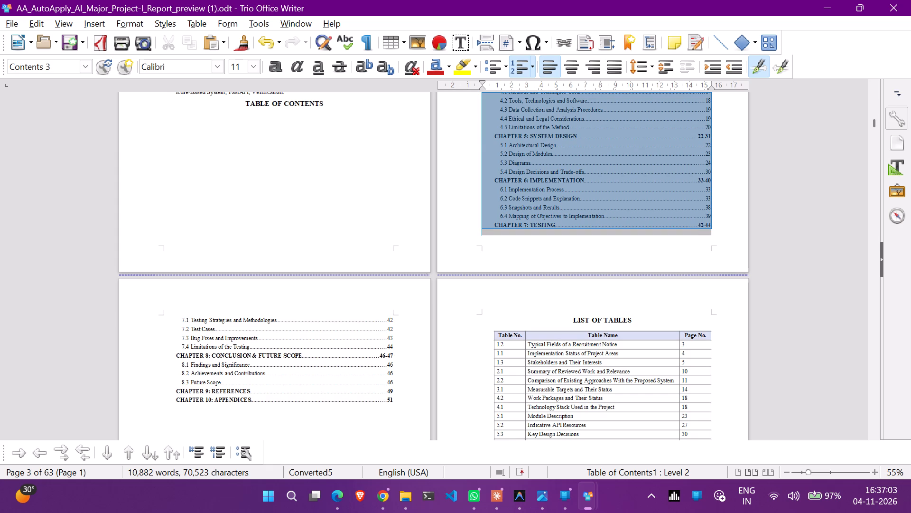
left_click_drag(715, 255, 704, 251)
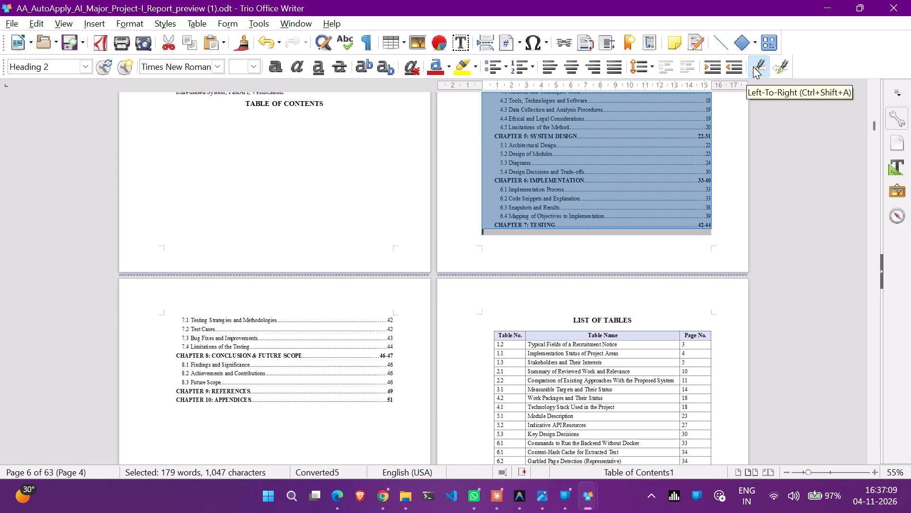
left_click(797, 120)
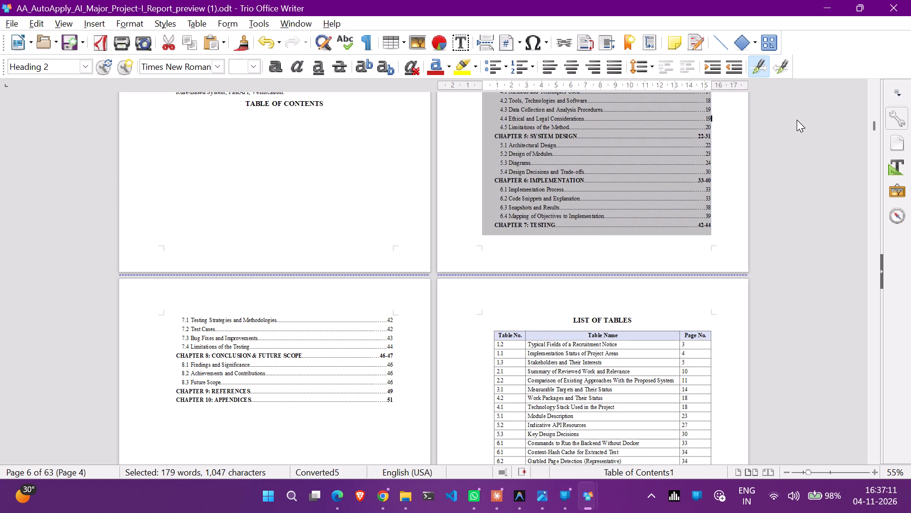
Insert ten blank lines above the "CHAPTER 2: LITERATURE REVIEW" heading to move it down its title page.
scroll(558, 262, "up", 5)
left_click(391, 260)
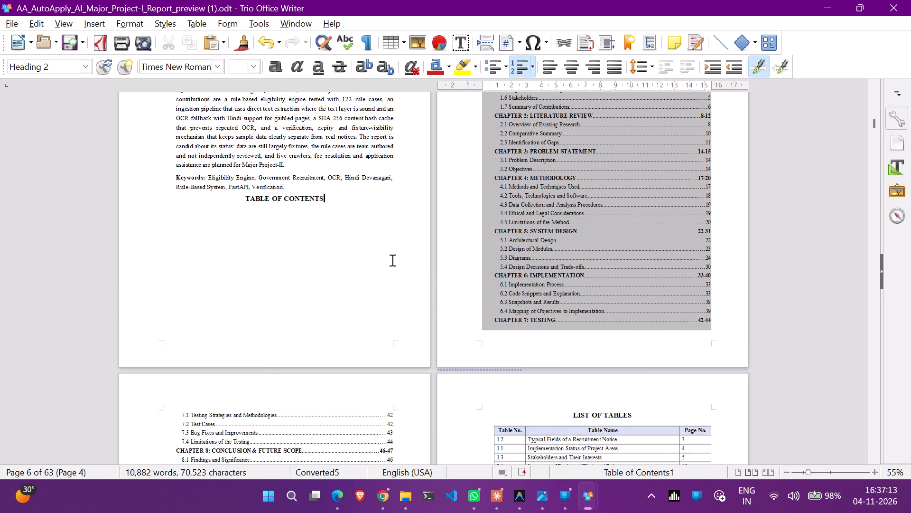
scroll(391, 260, "down", 5)
left_click(391, 260)
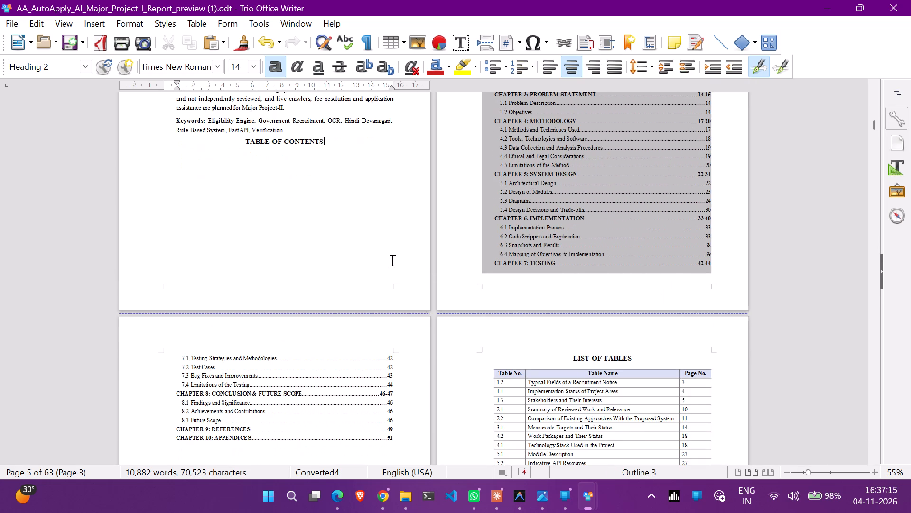
scroll(334, 350, "down", 2)
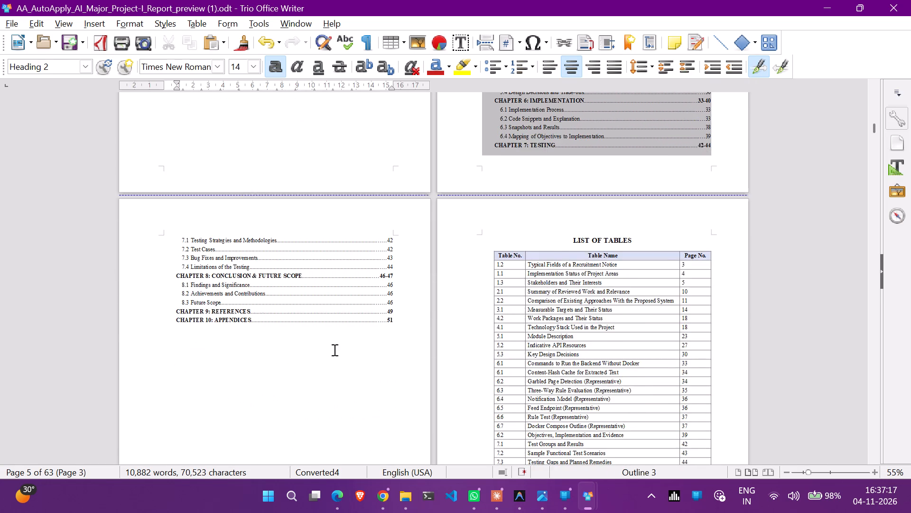
scroll(334, 350, "down", 9)
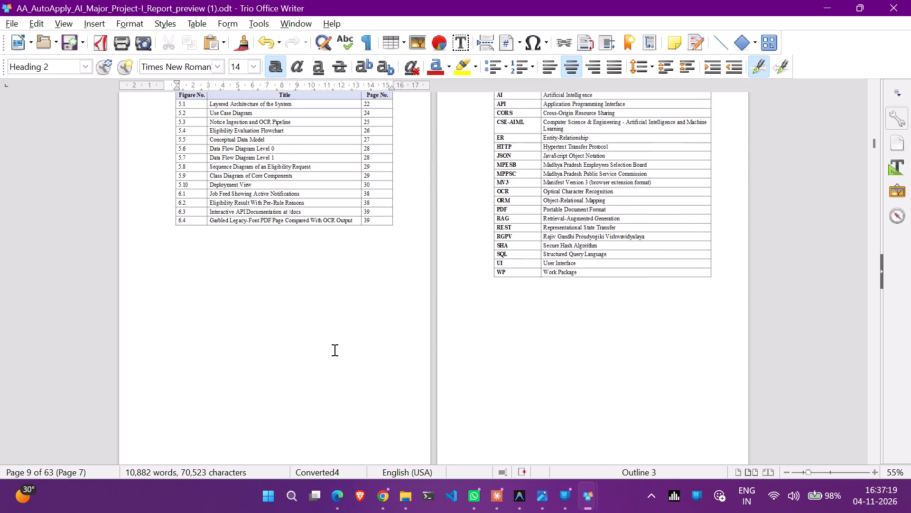
scroll(334, 350, "down", 12)
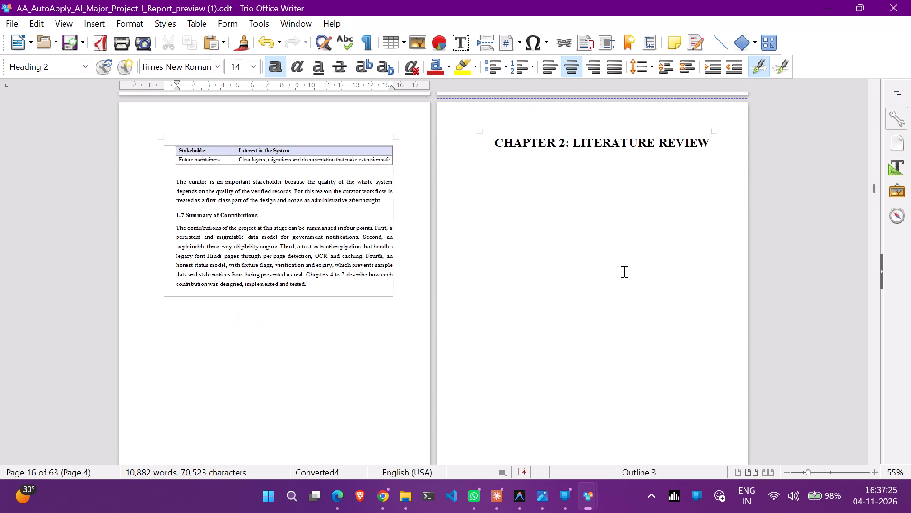
left_click(488, 146)
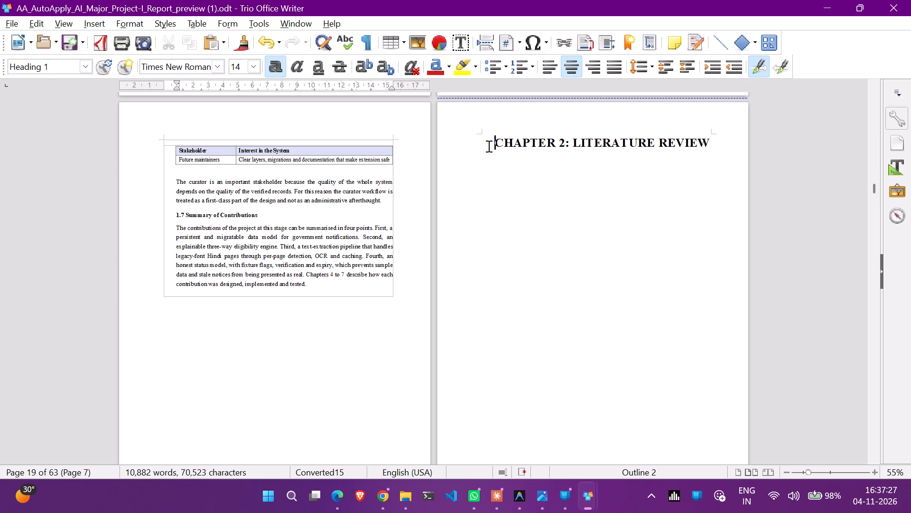
key("Return")
key("Return")
key("Return")
key("Return")
key("Return")
key("Return")
key("Return")
key("Return")
key("Return")
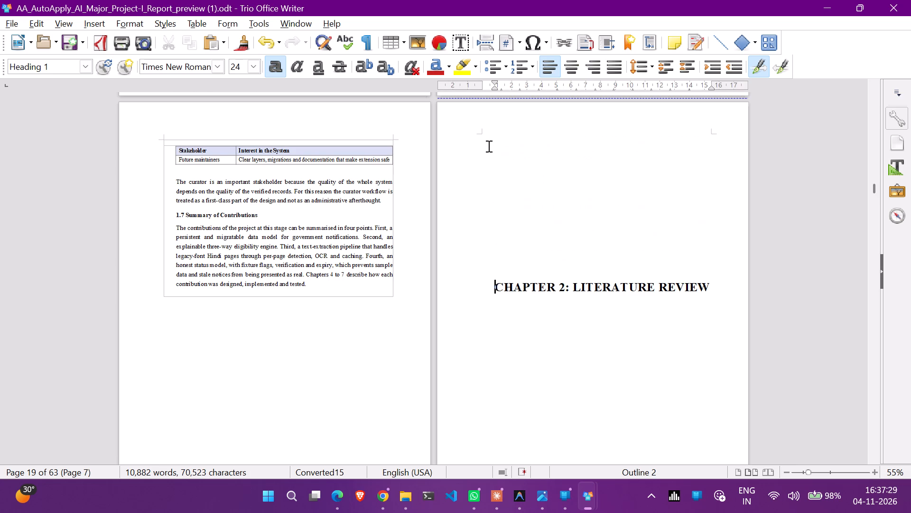
key("Return")
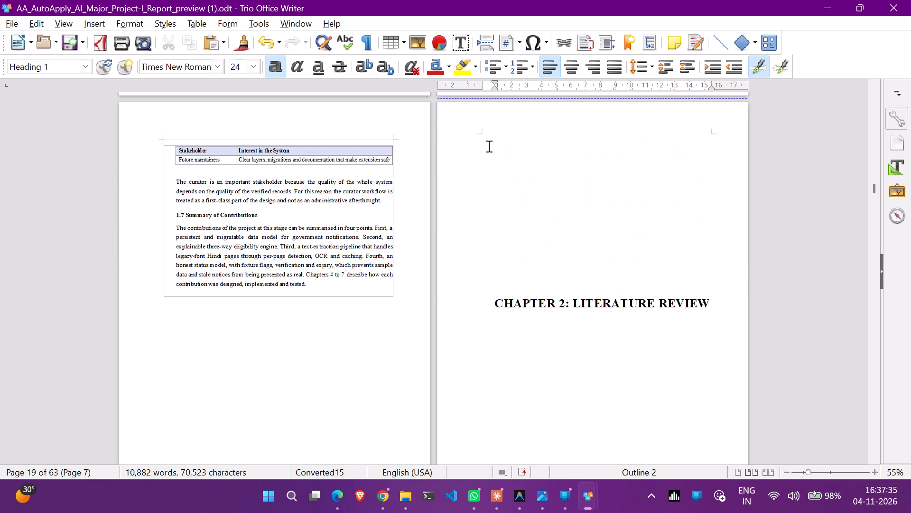
Join the paragraph starting "The project responds with a hash-keyed OCR cache" to the end of section 2.3's preceding paragraph.
scroll(488, 146, "up", 13)
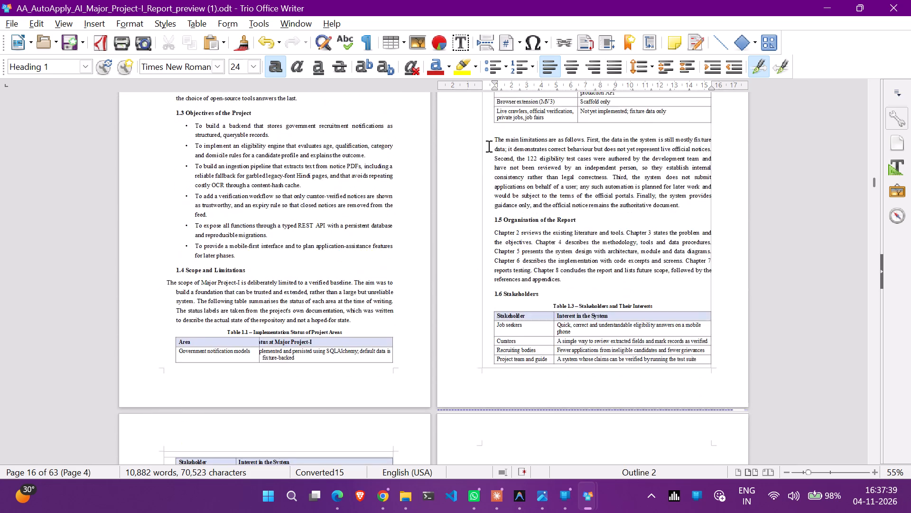
scroll(488, 146, "up", 6)
scroll(488, 146, "down", 20)
scroll(488, 146, "down", 15)
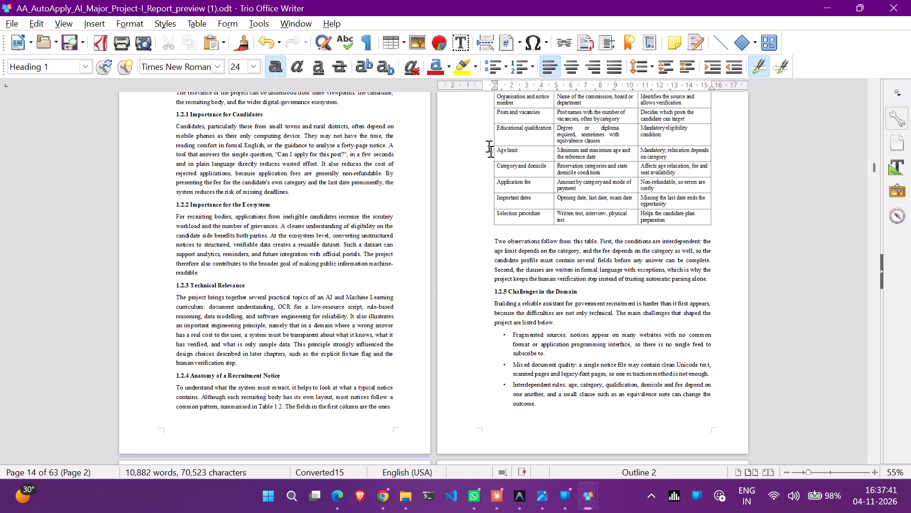
scroll(488, 146, "down", 20)
scroll(488, 146, "down", 5)
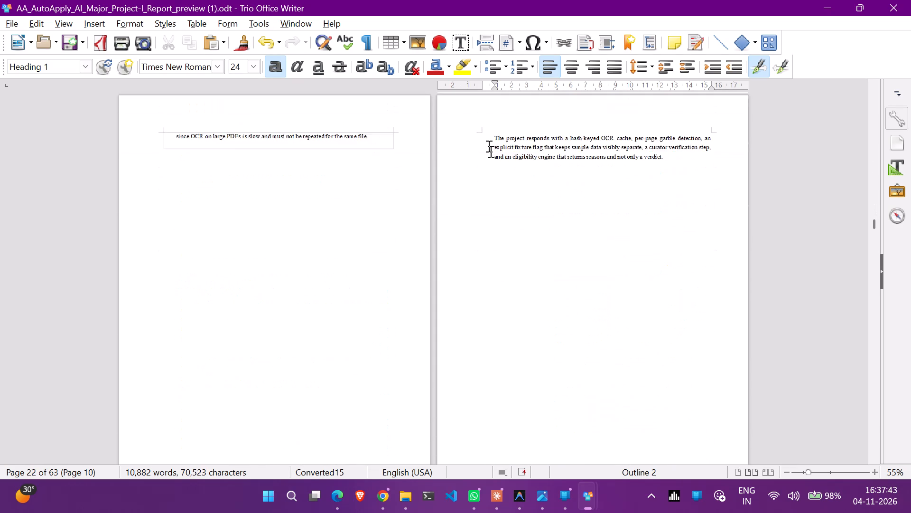
scroll(488, 146, "down", 2)
scroll(488, 146, "up", 1)
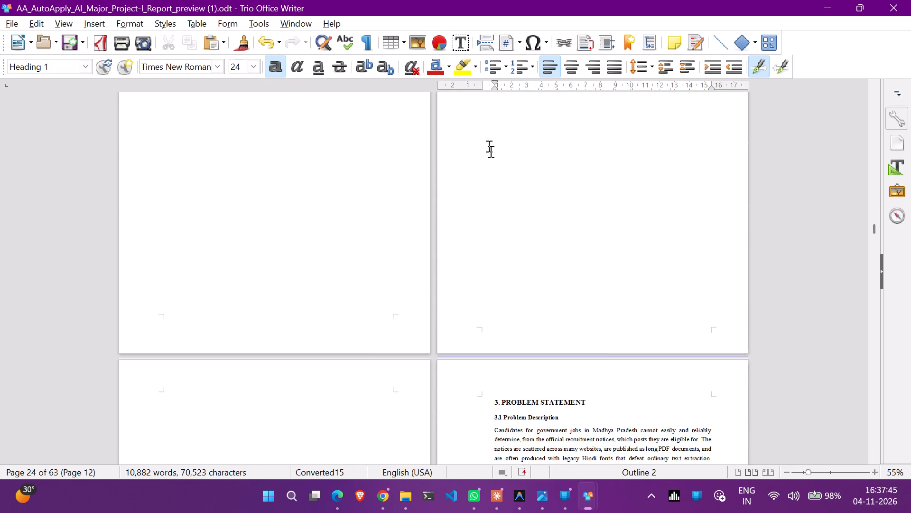
scroll(488, 146, "up", 3)
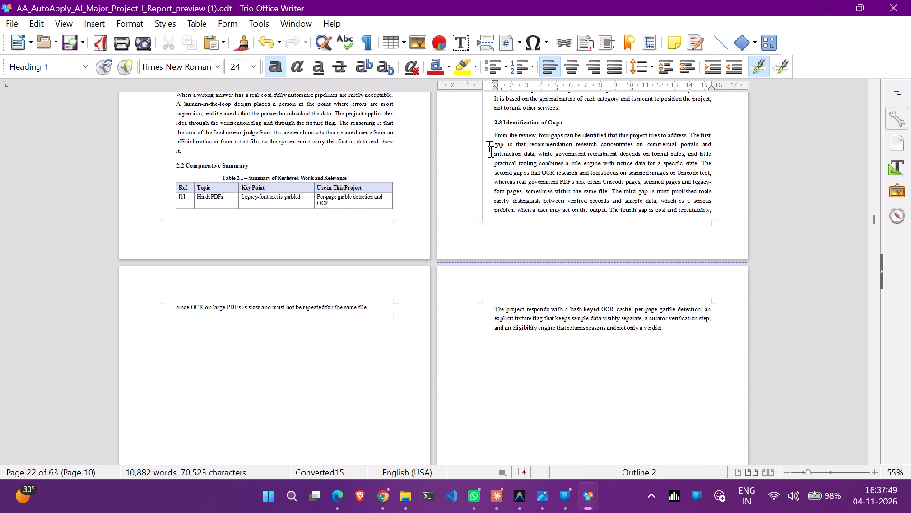
scroll(488, 146, "up", 1)
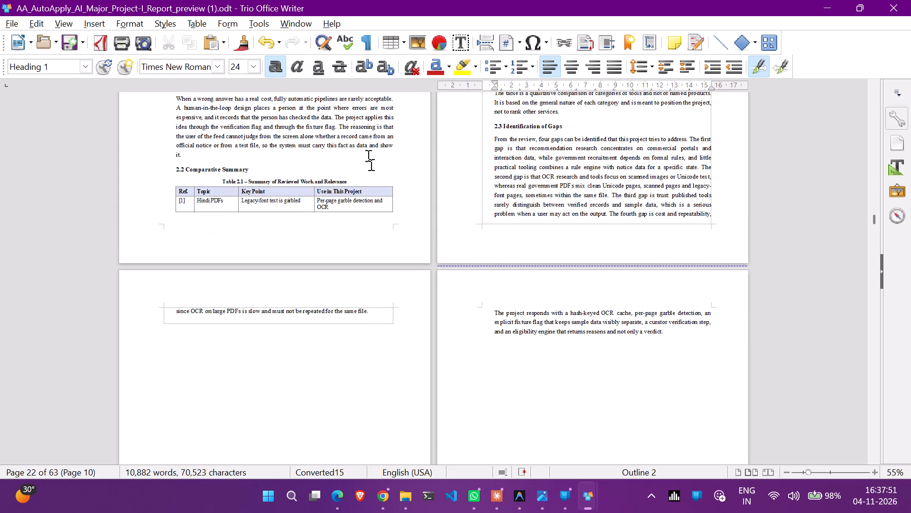
left_click(493, 316)
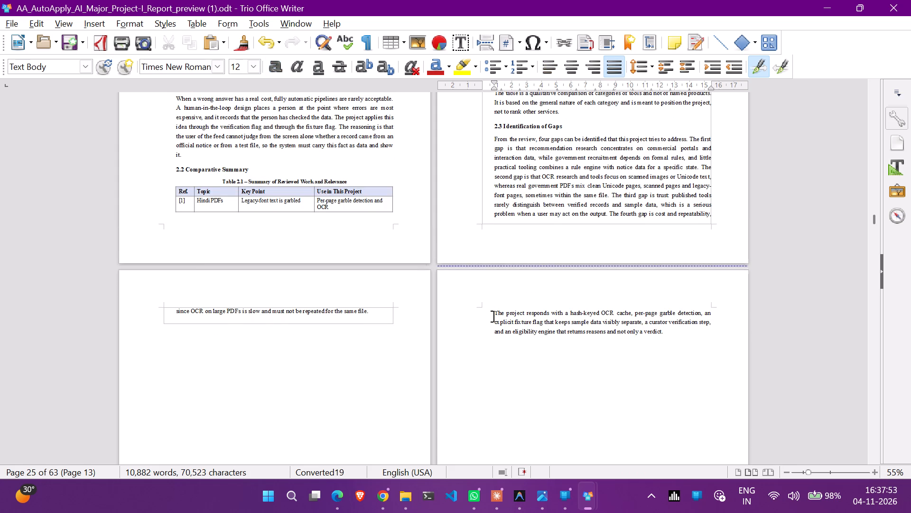
key("BackSpace")
key("BackSpace")
key("BackSpace")
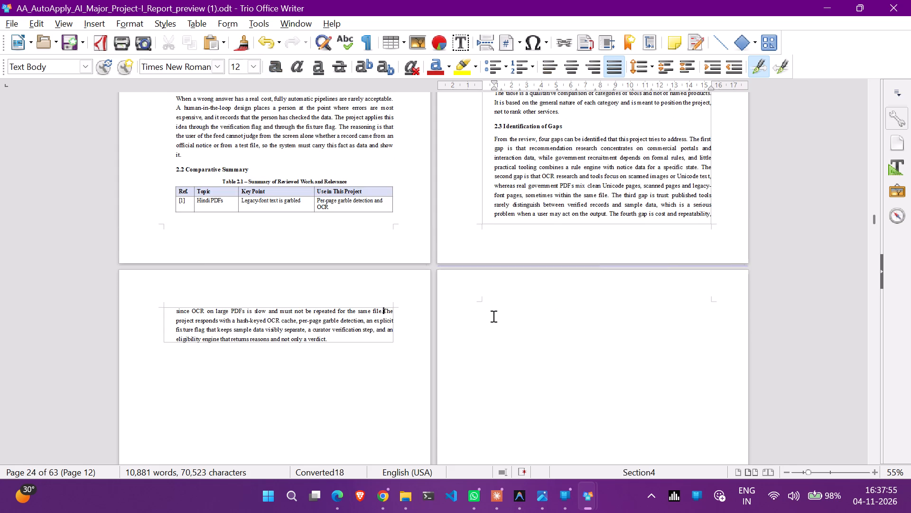
key("ctrl+z")
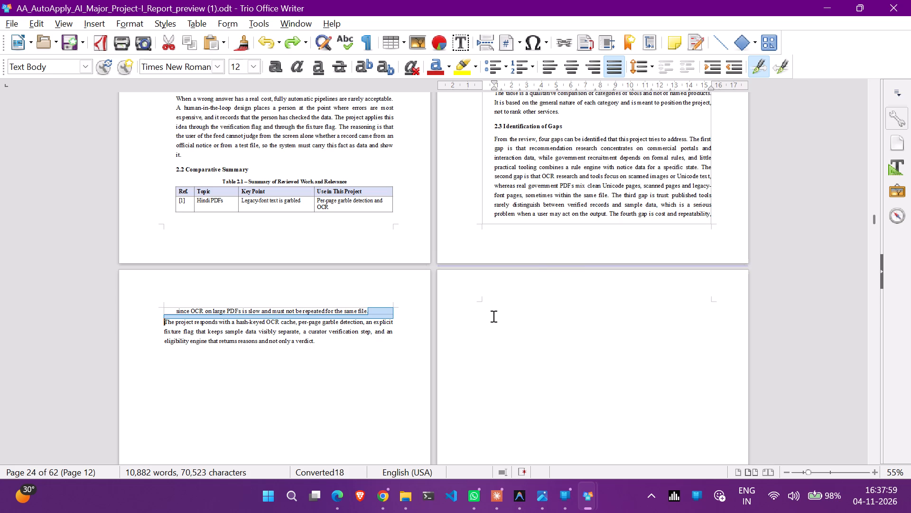
key("BackSpace")
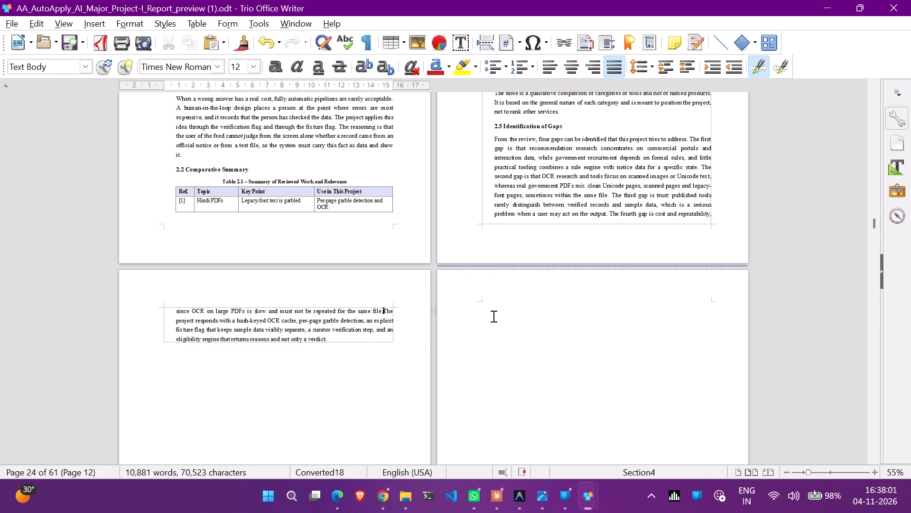
Review the report's page flow, chapter title pages, tables and figures from section 2.3 through the Chapter 10 appendices.
scroll(493, 316, "down", 2)
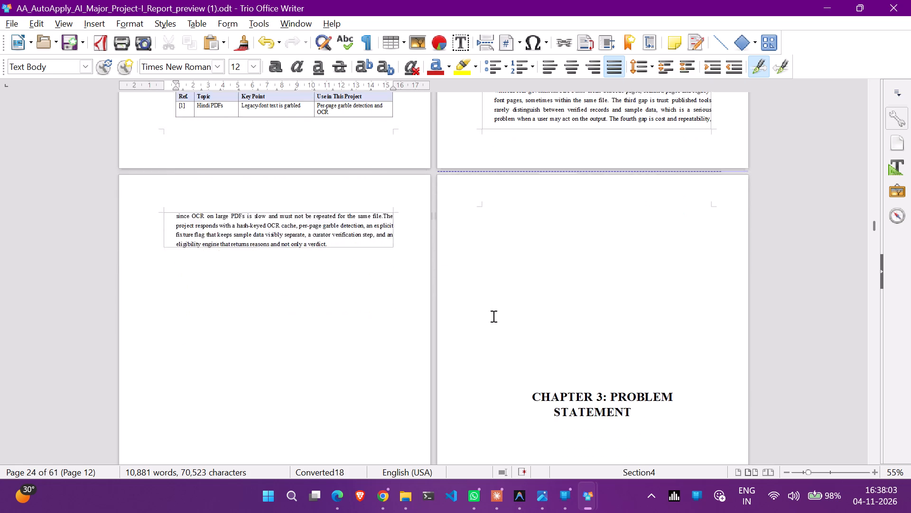
scroll(493, 316, "down", 5)
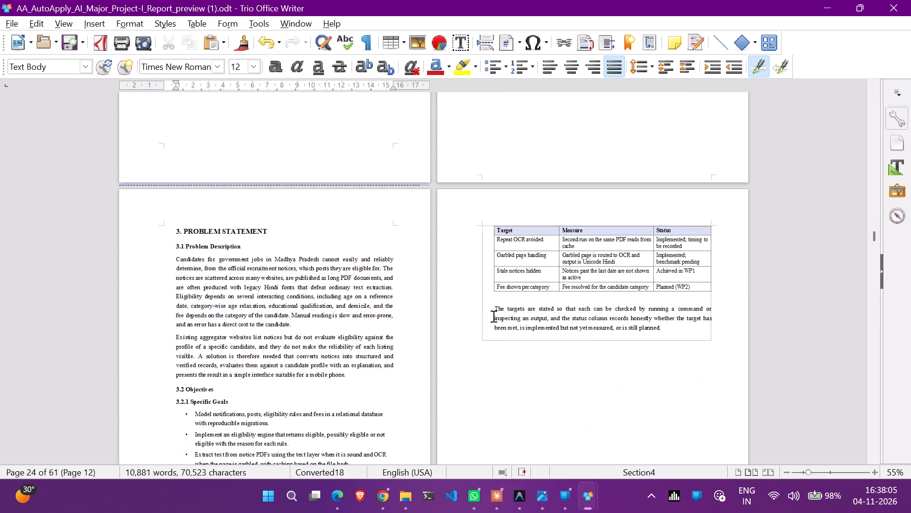
scroll(493, 316, "down", 5)
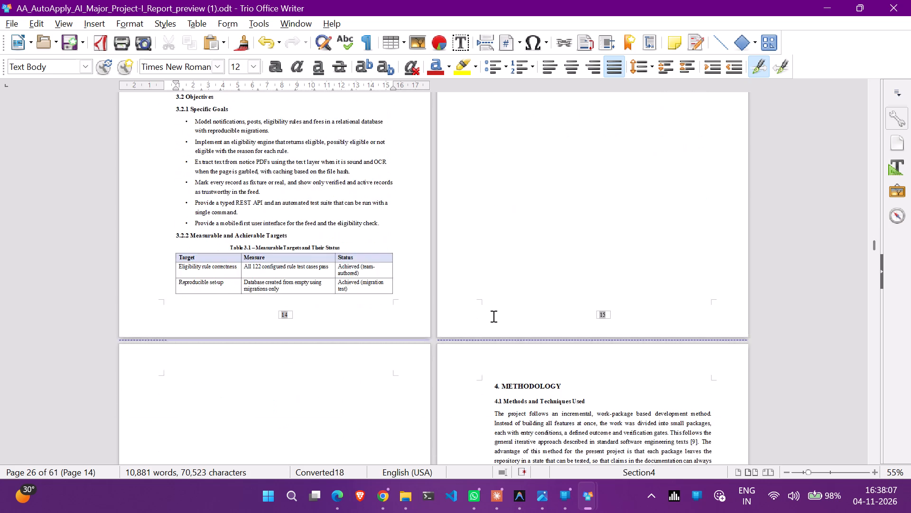
scroll(493, 316, "down", 4)
scroll(493, 316, "up", 2)
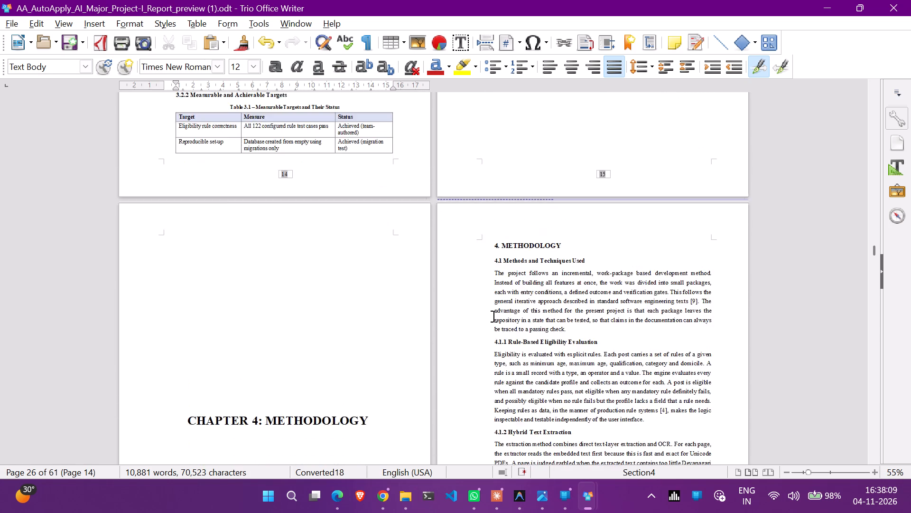
scroll(493, 316, "up", 3)
scroll(493, 316, "down", 12)
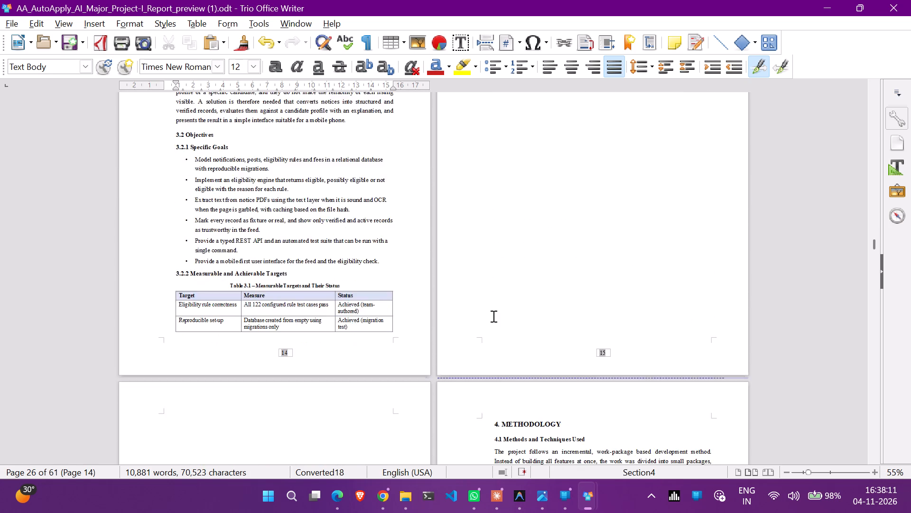
scroll(493, 316, "down", 13)
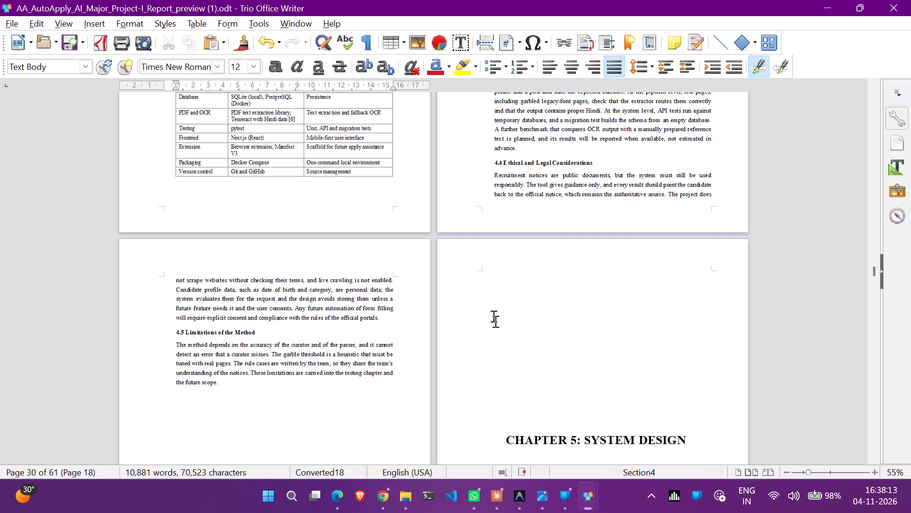
scroll(493, 316, "down", 10)
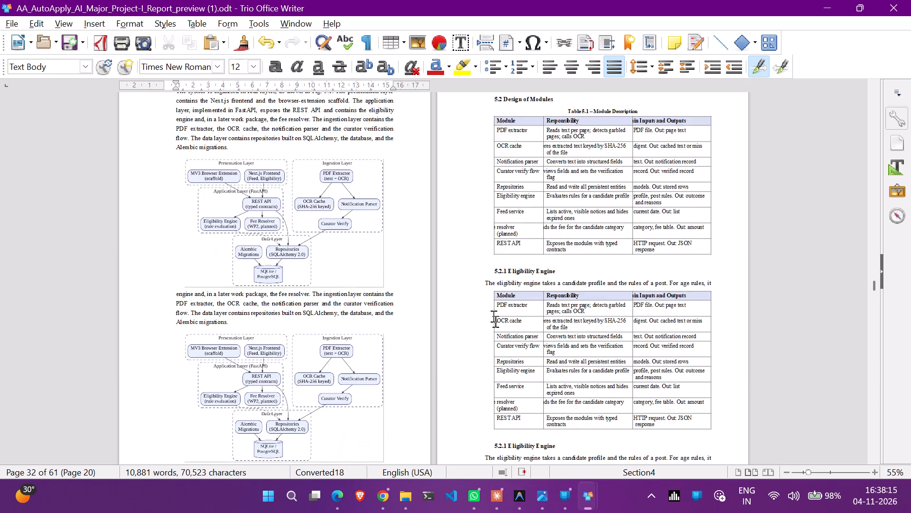
scroll(493, 316, "down", 7)
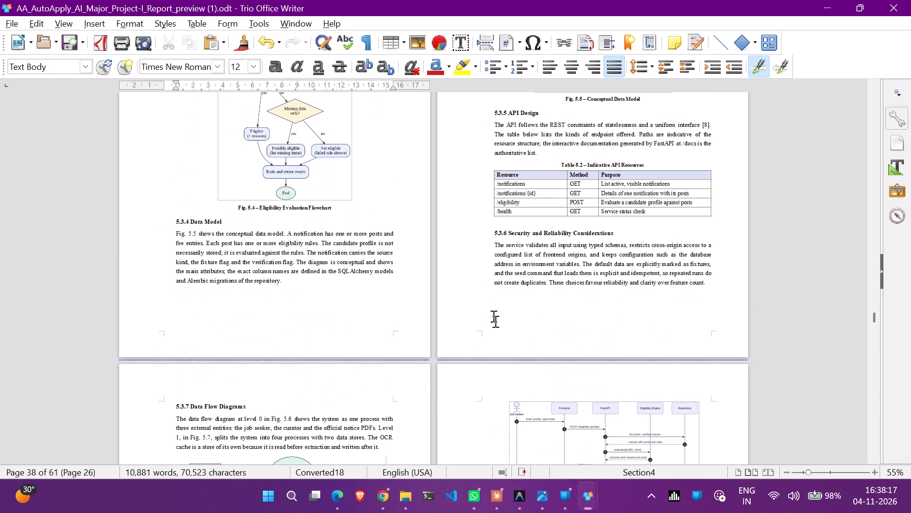
scroll(493, 316, "down", 9)
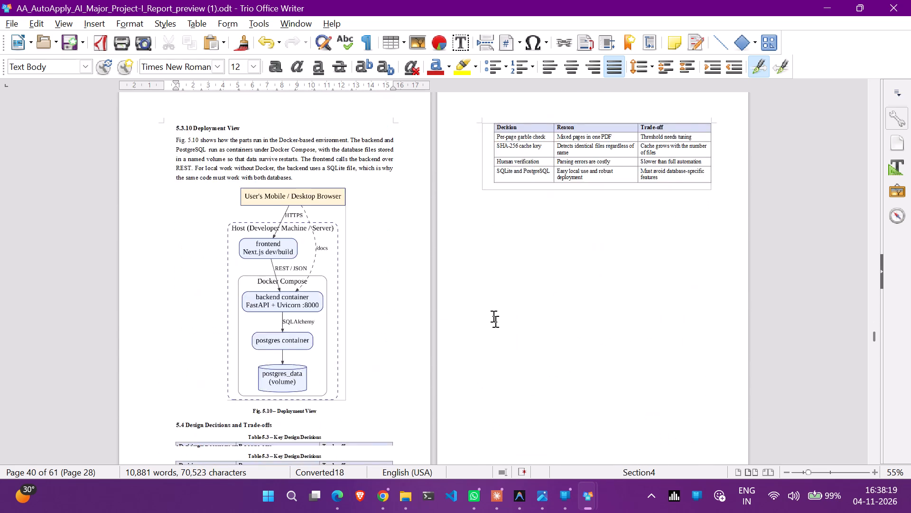
scroll(493, 316, "down", 15)
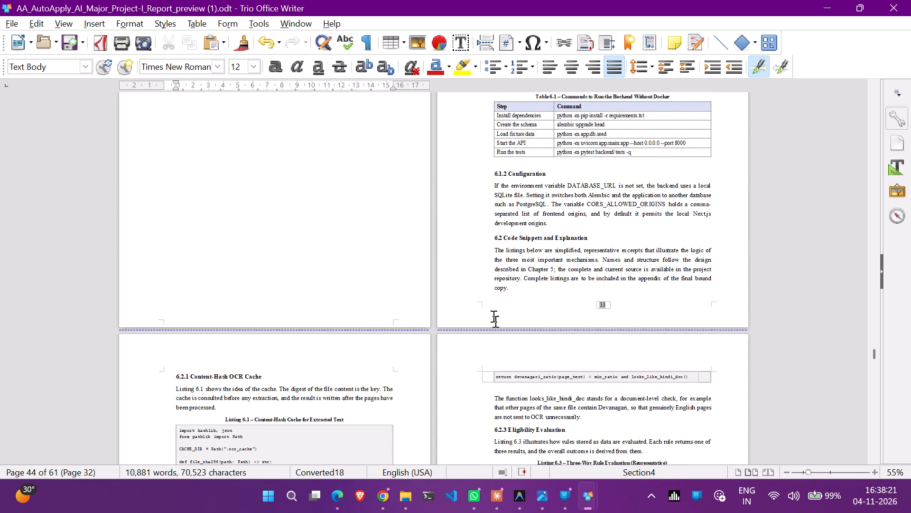
scroll(493, 316, "down", 8)
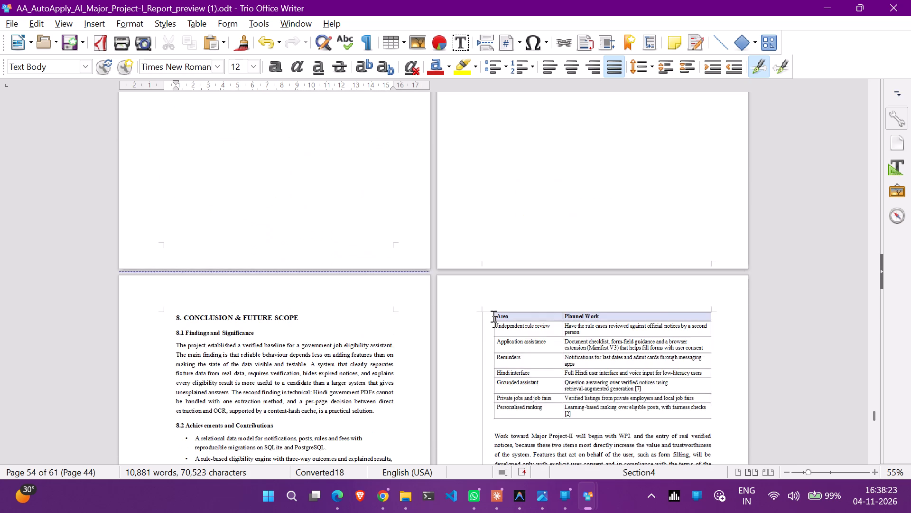
scroll(493, 316, "down", 11)
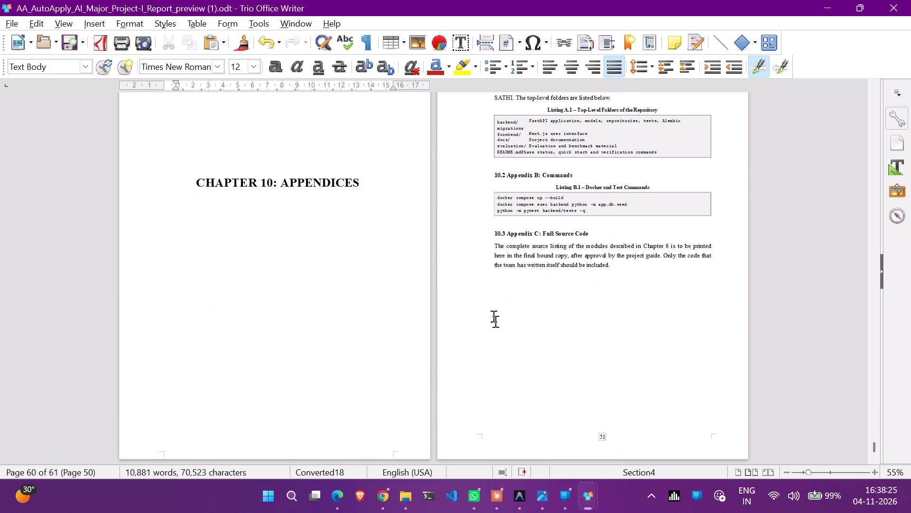
scroll(493, 316, "down", 8)
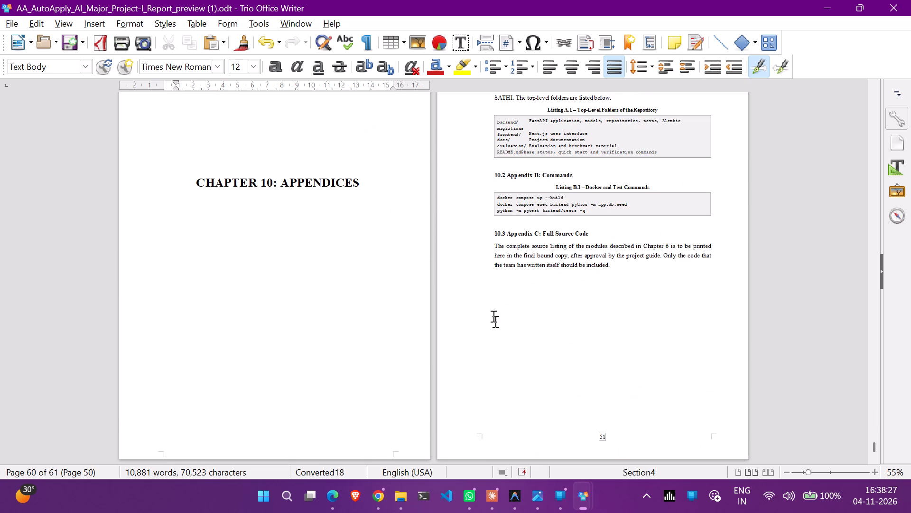
Save the report document.
key("ctrl+s")
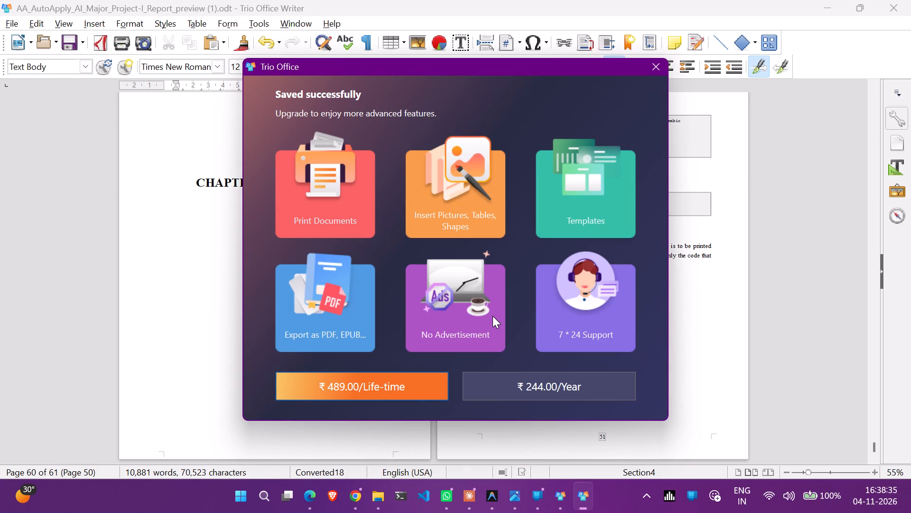
Dismiss the Trio Office upgrade offer and return to the report document.
left_click(652, 69)
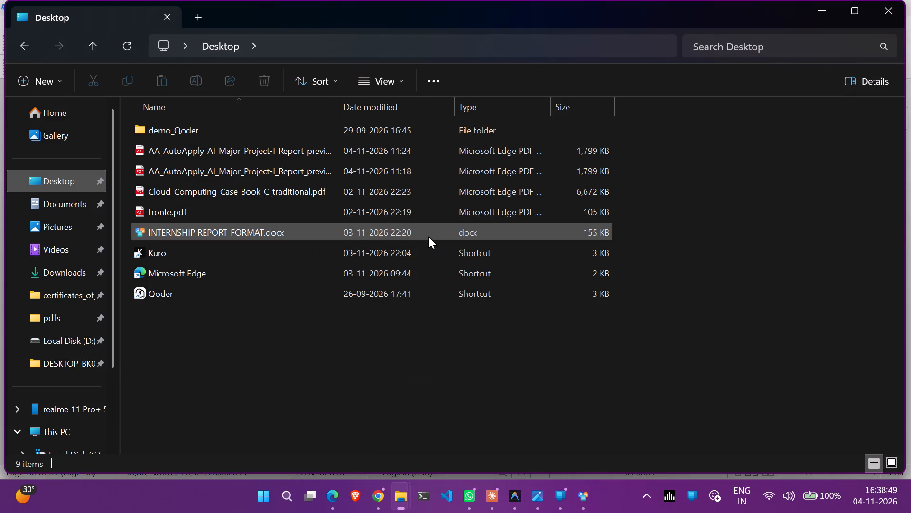
In File Explorer, look through the Downloads folder for the saved AutoApply AI report file.
left_click(59, 266)
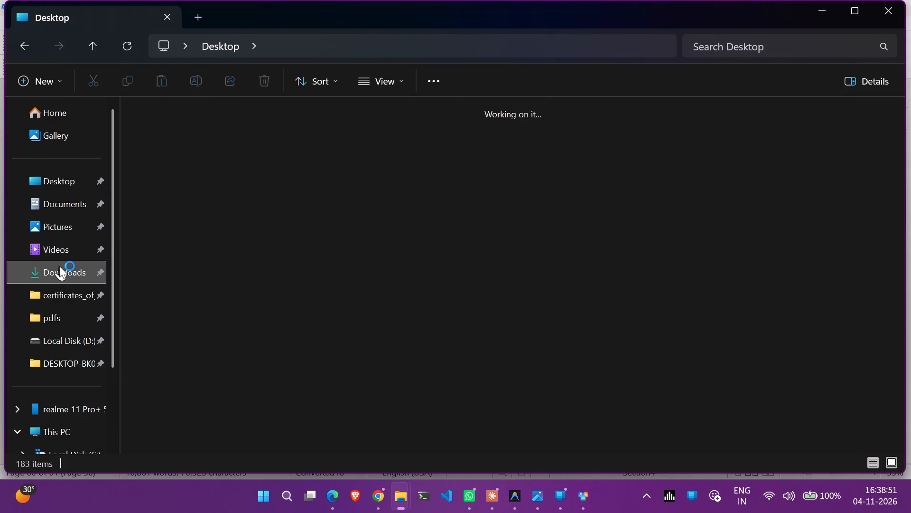
scroll(283, 326, "up", 2)
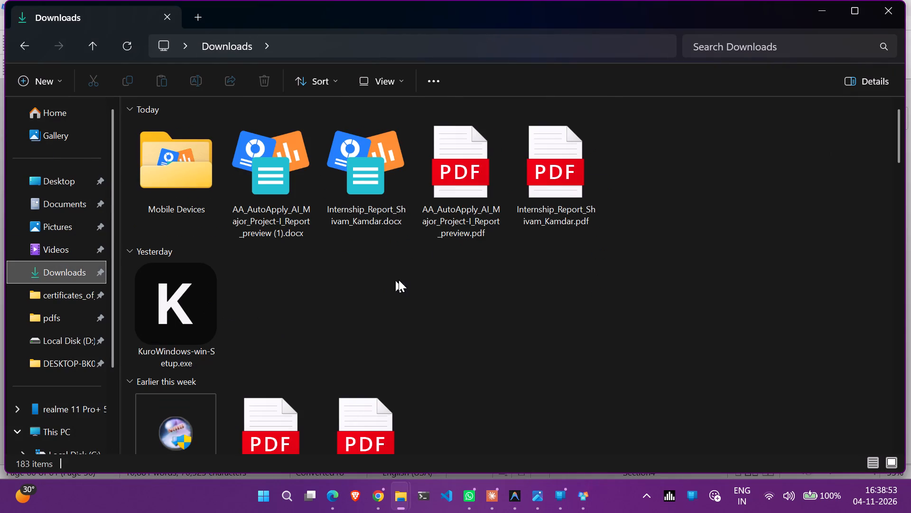
scroll(251, 232, "up", 3)
scroll(355, 336, "down", 1)
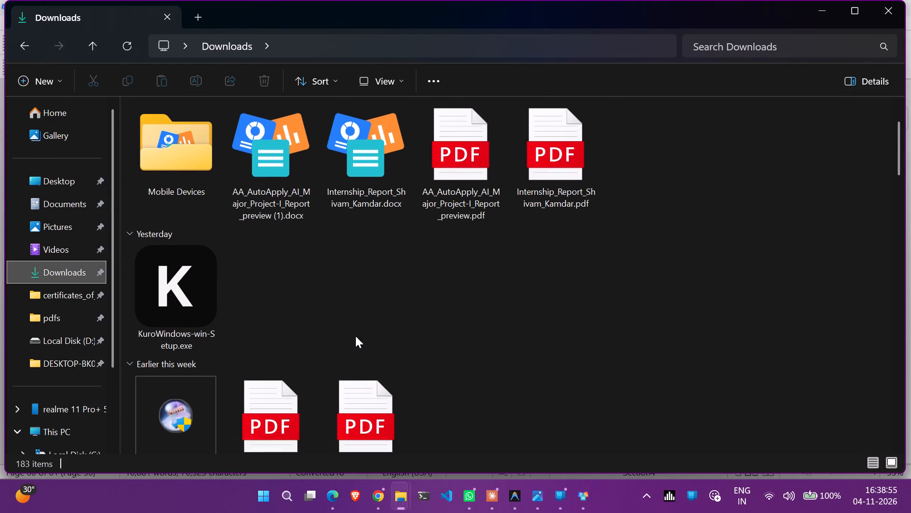
scroll(355, 336, "down", 2)
scroll(355, 336, "up", 4)
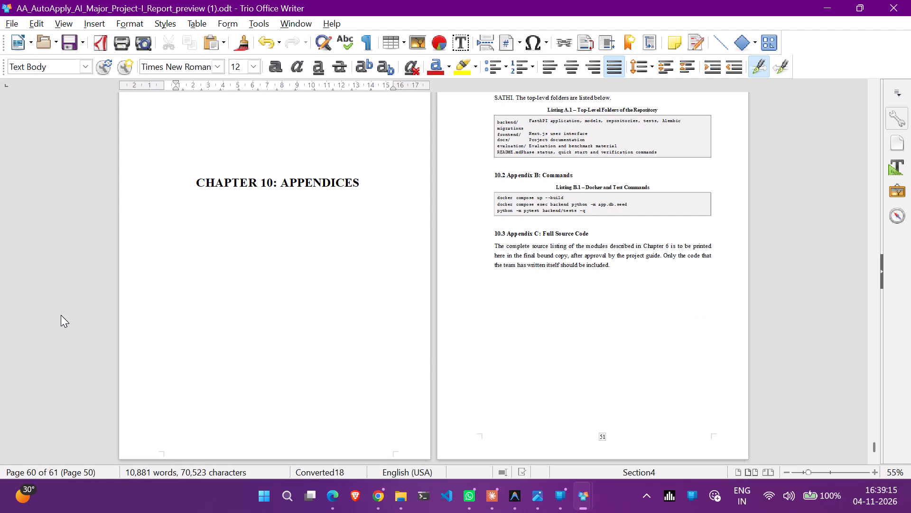
Switch to File Explorer and check the Documents and Desktop folders for the saved report file.
scroll(202, 366, "right", 1)
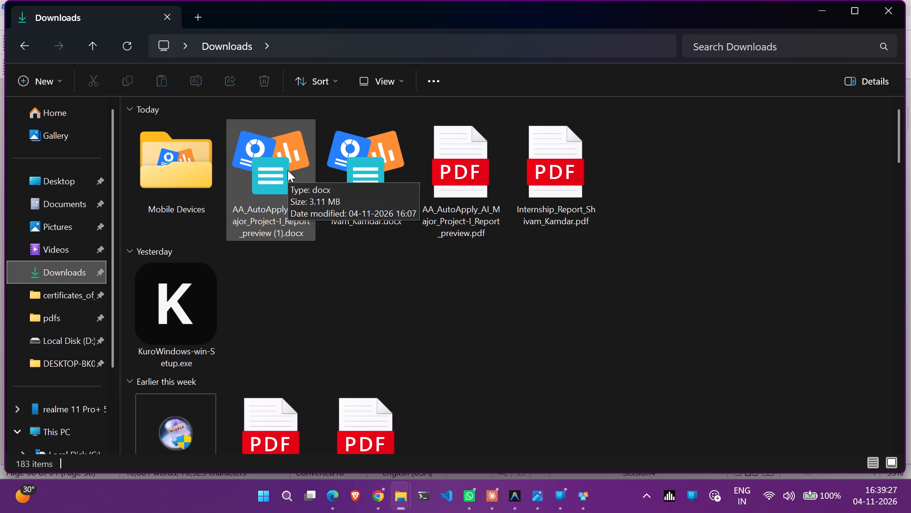
left_click(59, 212)
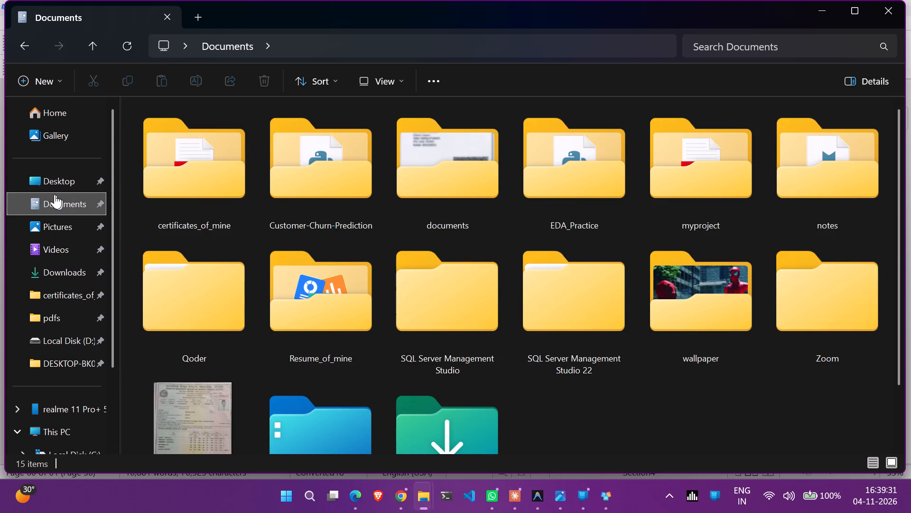
left_click_drag(55, 194, 56, 183)
left_click(56, 183)
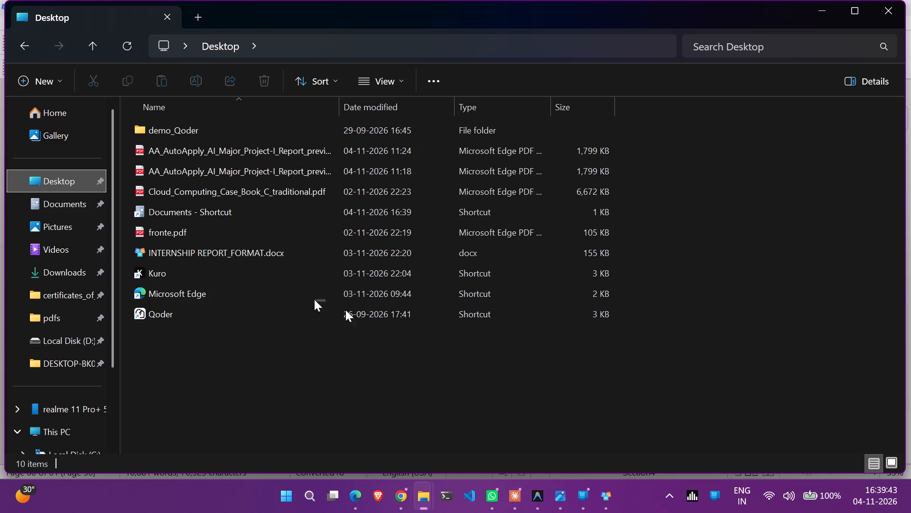
scroll(79, 351, "down", 2)
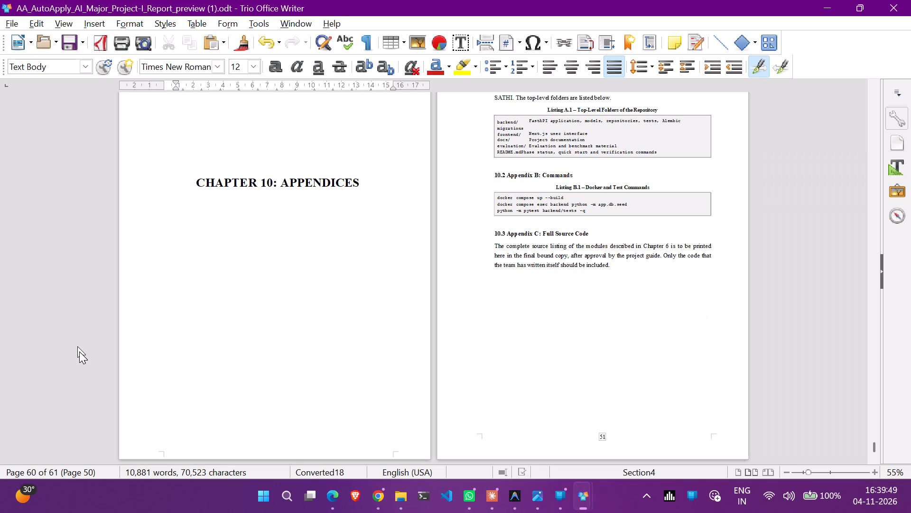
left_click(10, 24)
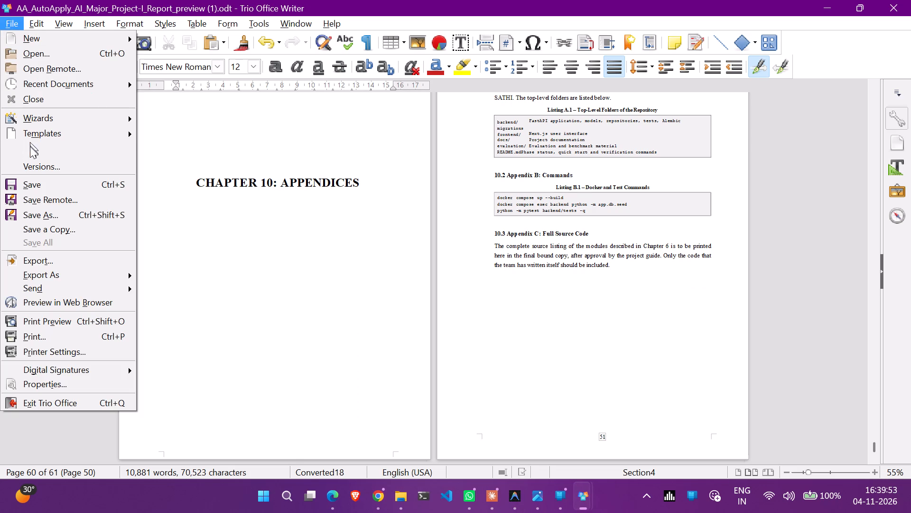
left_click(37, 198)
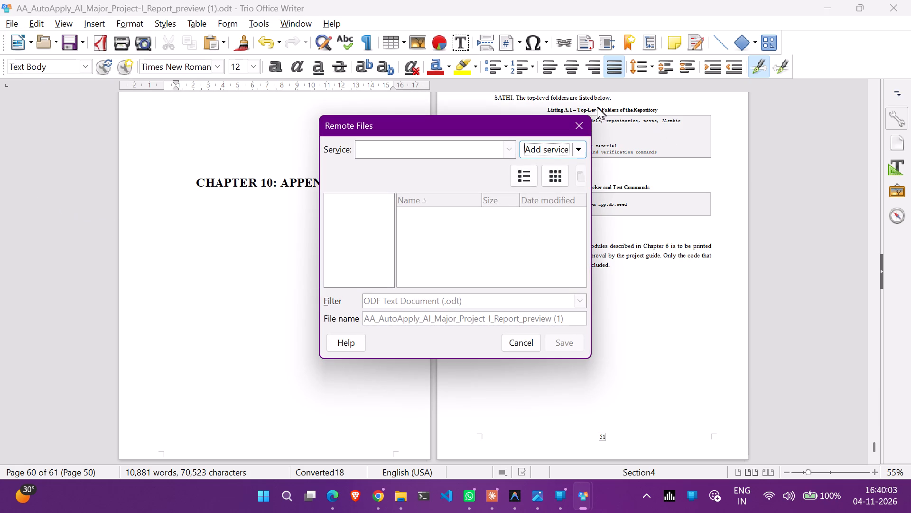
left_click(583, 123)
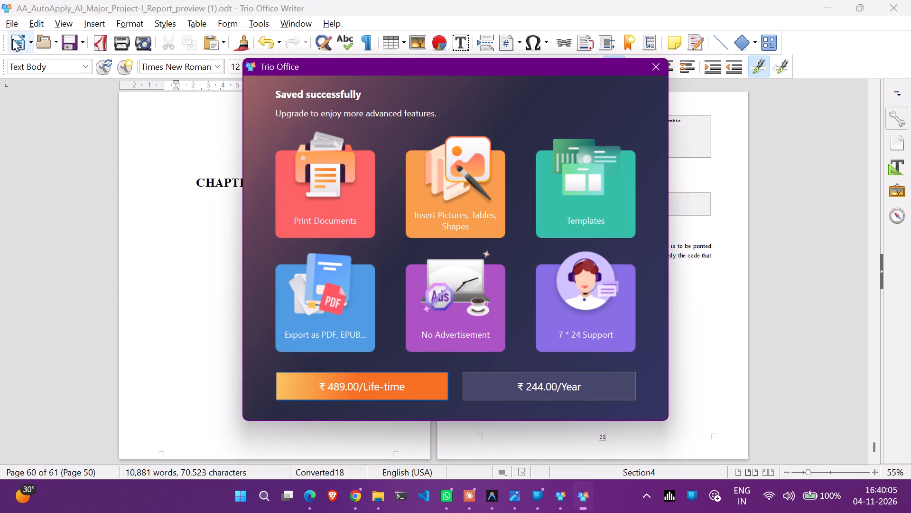
Save the report as an ODF text document named AA_AutoApply_AI_Major_Project-I_Report.odt in the Desktop folder.
left_click(5, 17)
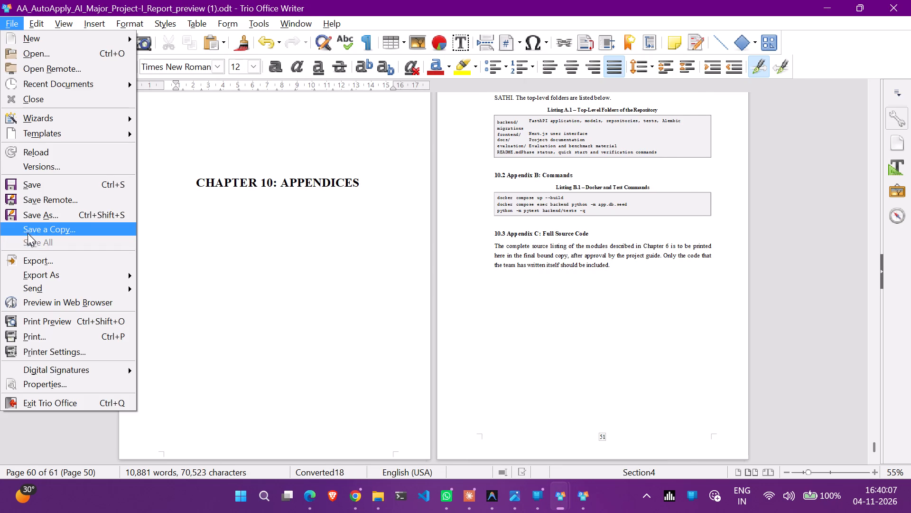
left_click(29, 215)
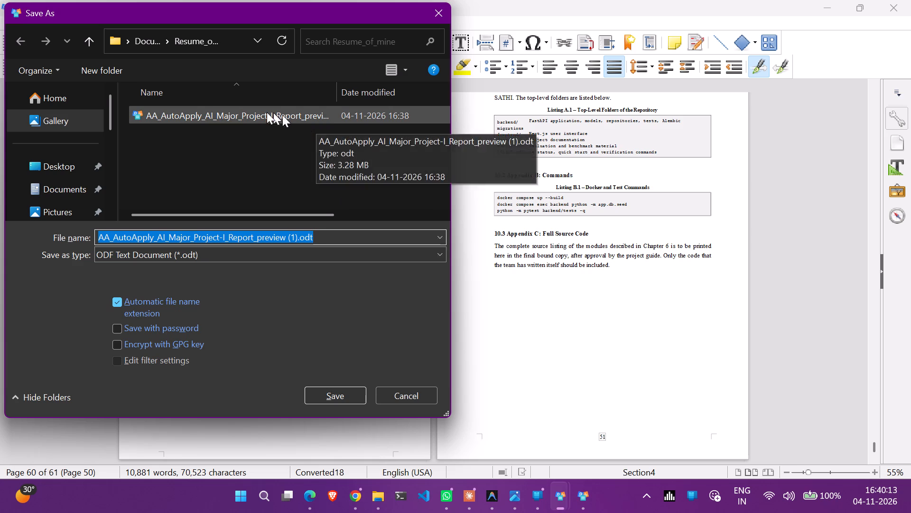
left_click(225, 37)
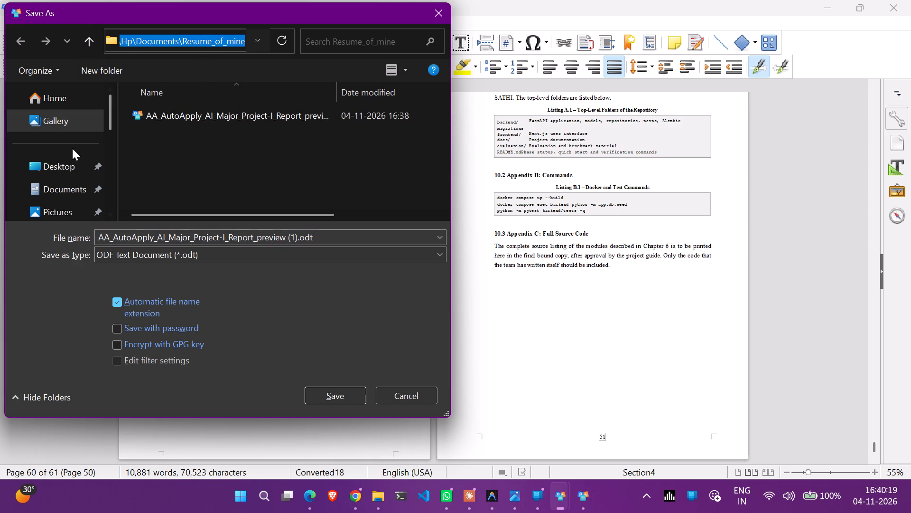
left_click(52, 181)
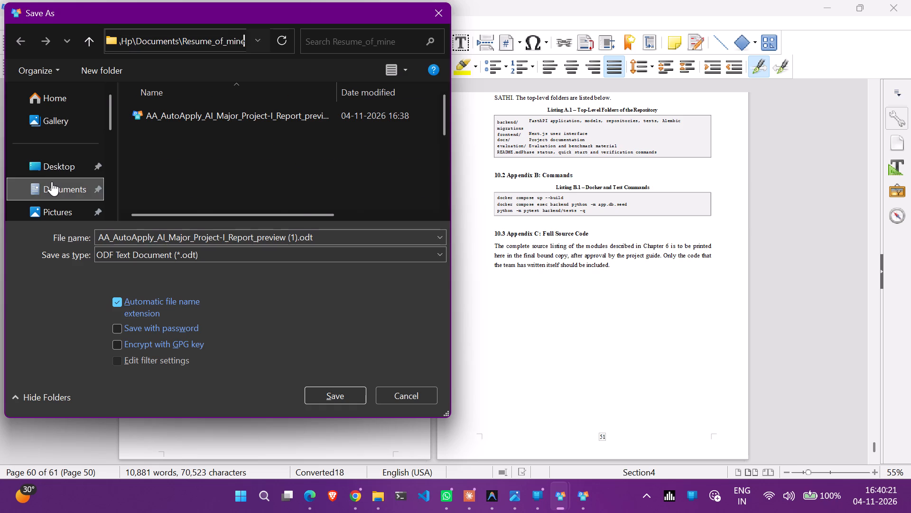
left_click(47, 170)
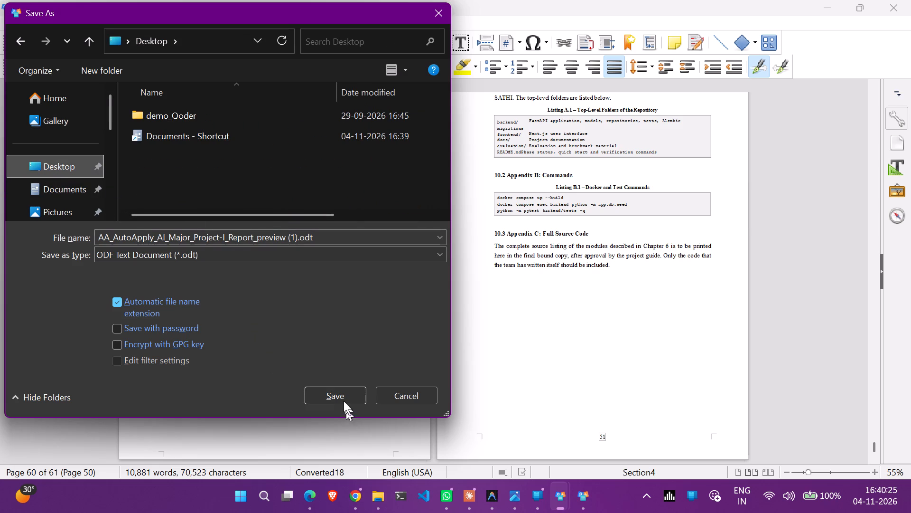
left_click(302, 242)
left_click(302, 242)
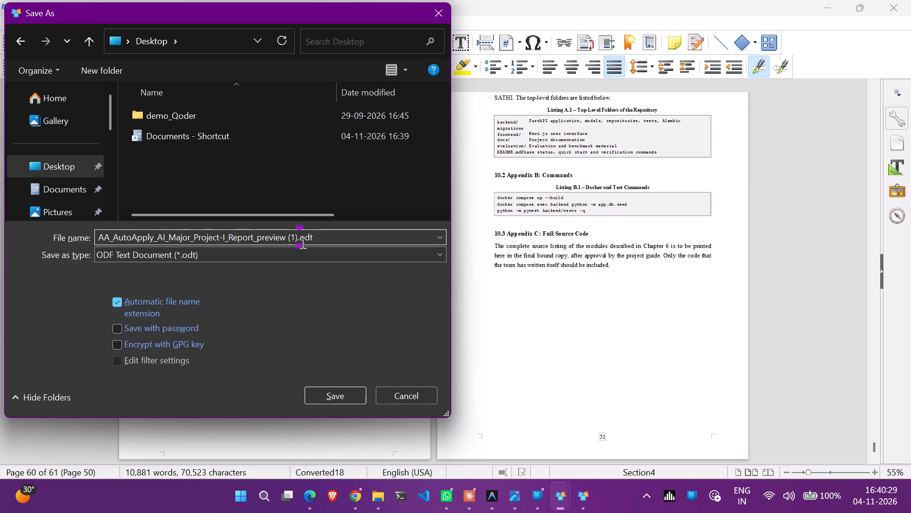
key("BackSpace")
key("BackSpace")
key("BackSpace")
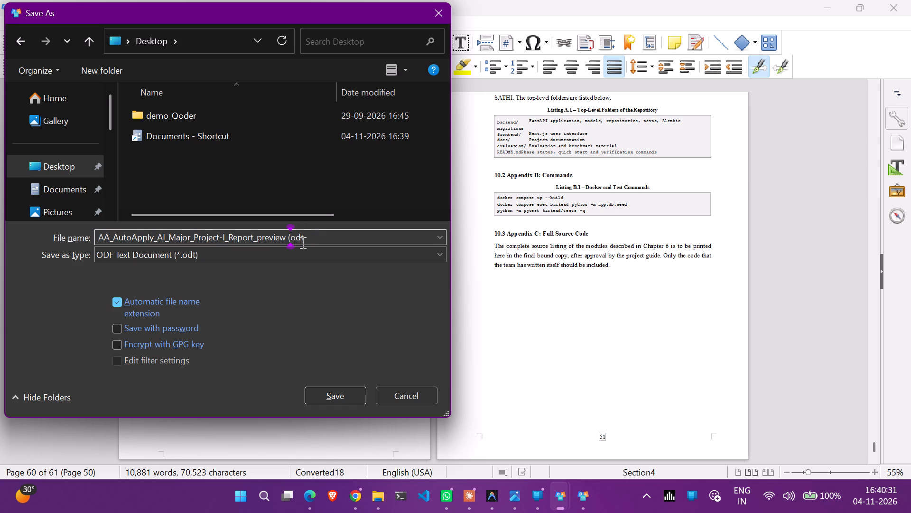
key("BackSpace")
key("BackSpace")
key("BackSpace")
key("BackSpace")
key("BackSpace")
key("BackSpace")
key("BackSpace")
key("BackSpace")
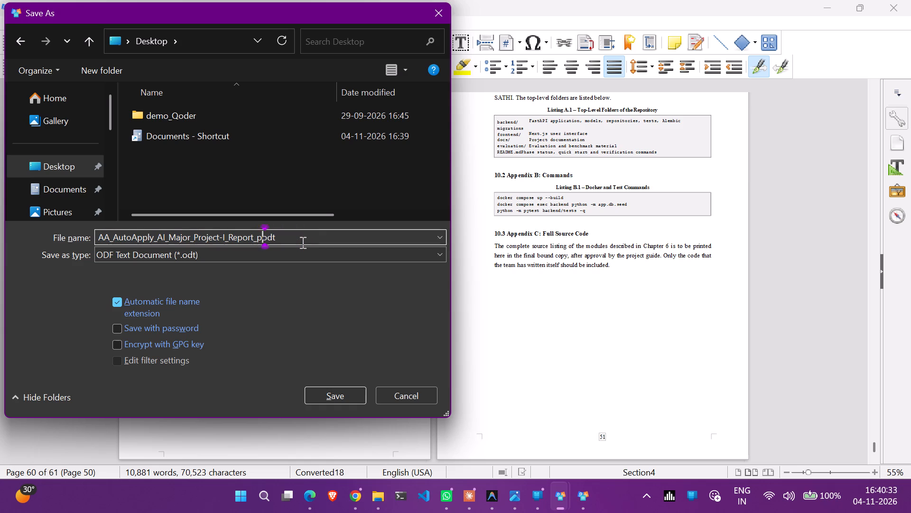
key("BackSpace")
key("BackSpace")
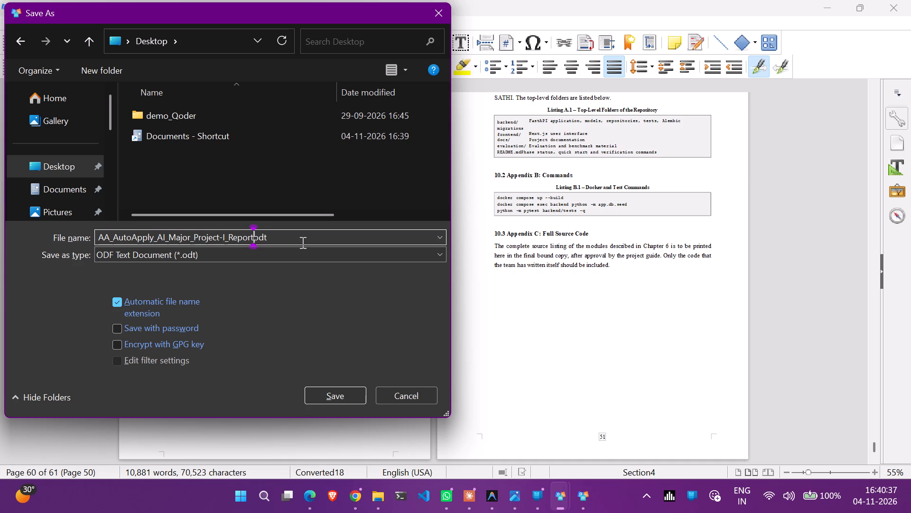
key("period")
key("Return")
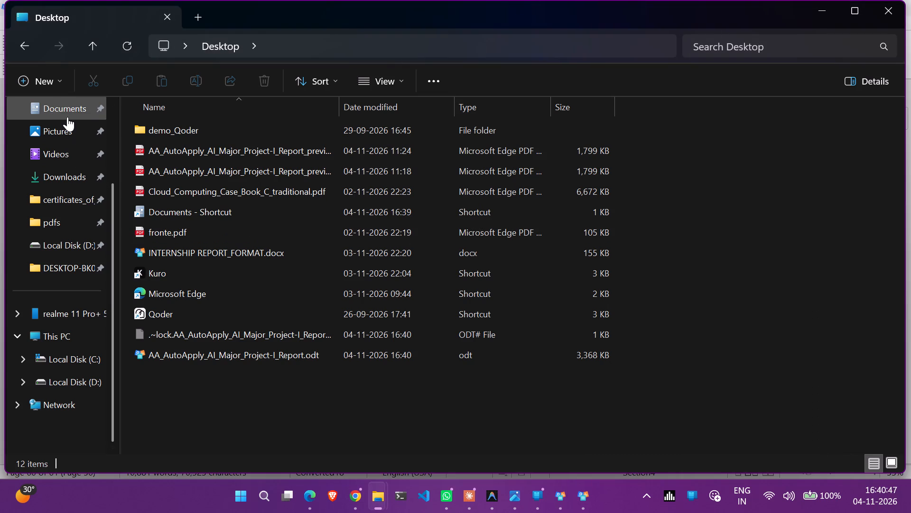
Switch to File Explorer and pick AA_AutoApply_AI_Major_Project-I_Report.odt from the Desktop folder to carry it into another app.
scroll(67, 117, "up", 1)
scroll(67, 117, "down", 1, "ctrl")
scroll(67, 117, "up", 1, "ctrl")
scroll(67, 117, "down", 1, "ctrl")
scroll(67, 117, "up", 1, "ctrl")
scroll(67, 117, "up", 5)
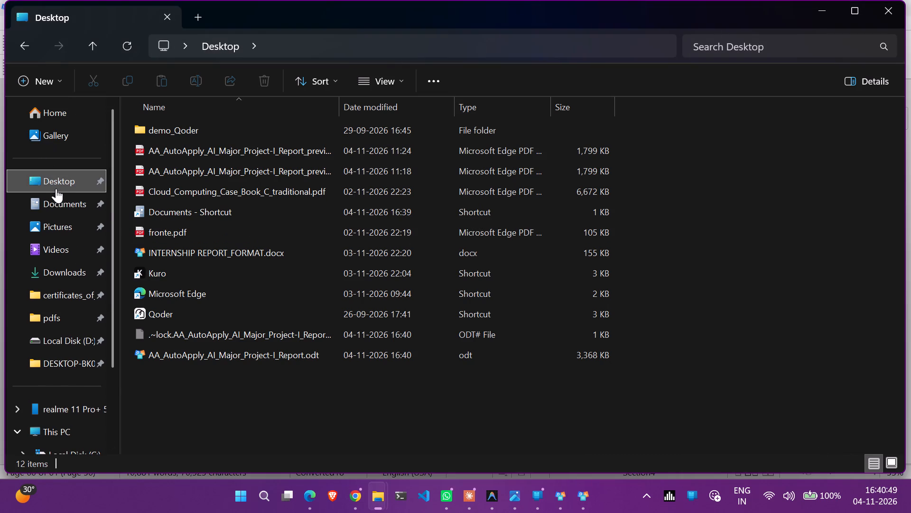
left_click(56, 178)
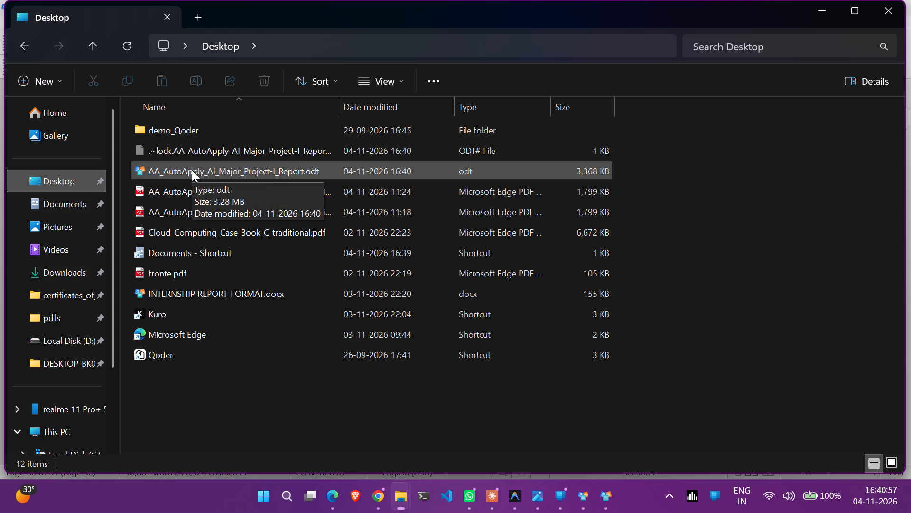
left_click(192, 170)
scroll(192, 192, "up", 1)
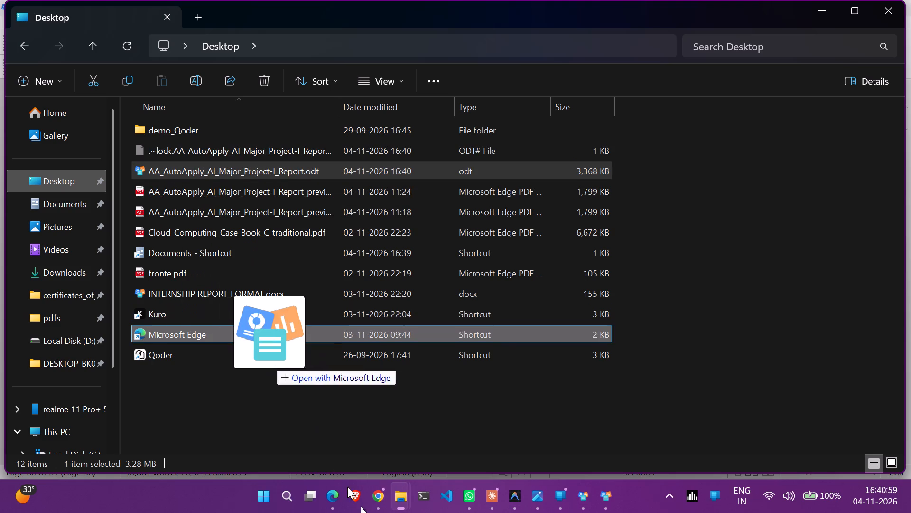
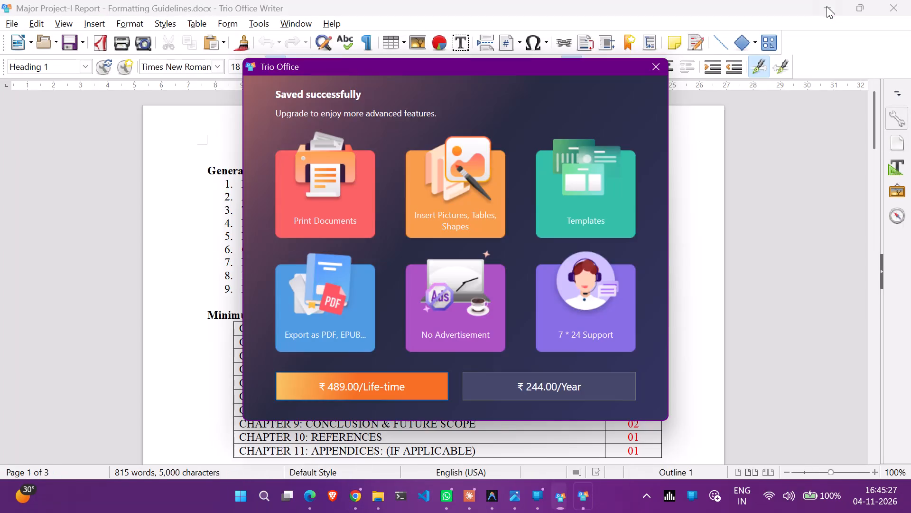
Minimize the Major Project-I Report - Formatting Guidelines.docx window to clear it from the screen.
left_click(827, 6)
left_click(827, 6)
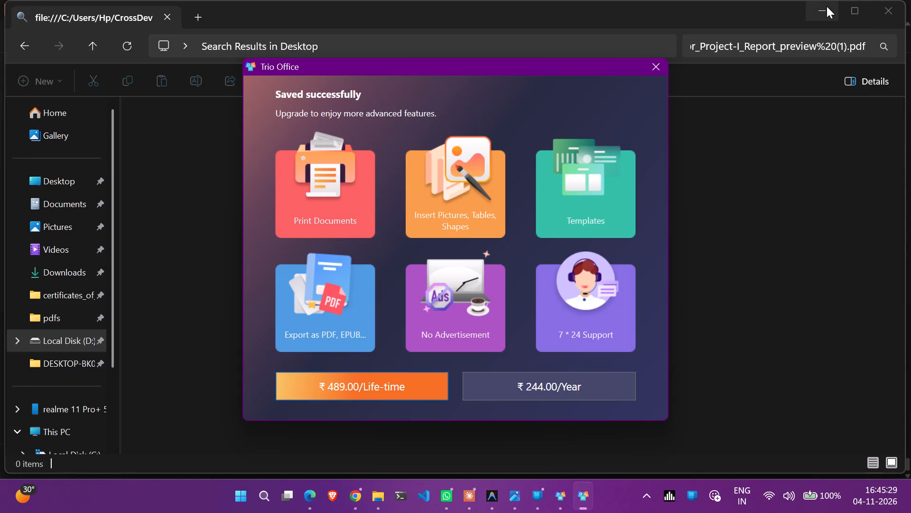